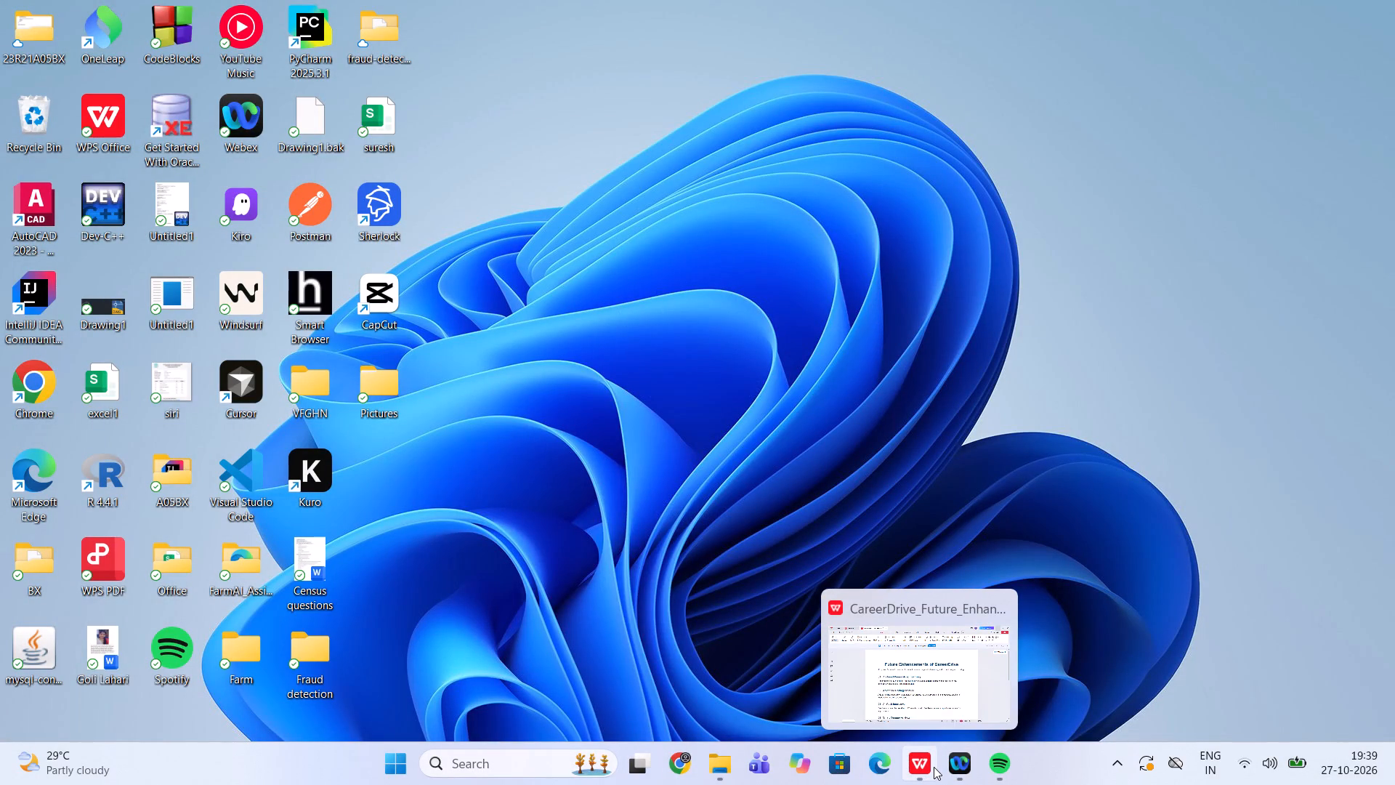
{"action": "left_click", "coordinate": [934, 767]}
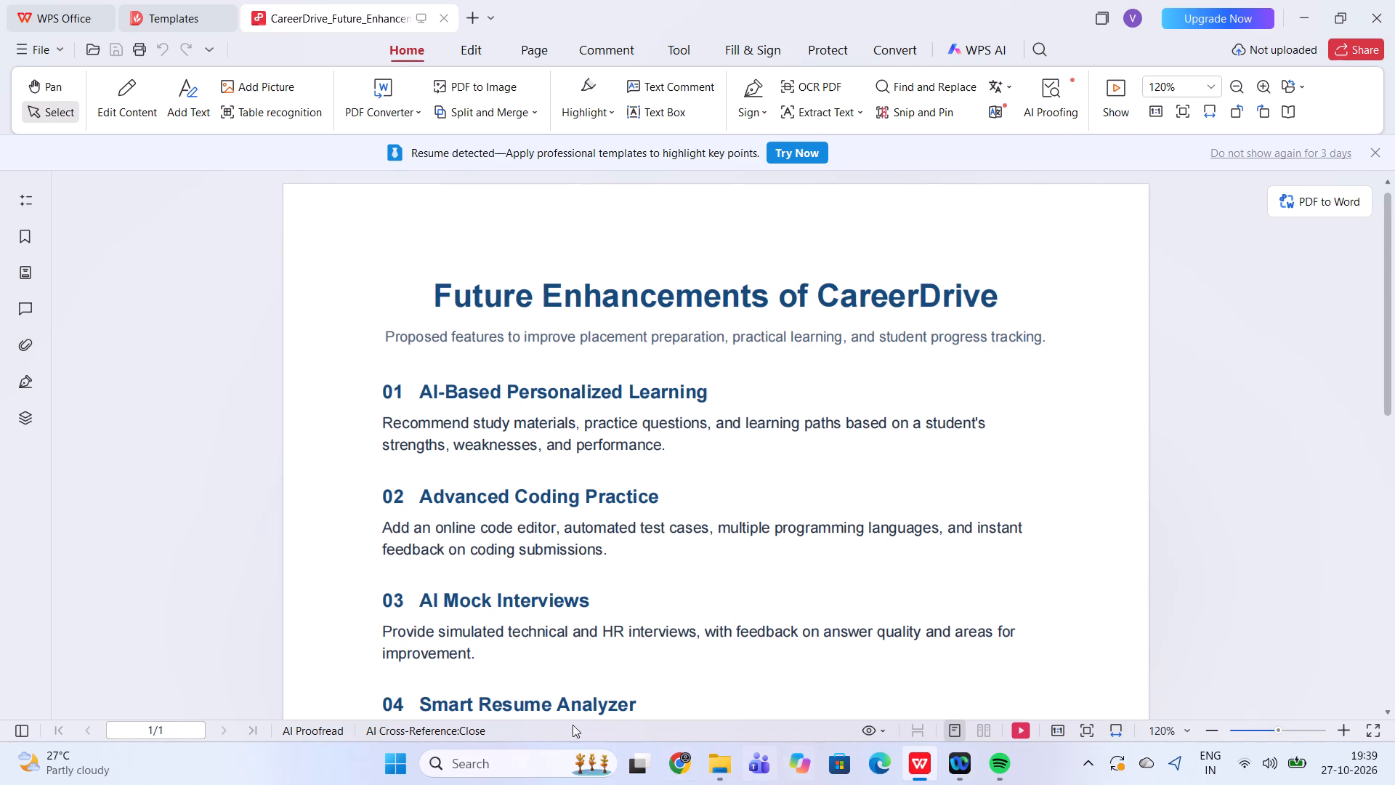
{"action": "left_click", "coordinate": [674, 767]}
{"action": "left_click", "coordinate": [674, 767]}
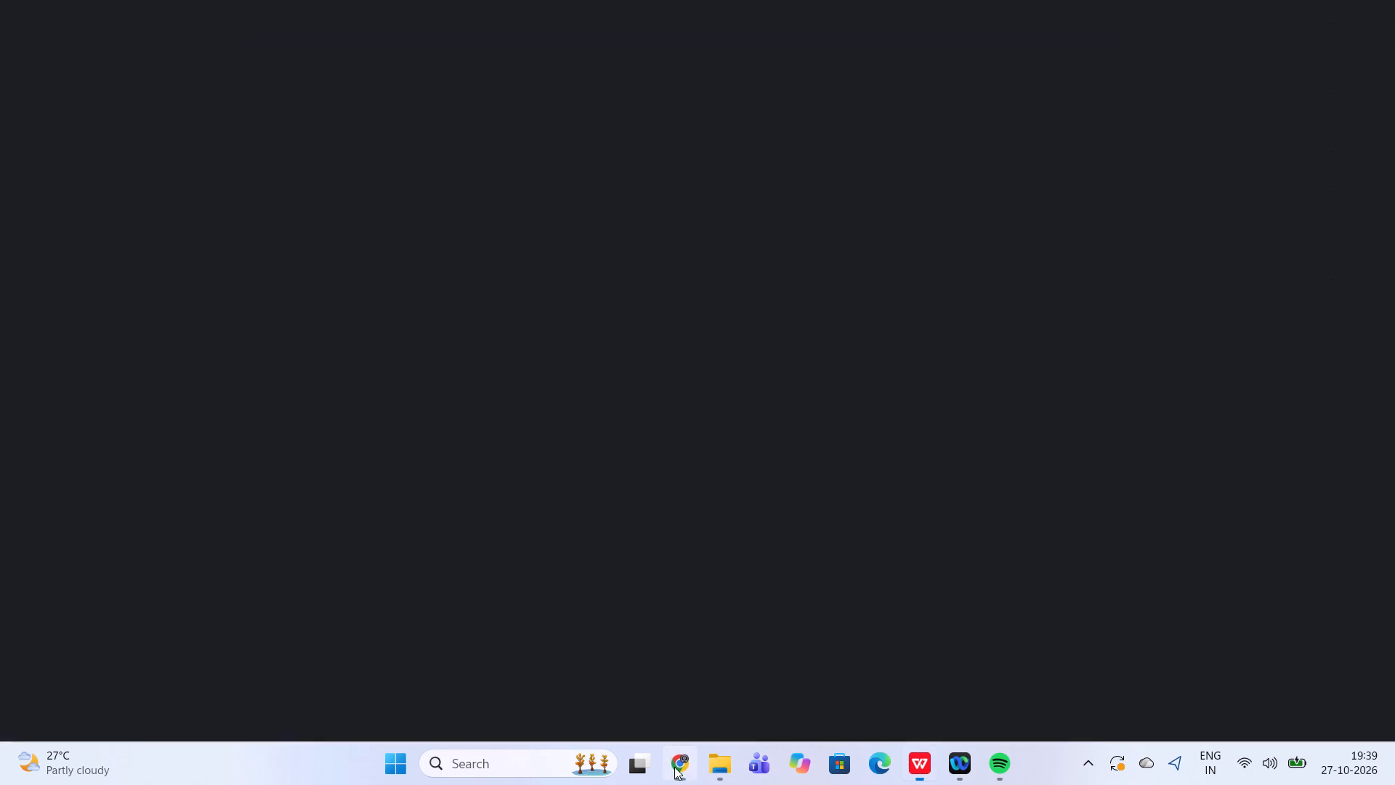
Switch to File Explorer and search the Documents folder for "tf19".
{"action": "left_click", "coordinate": [724, 777]}
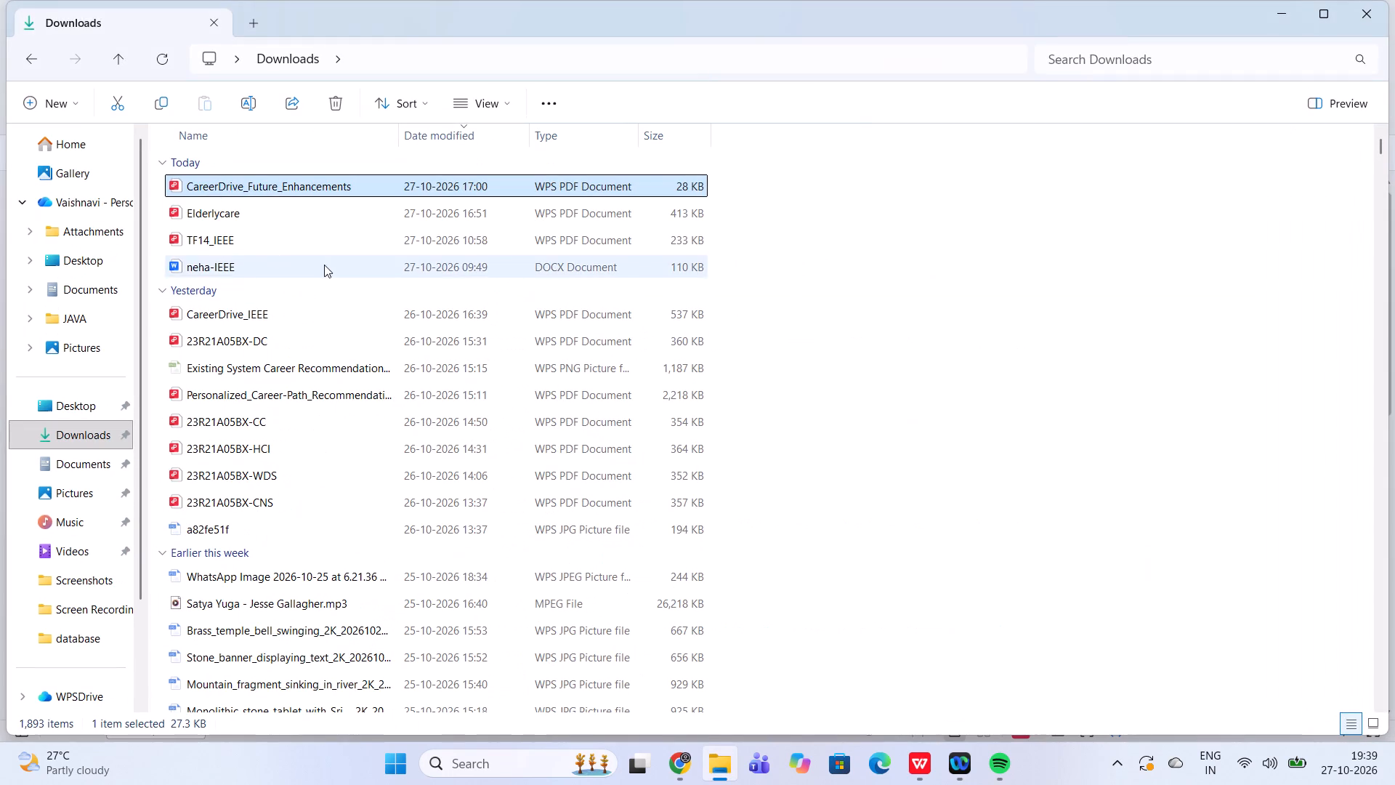
{"action": "left_click", "coordinate": [1085, 62]}
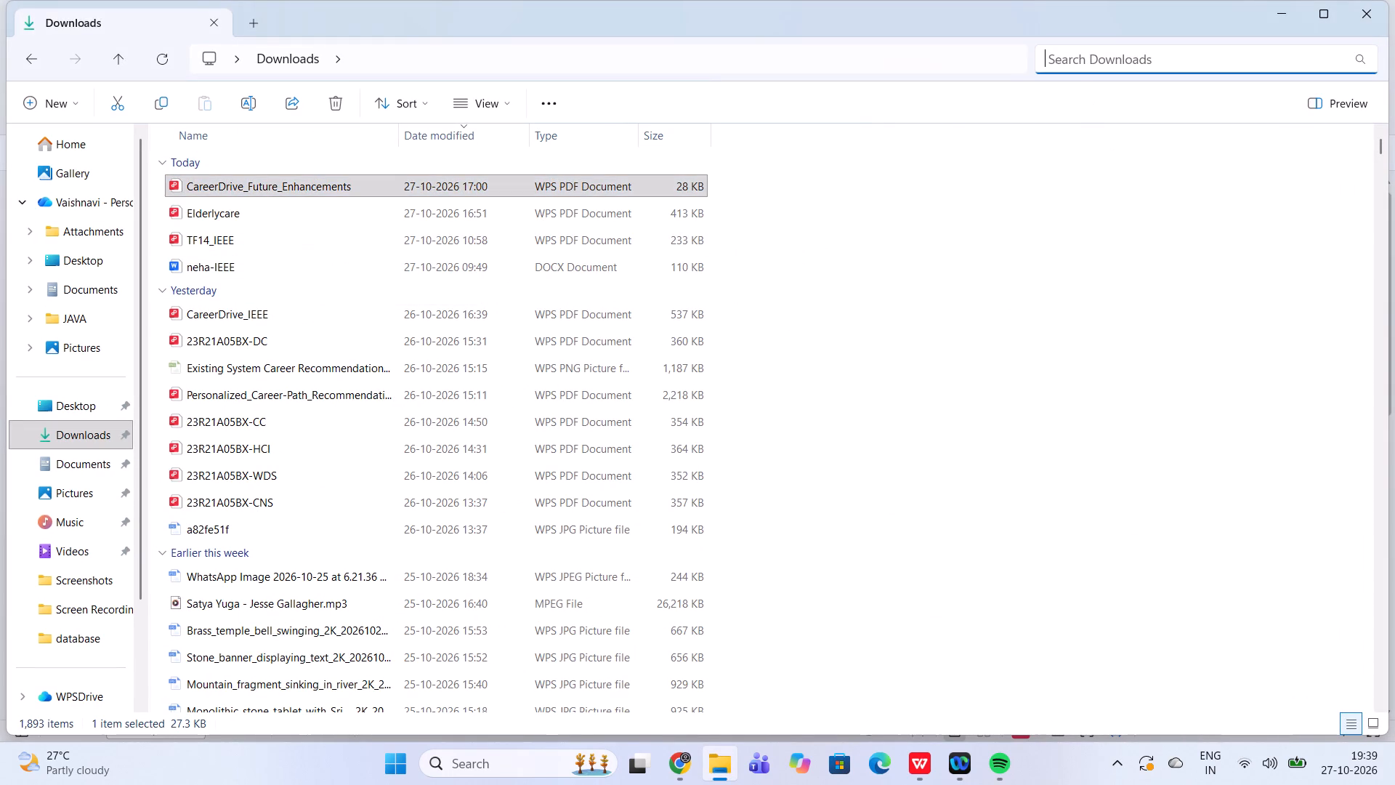
{"action": "left_click", "coordinate": [94, 465]}
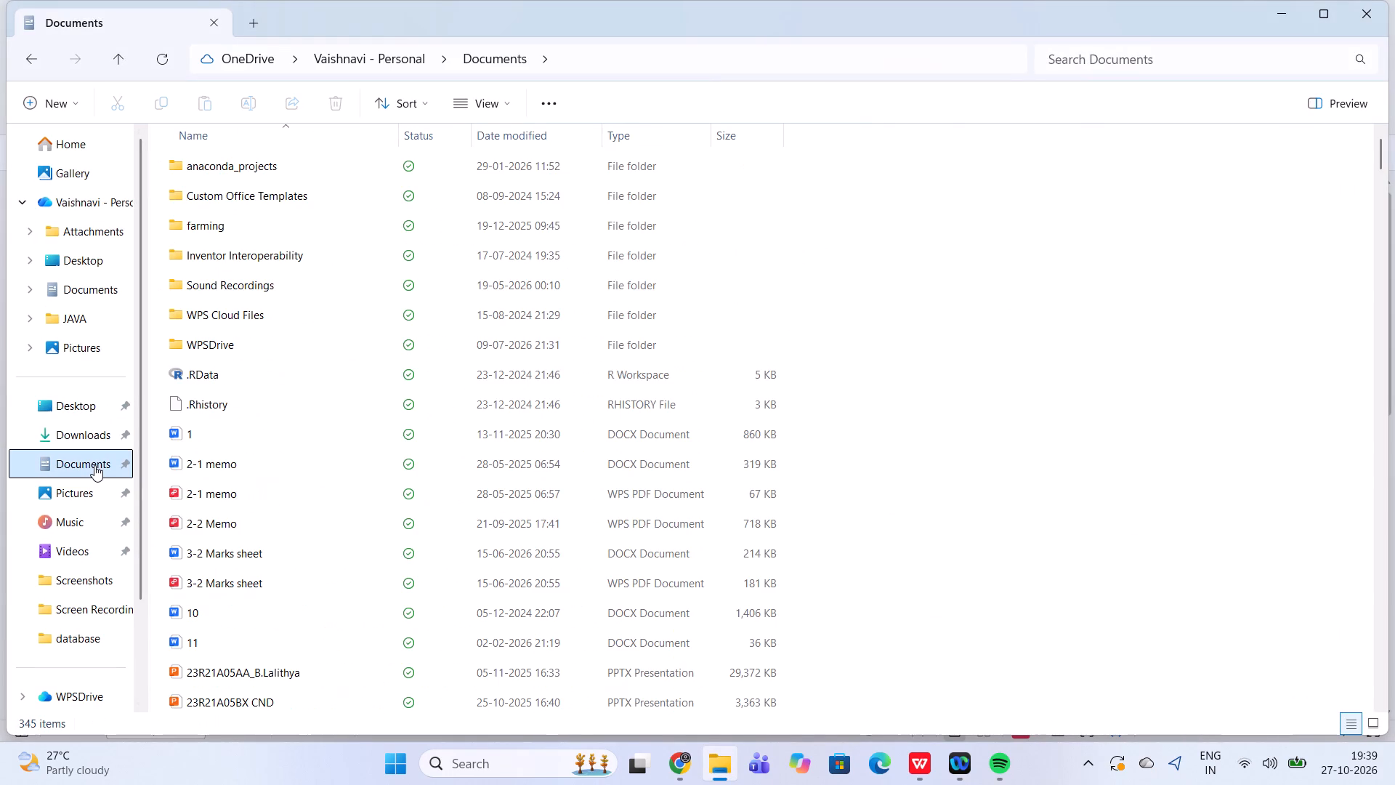
{"action": "left_click", "coordinate": [1137, 55]}
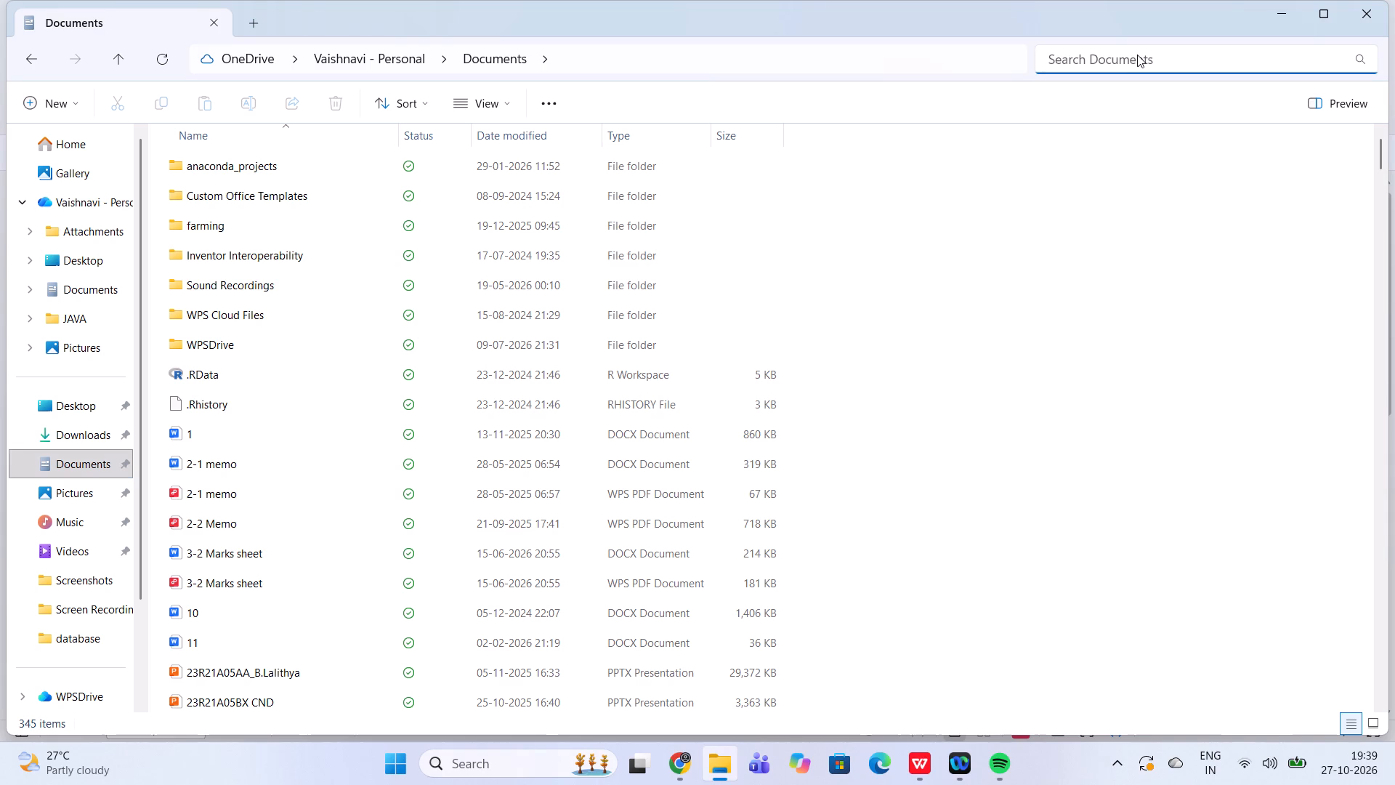
{"action": "type", "text": "tf19"}
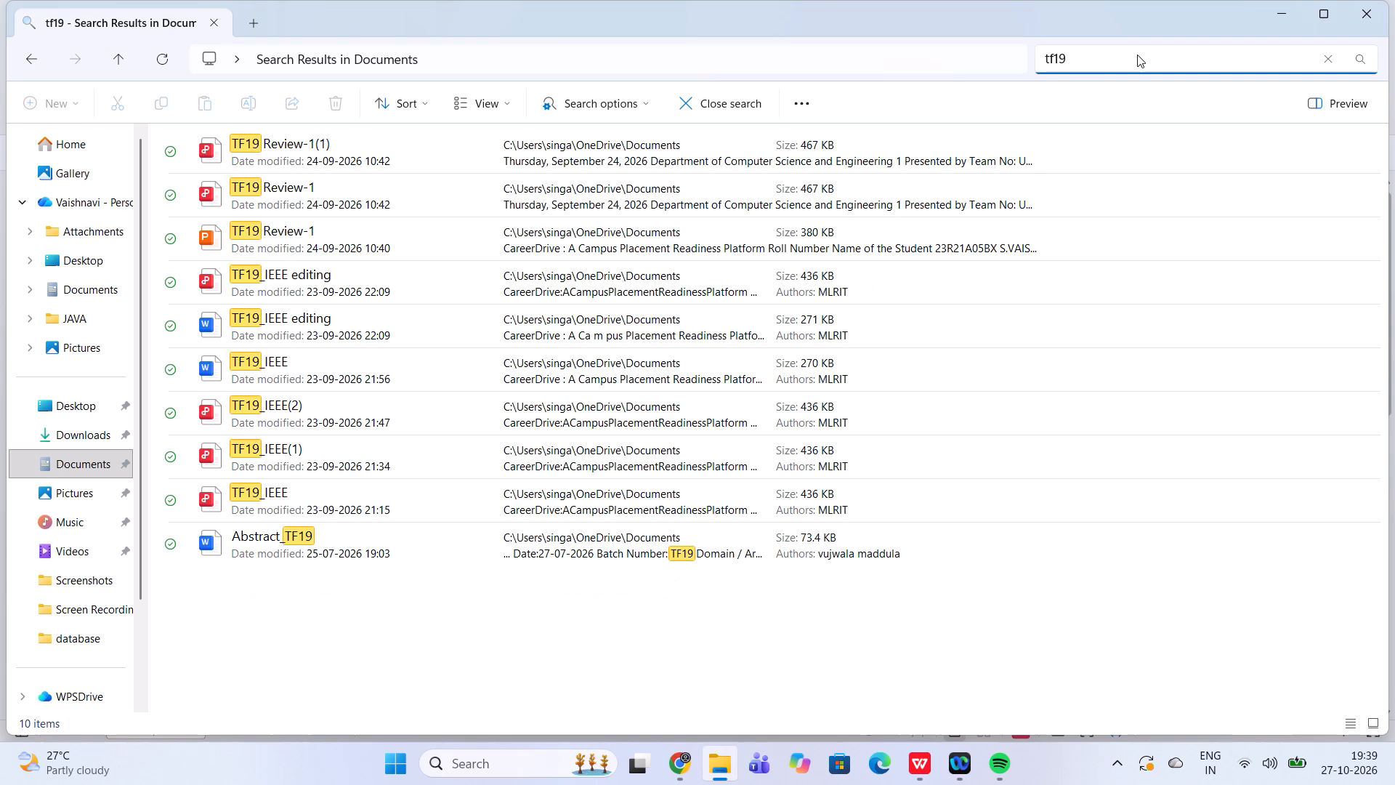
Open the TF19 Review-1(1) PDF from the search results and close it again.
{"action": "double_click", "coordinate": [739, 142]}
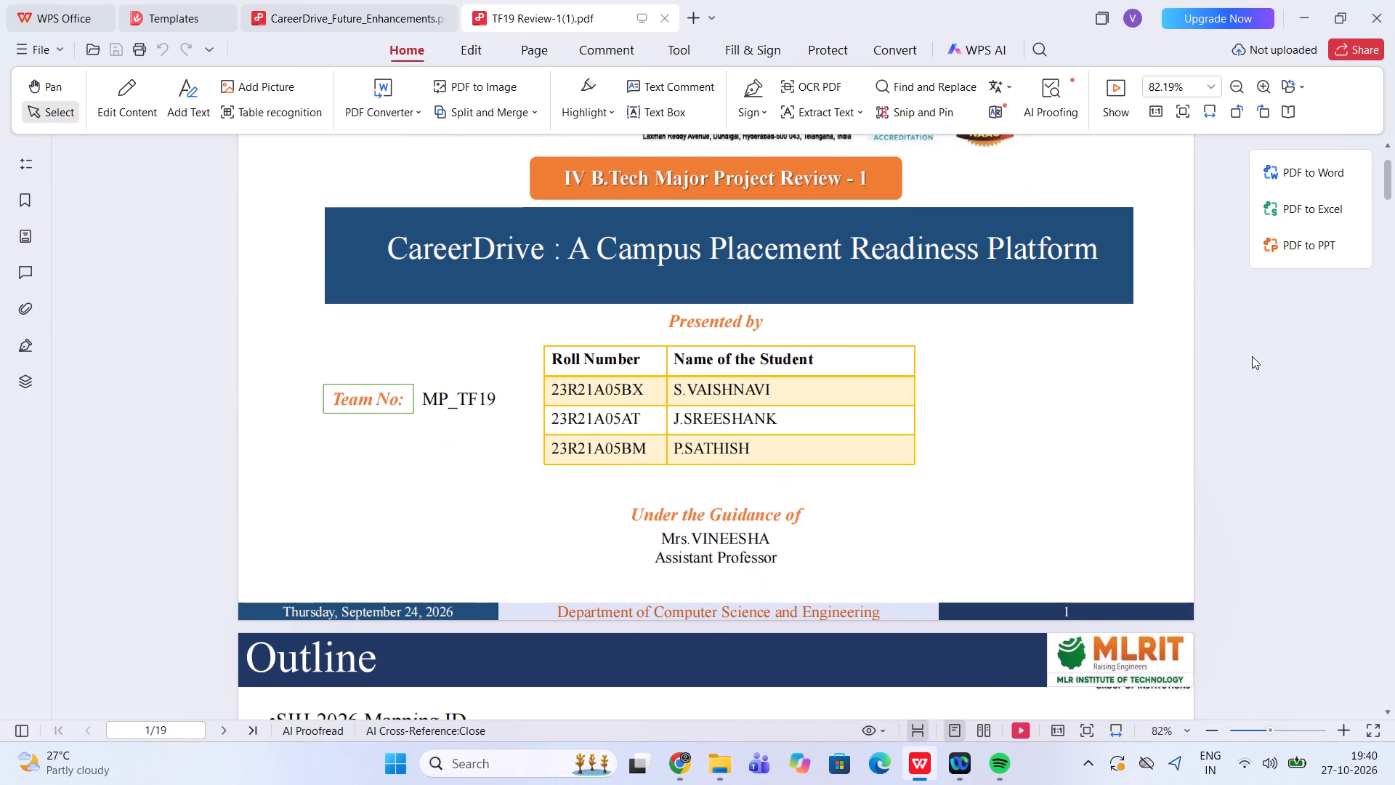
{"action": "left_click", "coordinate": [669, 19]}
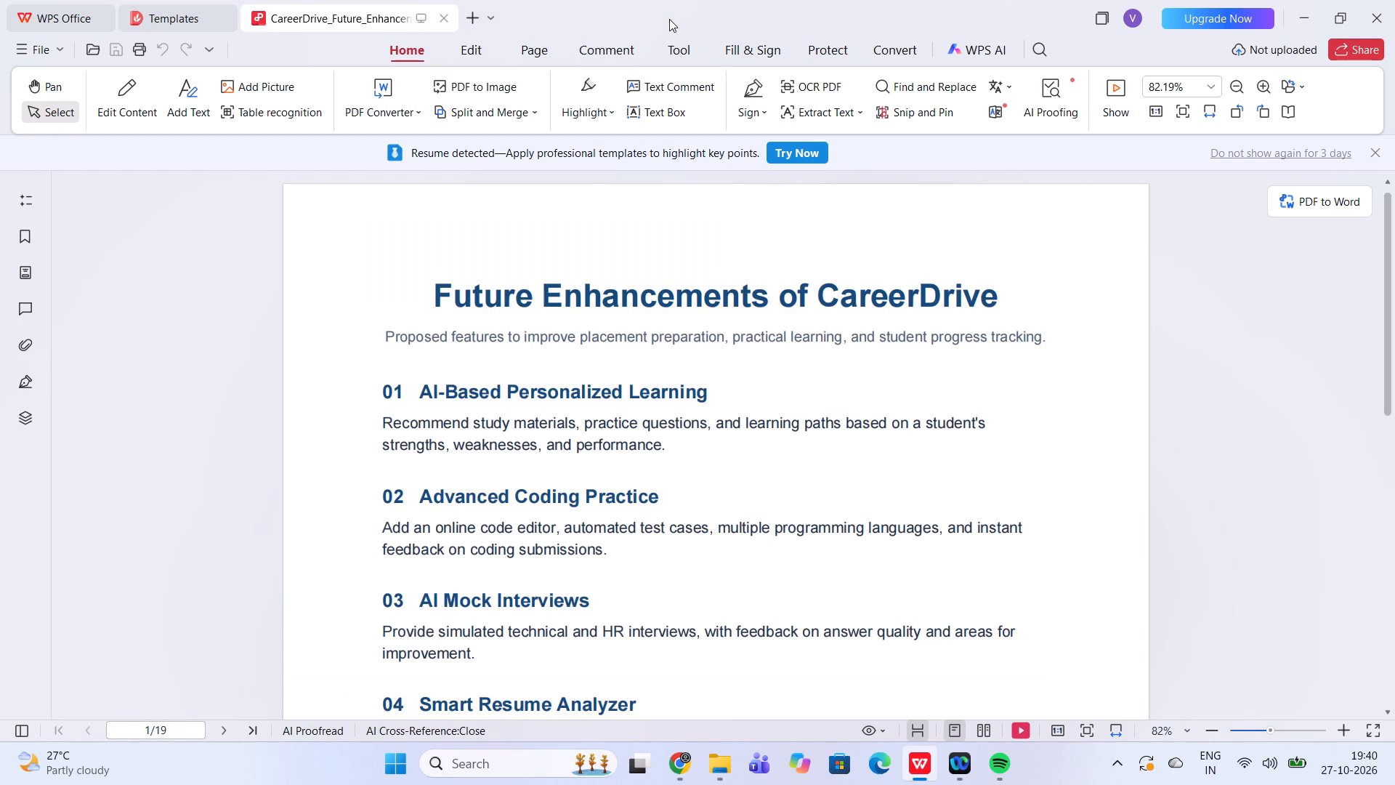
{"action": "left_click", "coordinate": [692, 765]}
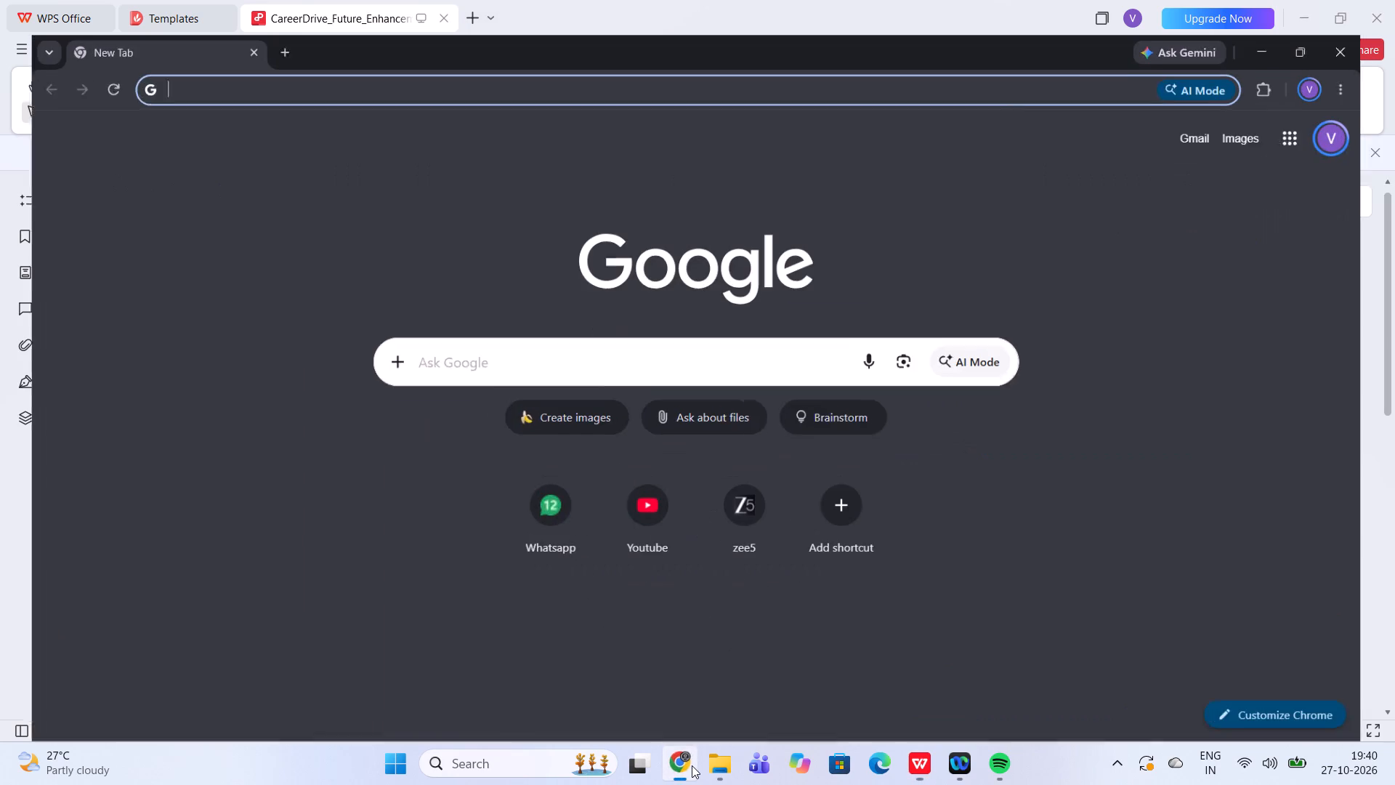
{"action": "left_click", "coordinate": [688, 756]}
Return to the File Explorer search results and open the TF19 Review-1 PDF.
{"action": "left_click", "coordinate": [721, 768]}
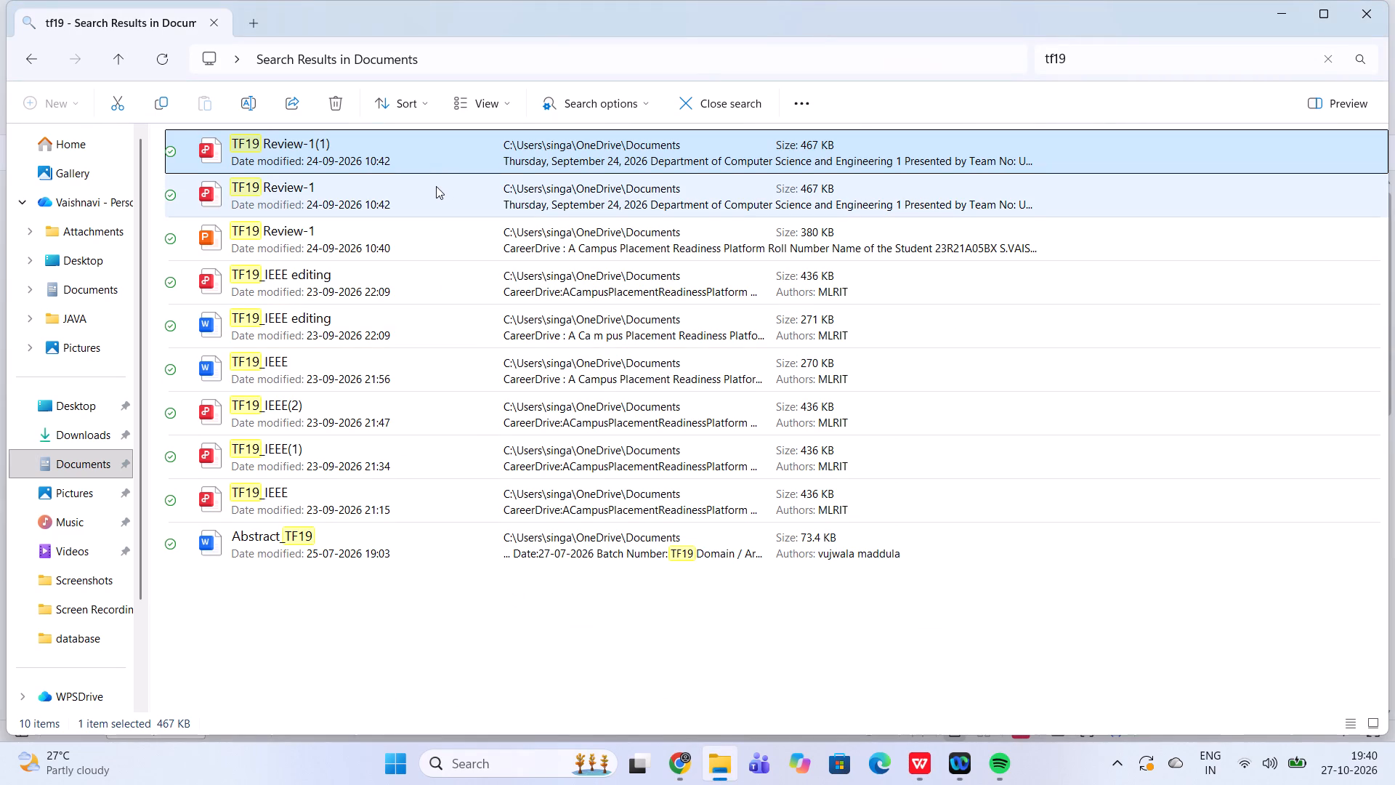
{"action": "left_click", "coordinate": [436, 186]}
{"action": "left_click", "coordinate": [436, 186]}
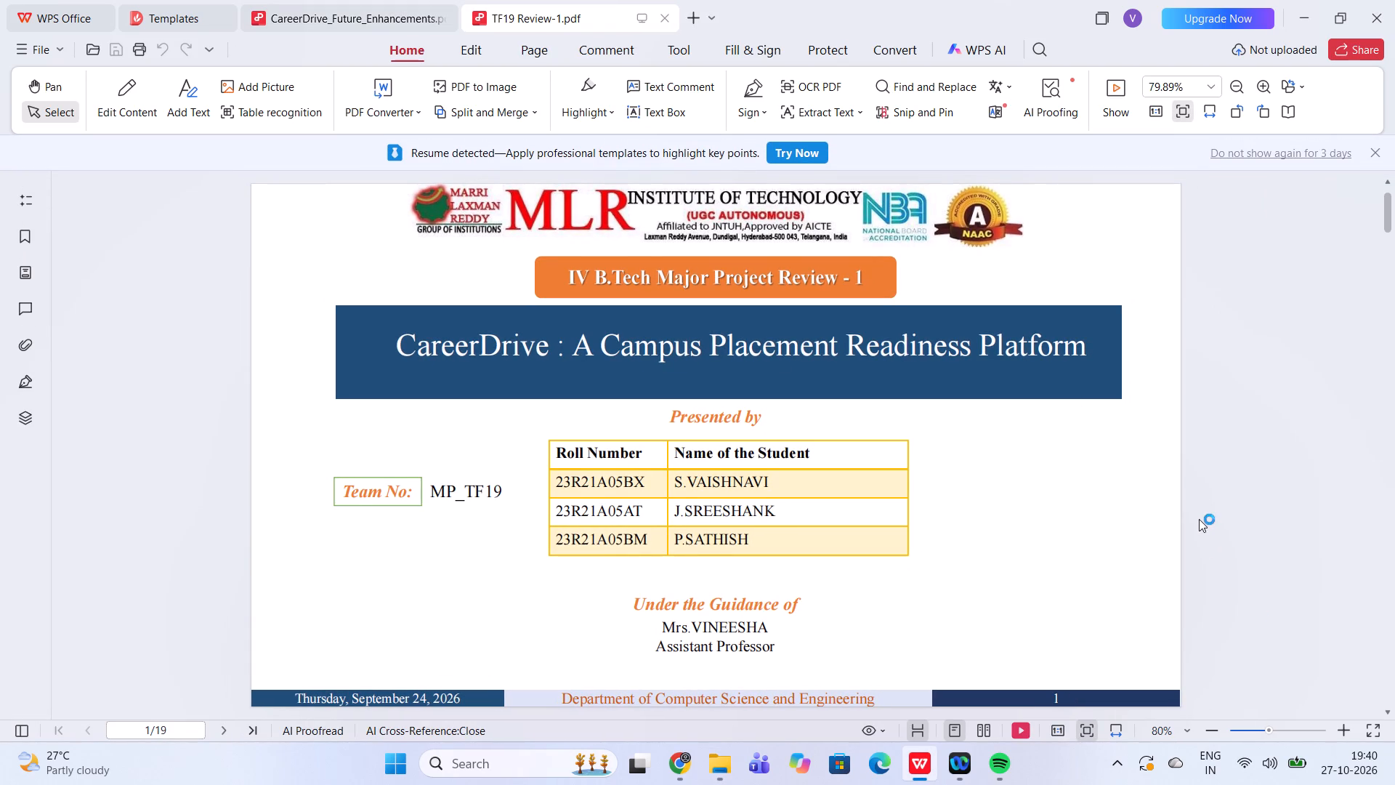
Select the "IV B.Tech Major Project Review - 1" heading image on the first page and open it for picture editing.
{"action": "left_click", "coordinate": [876, 272]}
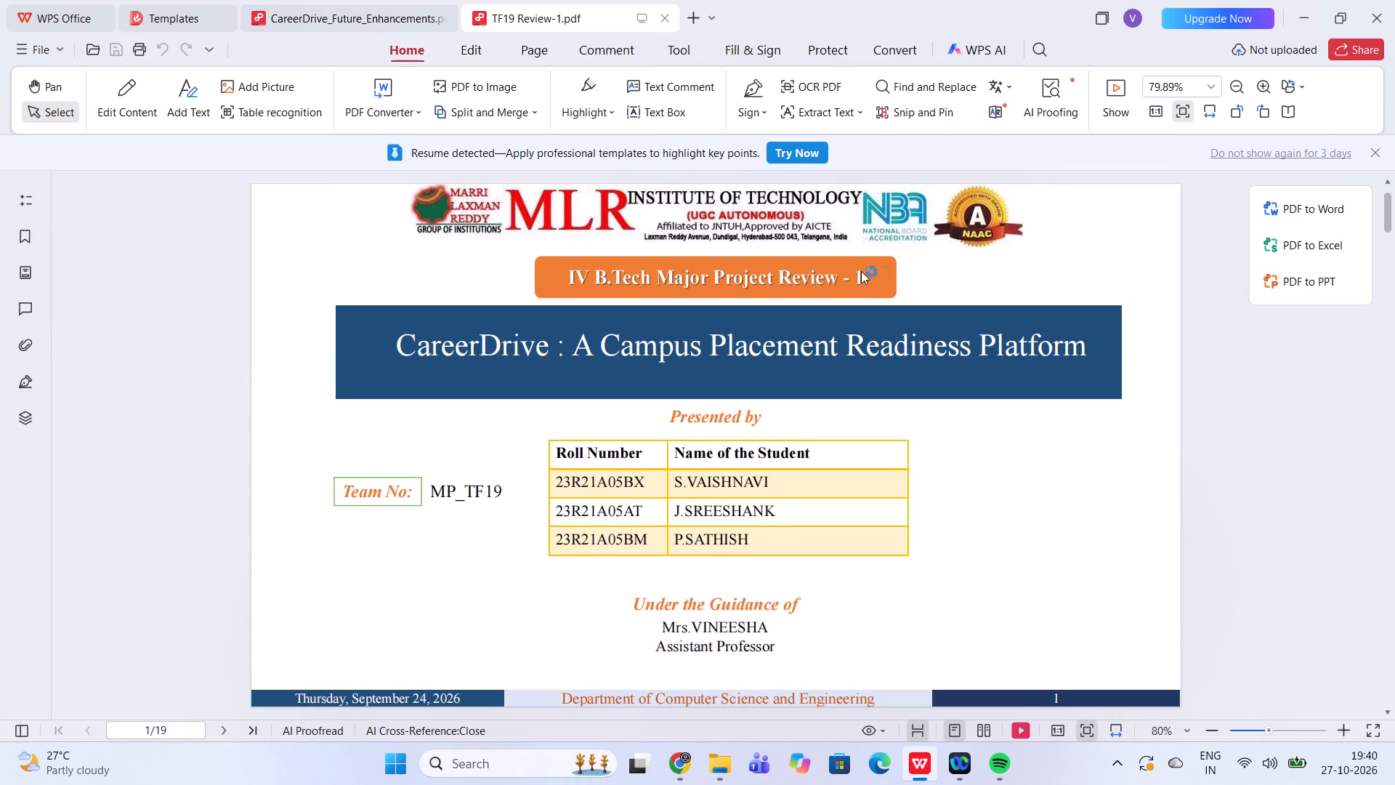
{"action": "left_click", "coordinate": [856, 270]}
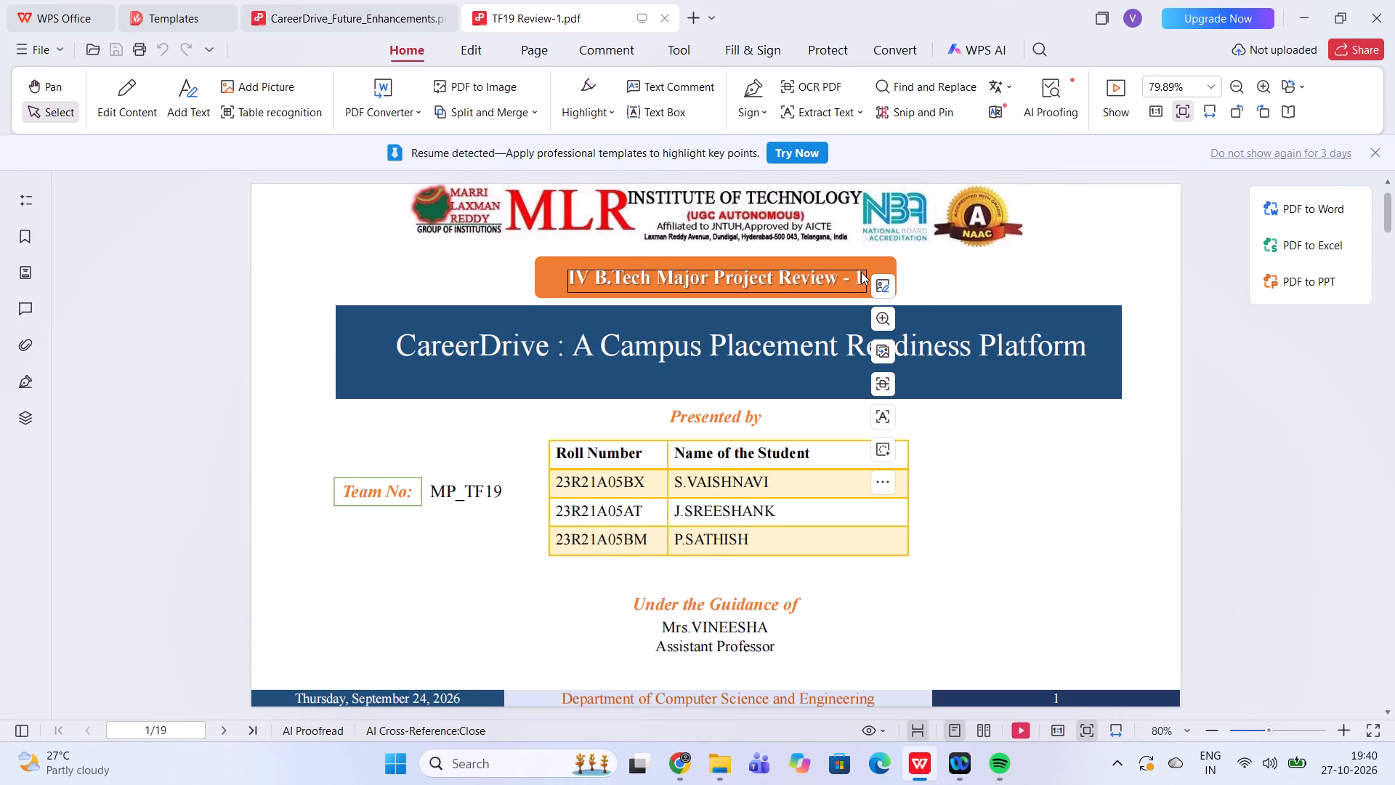
{"action": "double_click", "coordinate": [861, 272]}
{"action": "left_click", "coordinate": [861, 272]}
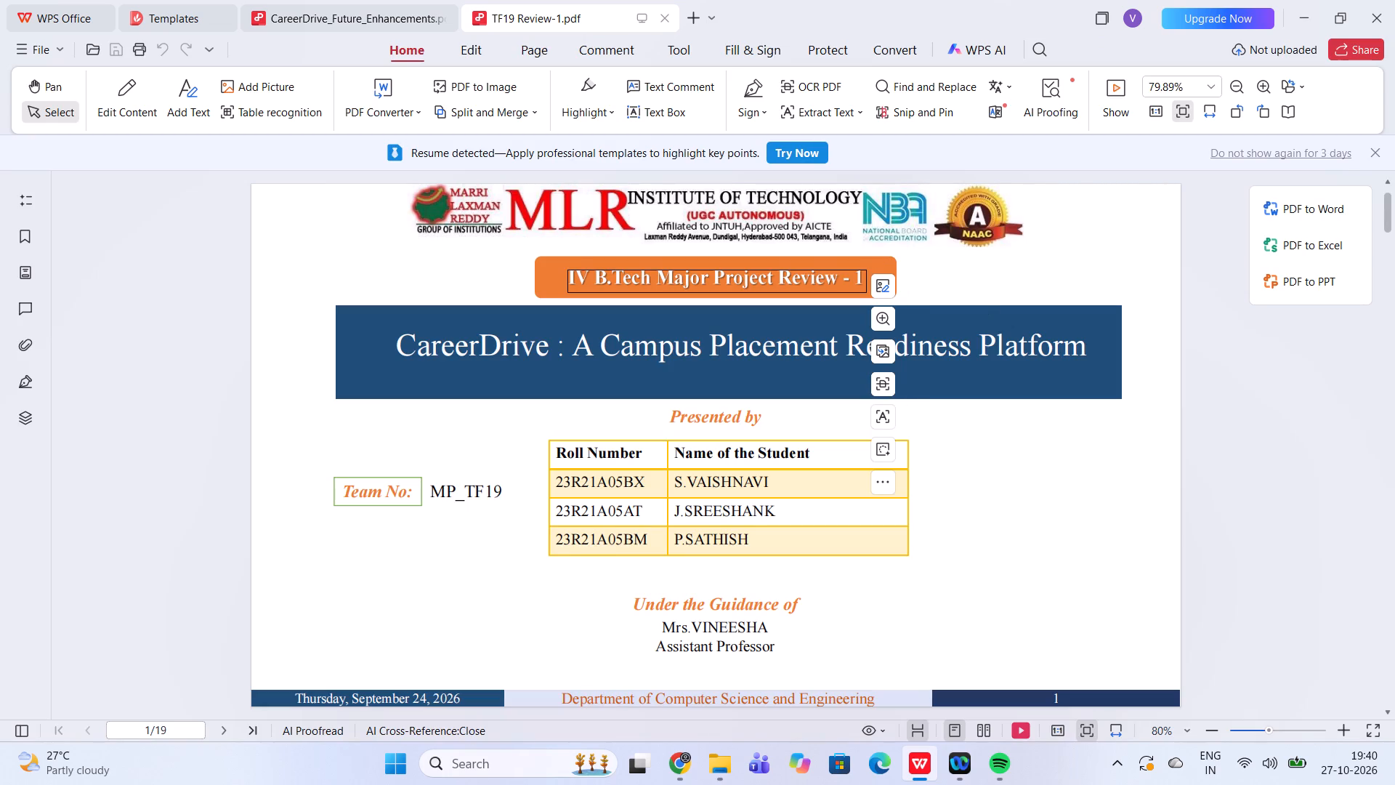
{"action": "left_click", "coordinate": [1203, 403]}
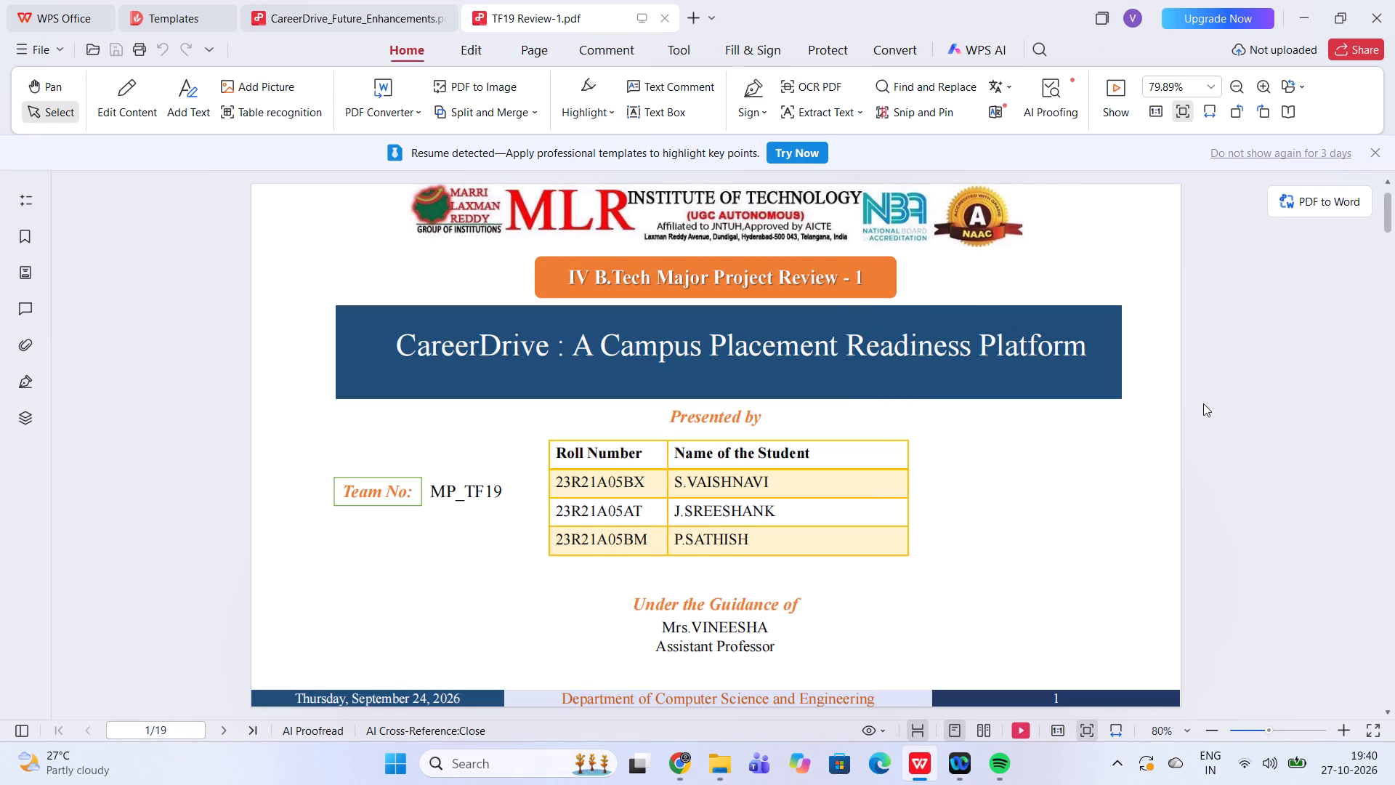
{"action": "left_click", "coordinate": [859, 278]}
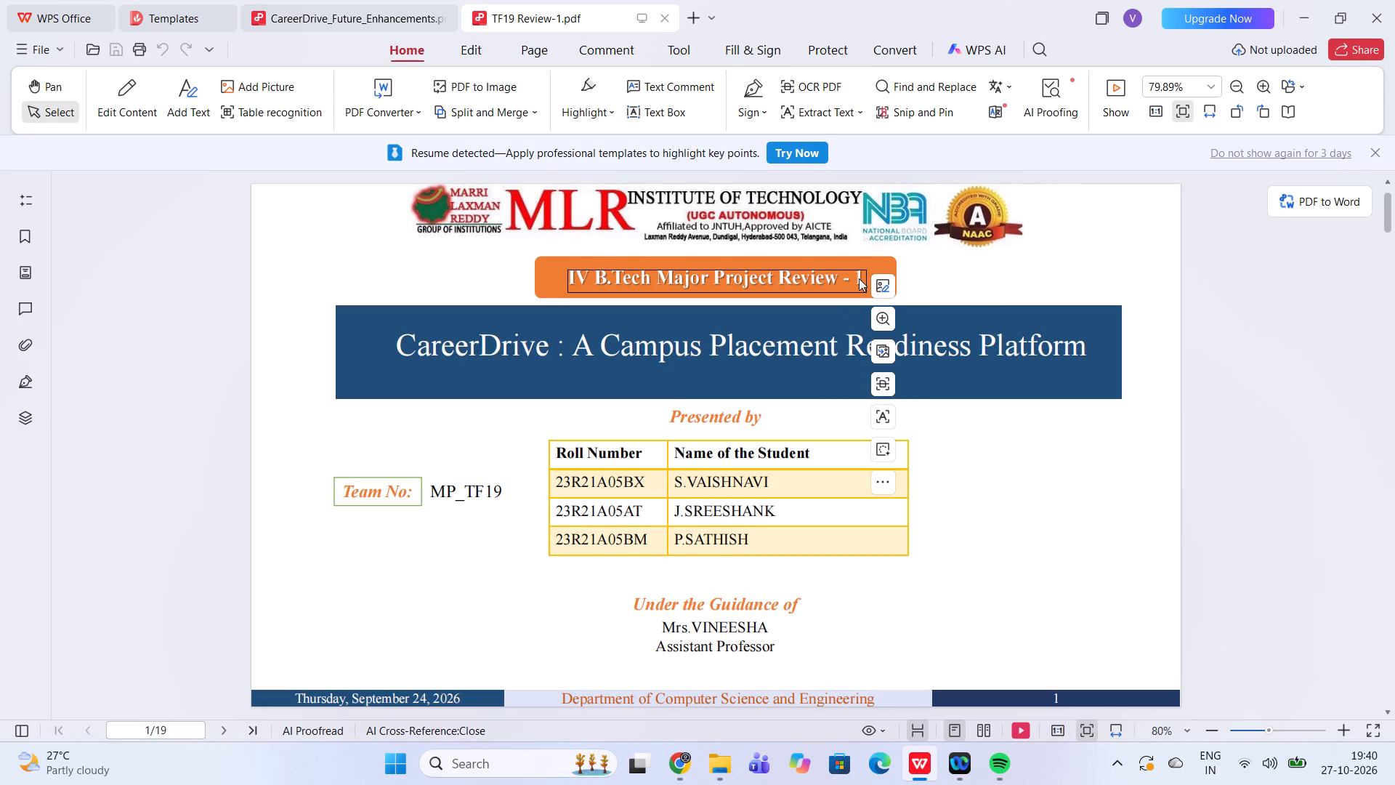
{"action": "left_click", "coordinate": [887, 290]}
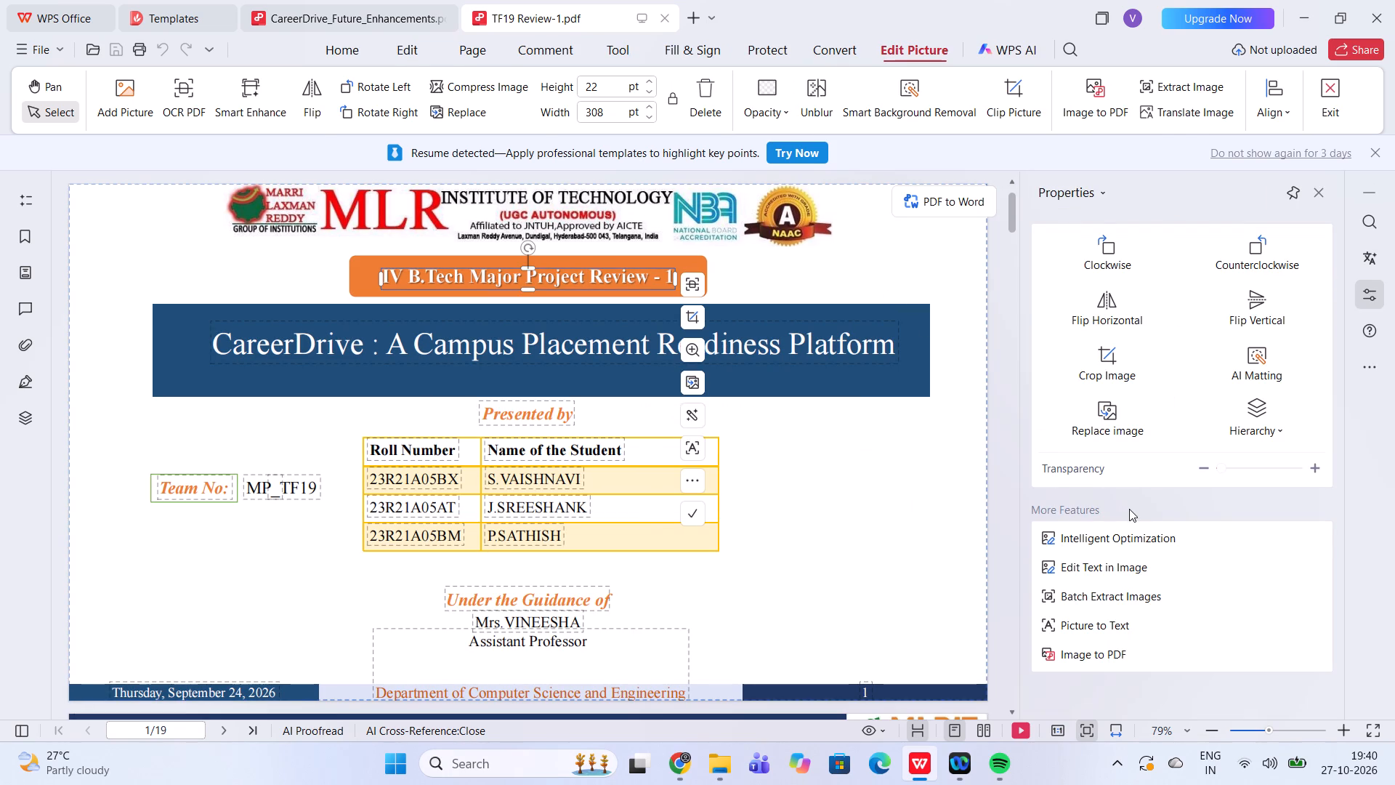
Try to load Edit Text in Image for the selected review heading, dismissing any error and retrying once.
{"action": "left_click", "coordinate": [1146, 570]}
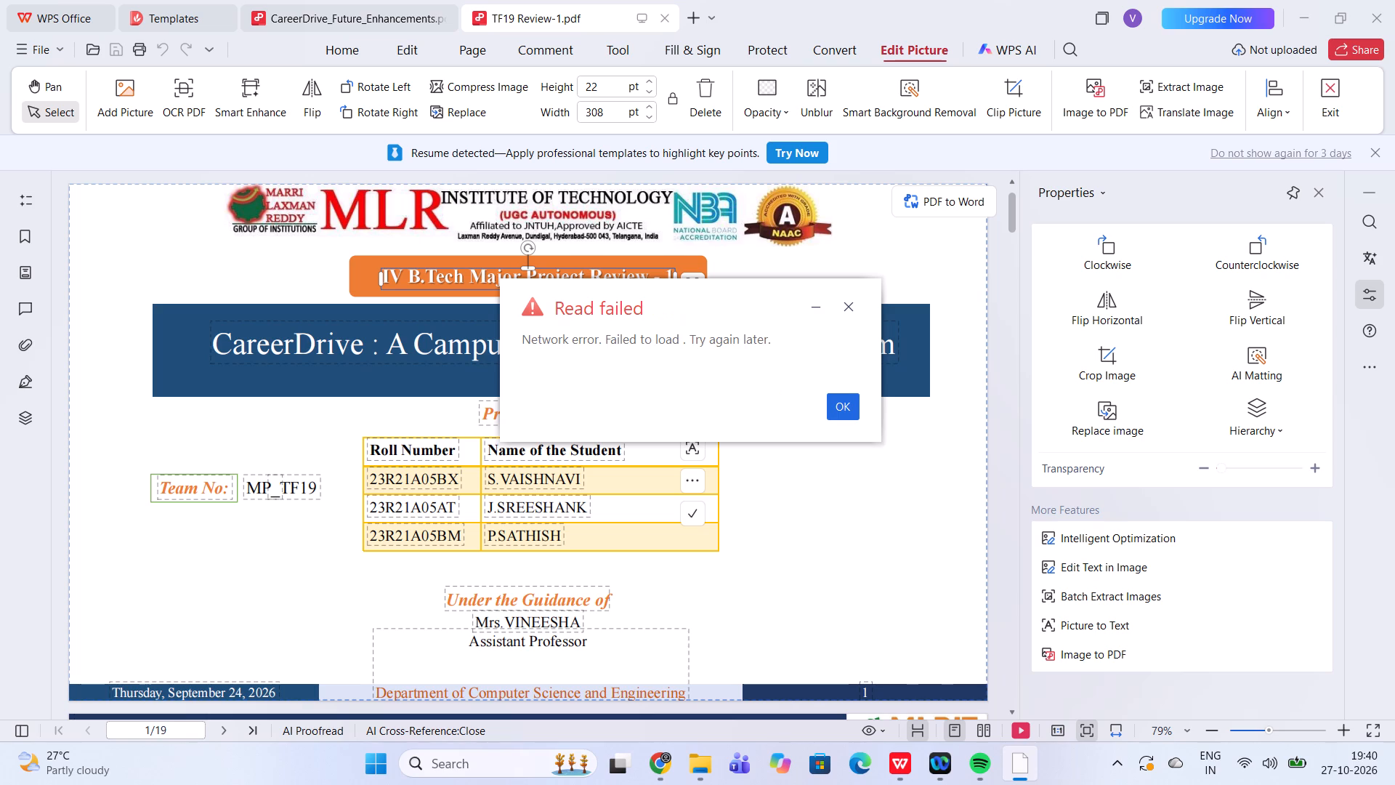
{"action": "left_click", "coordinate": [834, 412]}
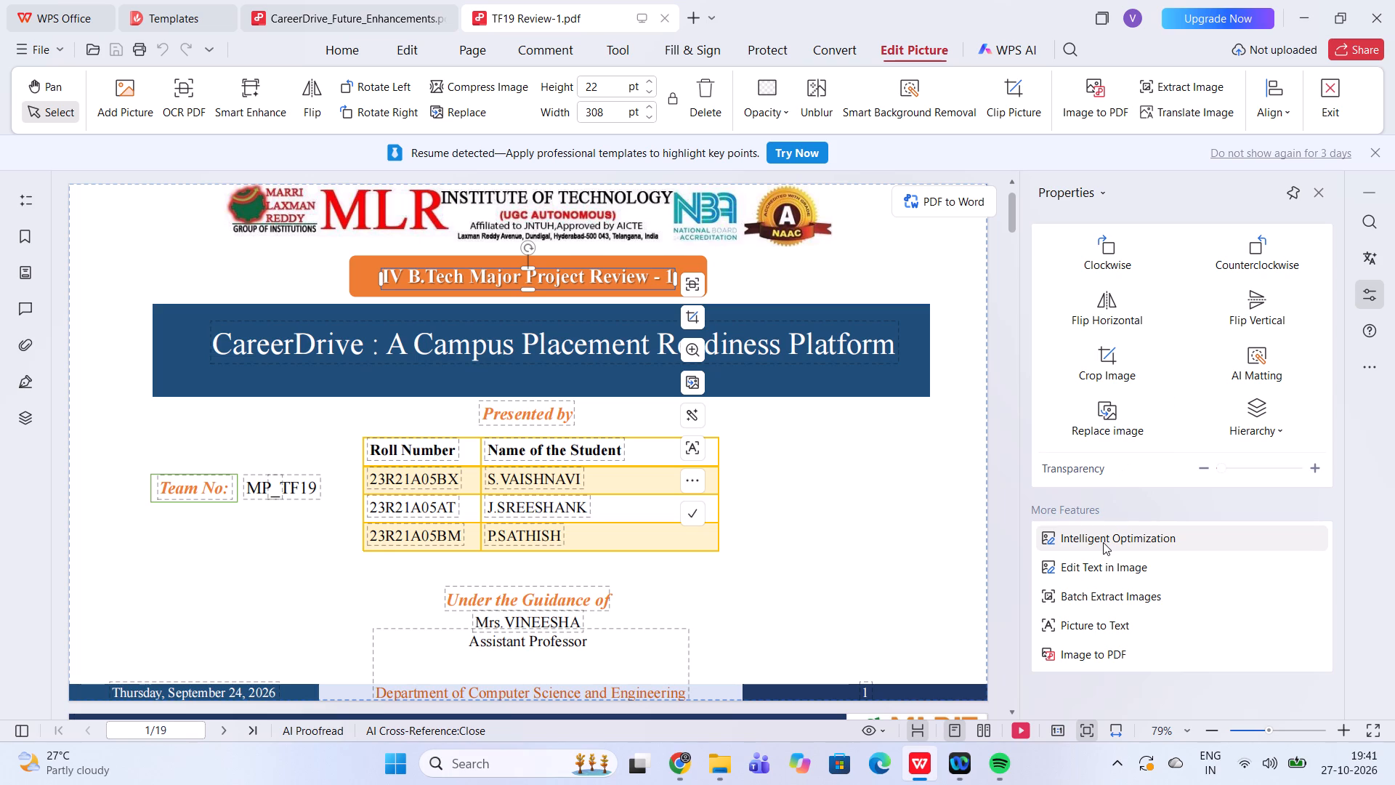
{"action": "left_click", "coordinate": [1104, 576]}
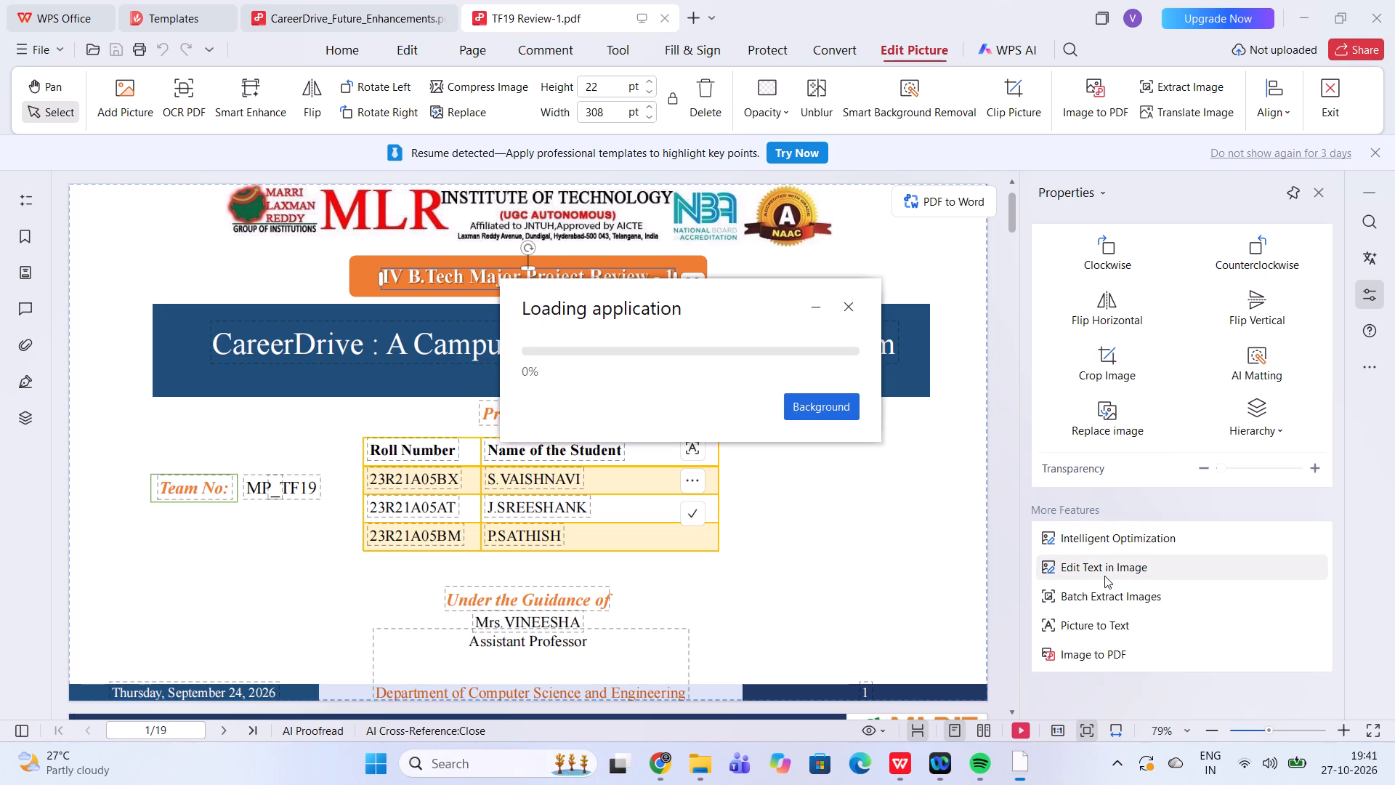
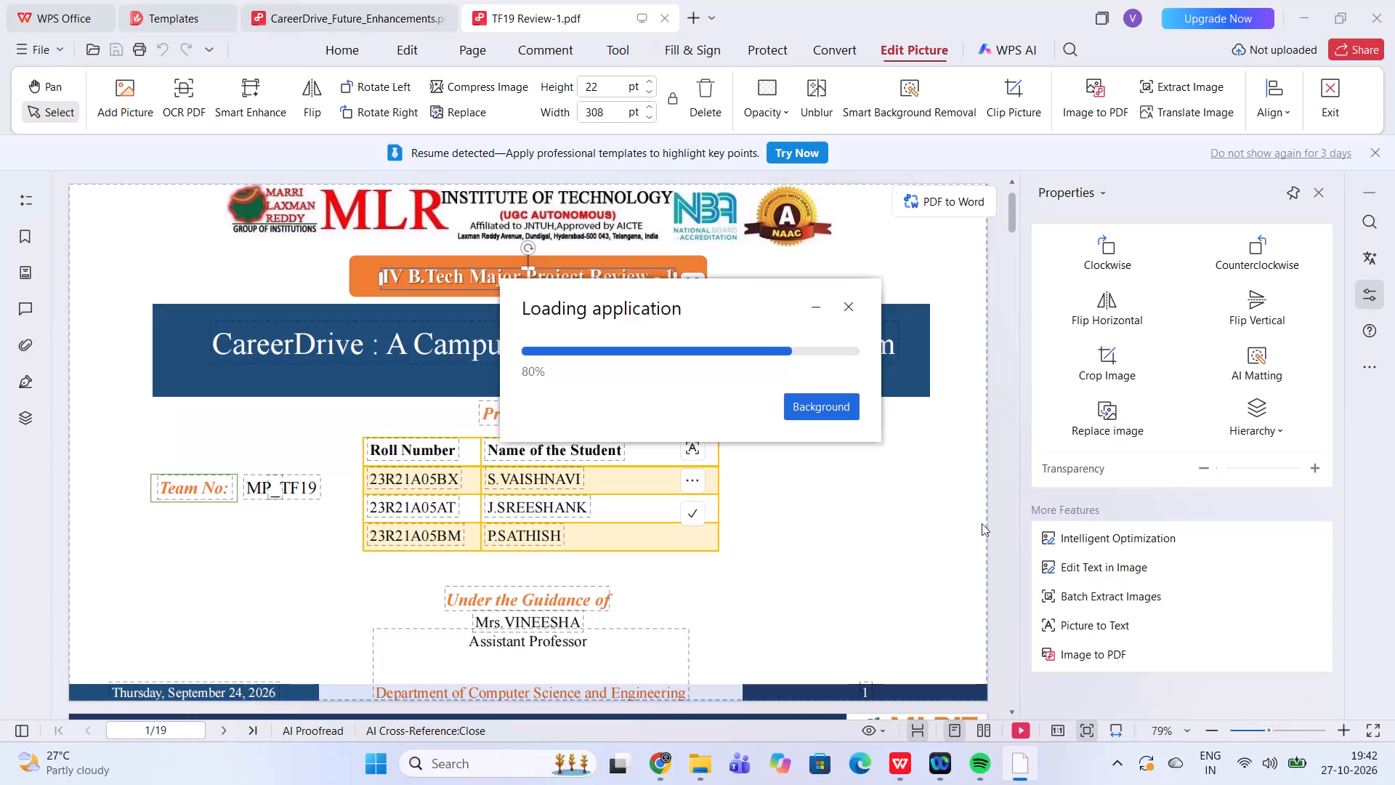
Stop loading the Edit Text in Image feature and close the picture properties.
{"action": "scroll", "coordinate": [860, 528], "scroll_direction": "down", "scroll_amount": 1}
{"action": "scroll", "coordinate": [860, 528], "scroll_direction": "up", "scroll_amount": 7}
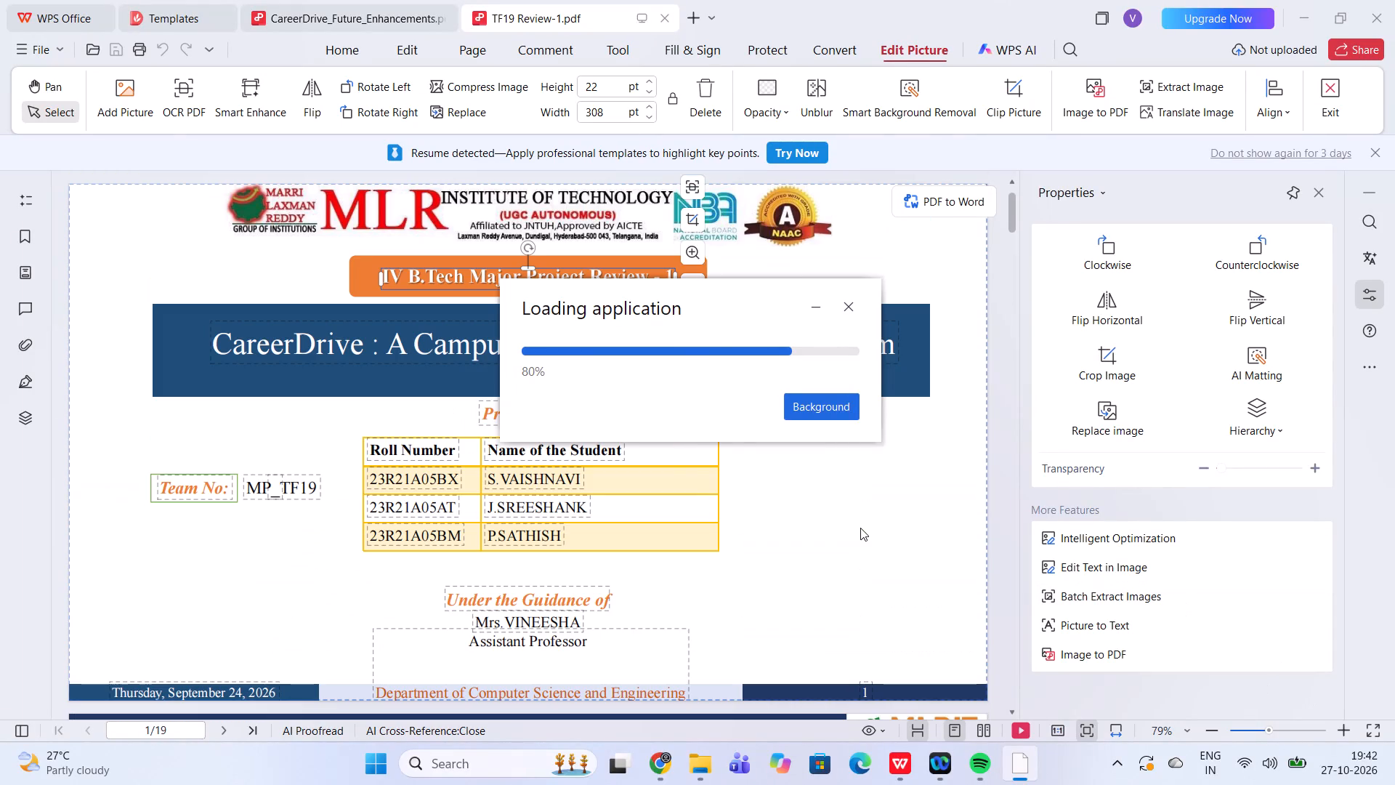
{"action": "left_click", "coordinate": [744, 360]}
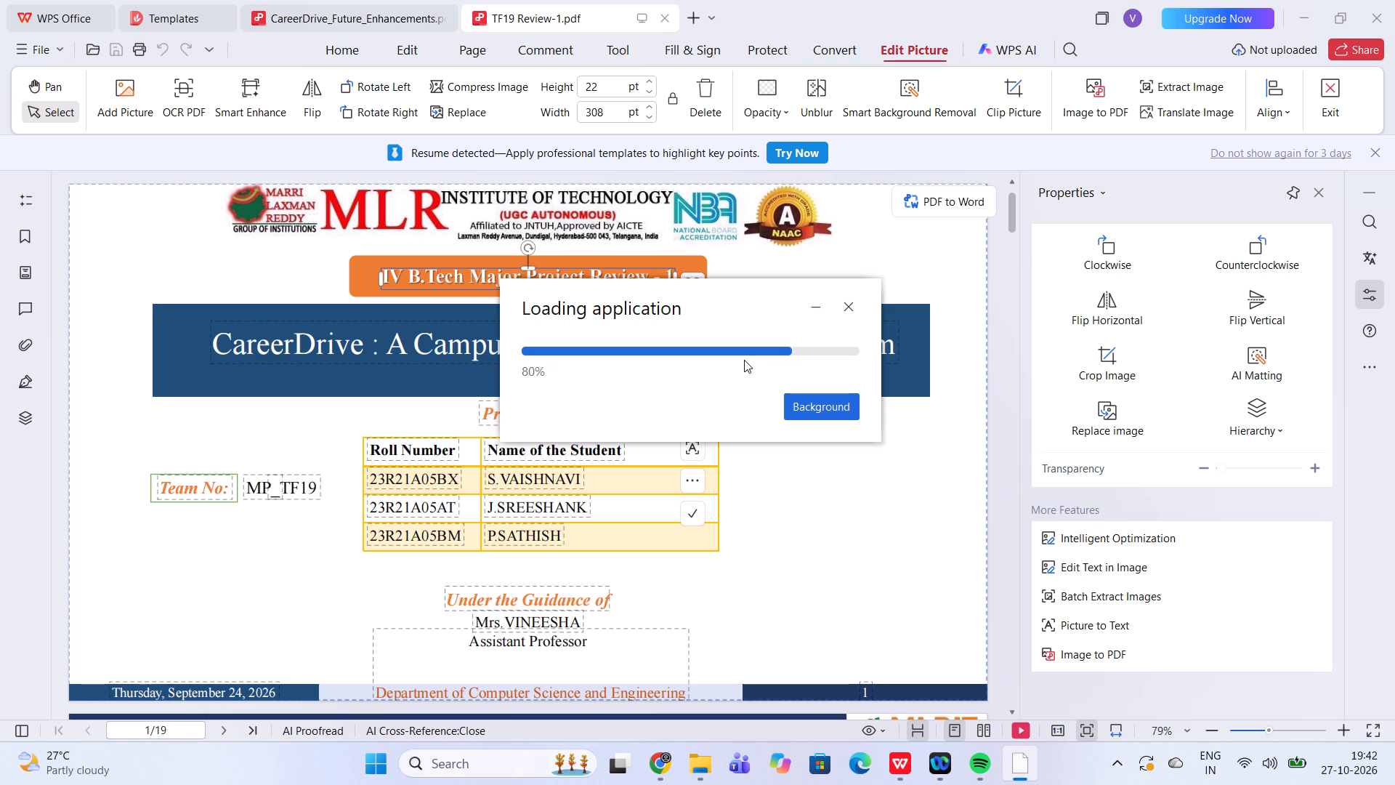
{"action": "left_click", "coordinate": [847, 314]}
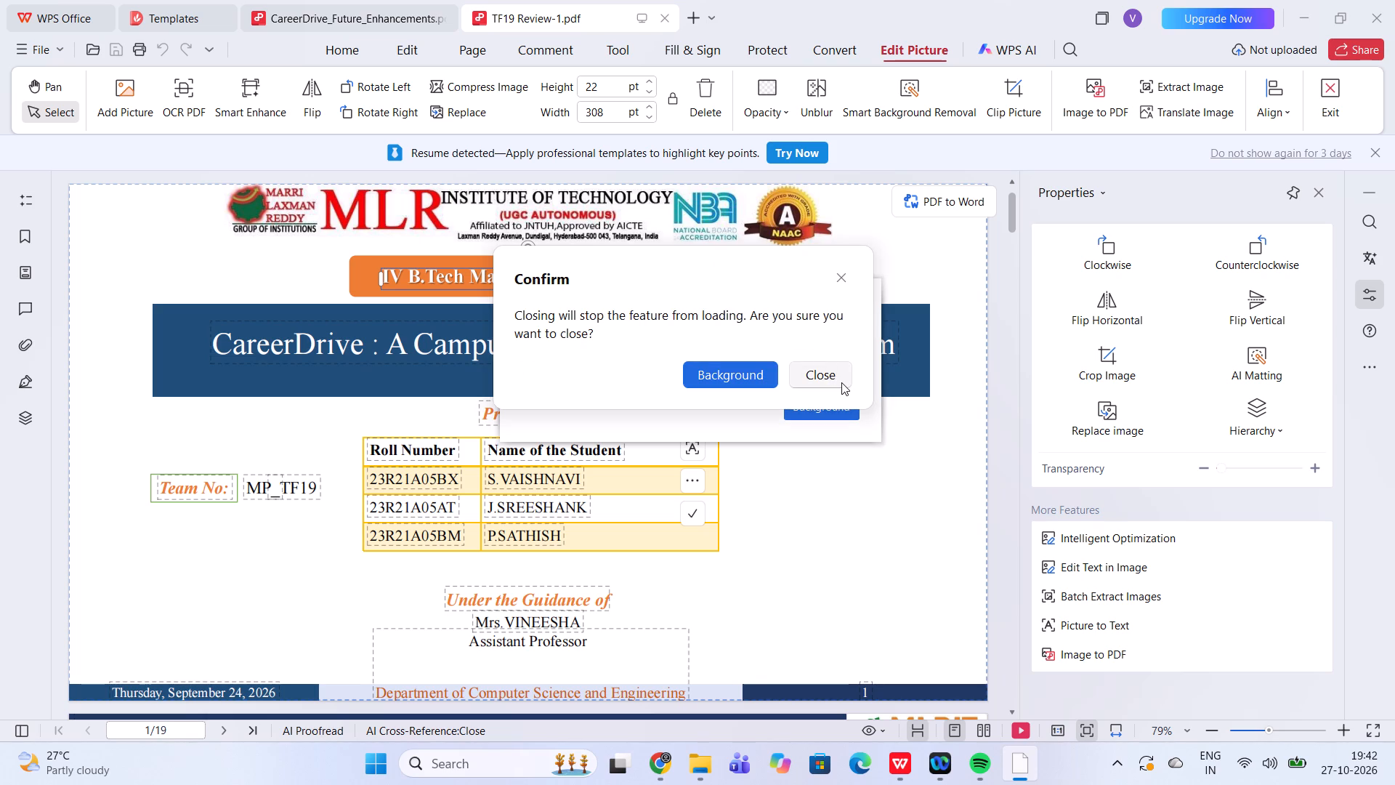
{"action": "left_click", "coordinate": [841, 283]}
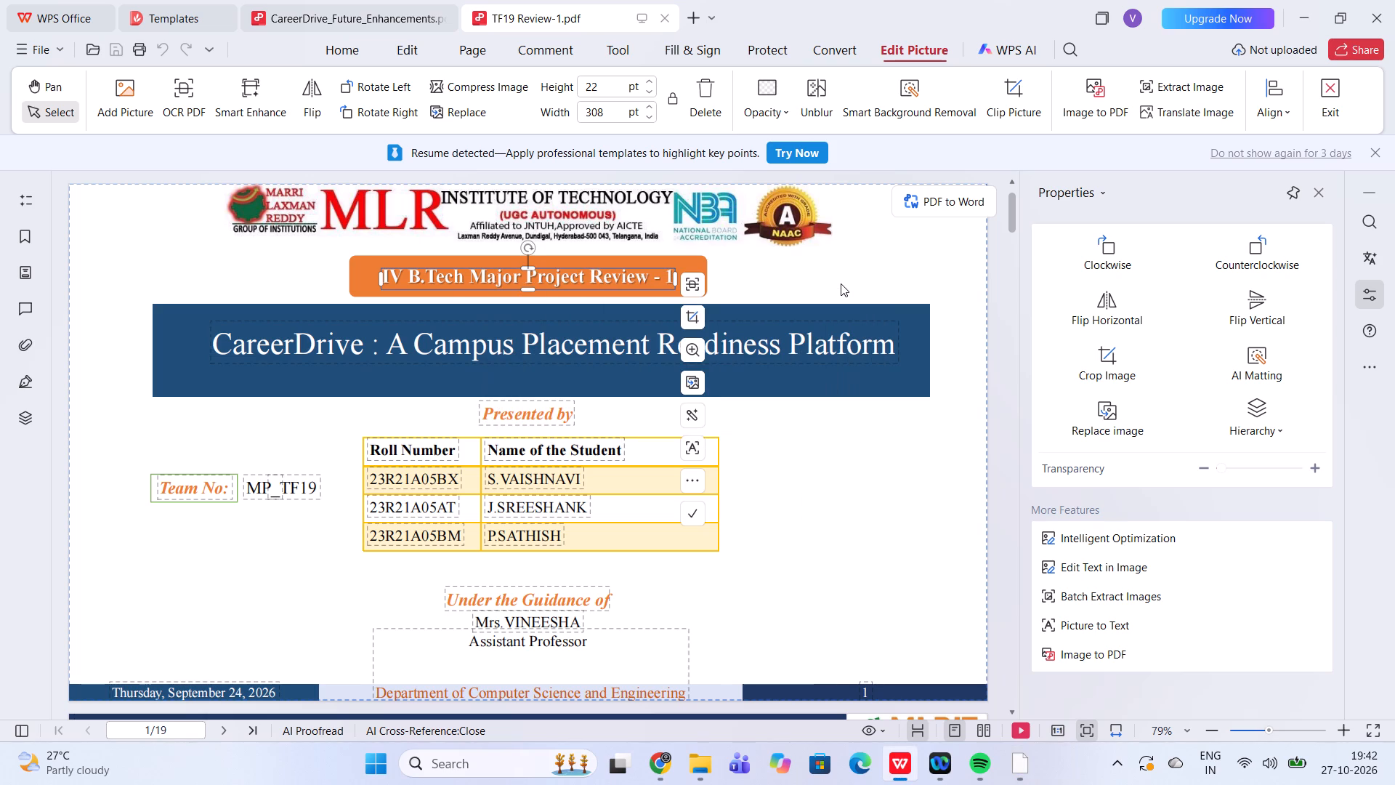
{"action": "left_click", "coordinate": [1325, 200]}
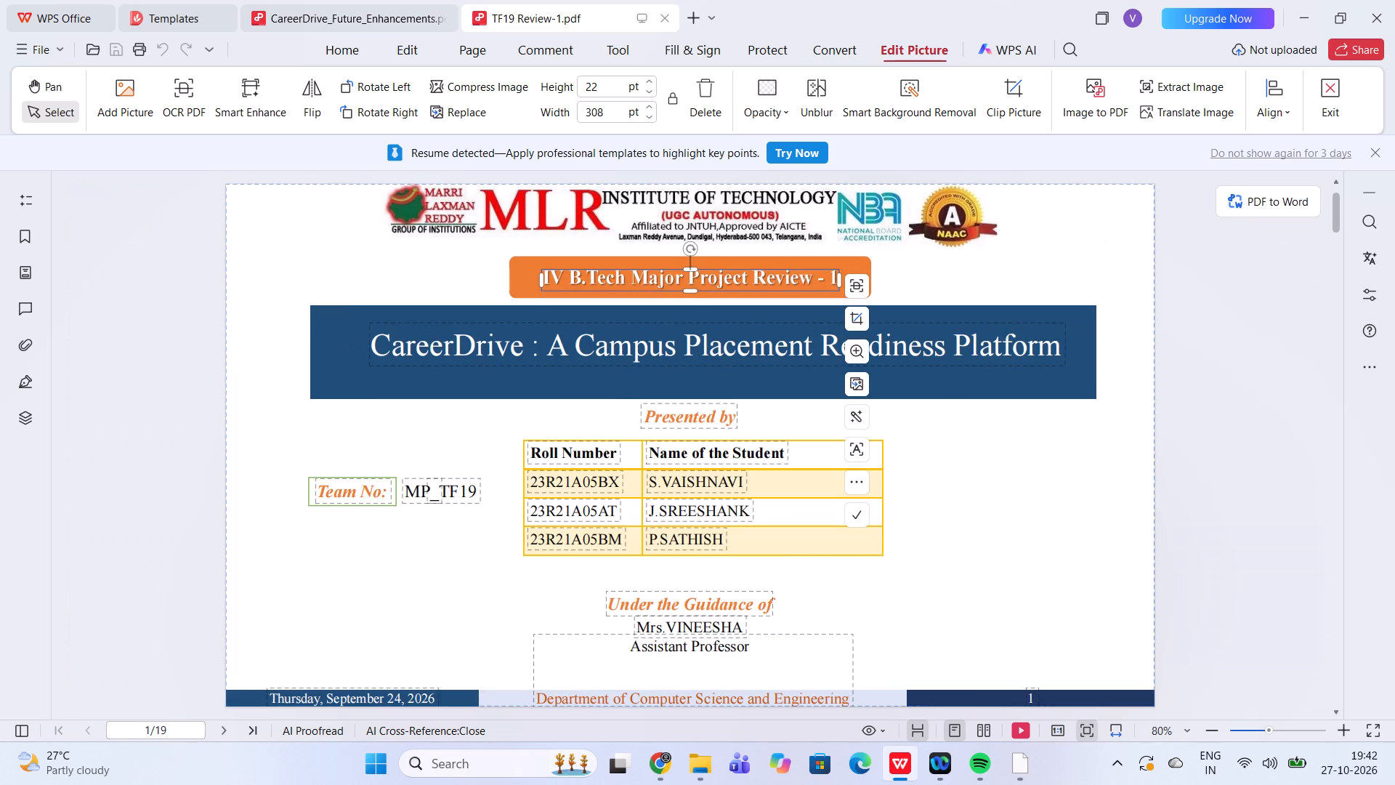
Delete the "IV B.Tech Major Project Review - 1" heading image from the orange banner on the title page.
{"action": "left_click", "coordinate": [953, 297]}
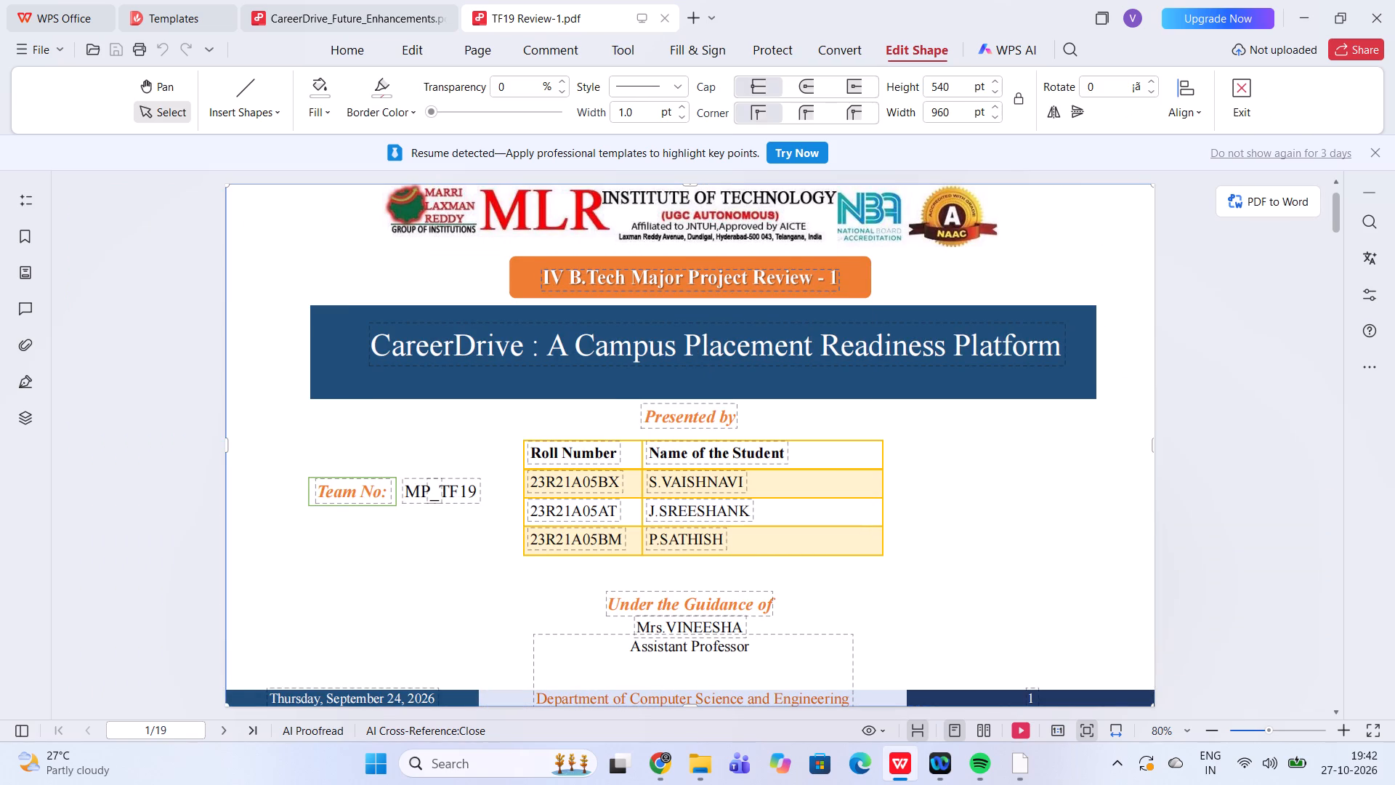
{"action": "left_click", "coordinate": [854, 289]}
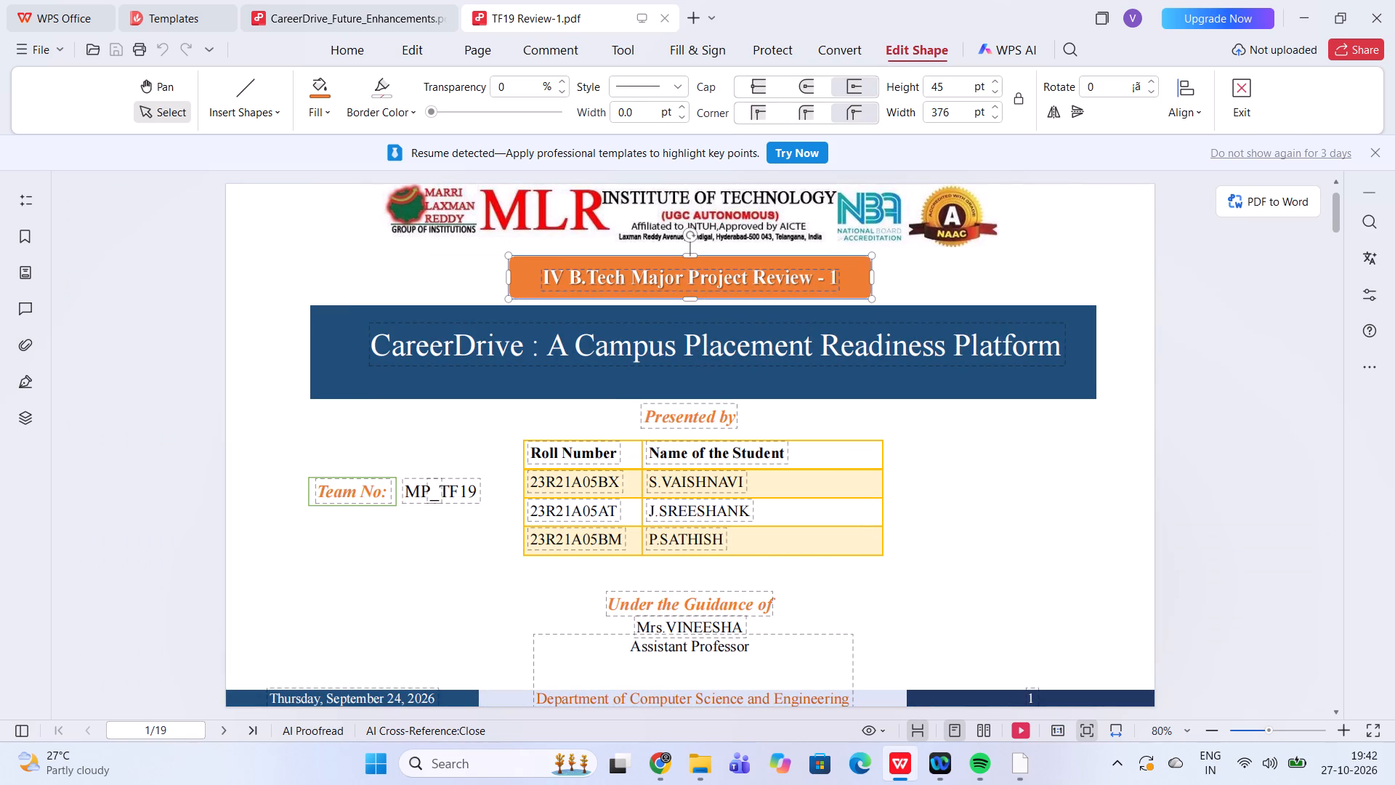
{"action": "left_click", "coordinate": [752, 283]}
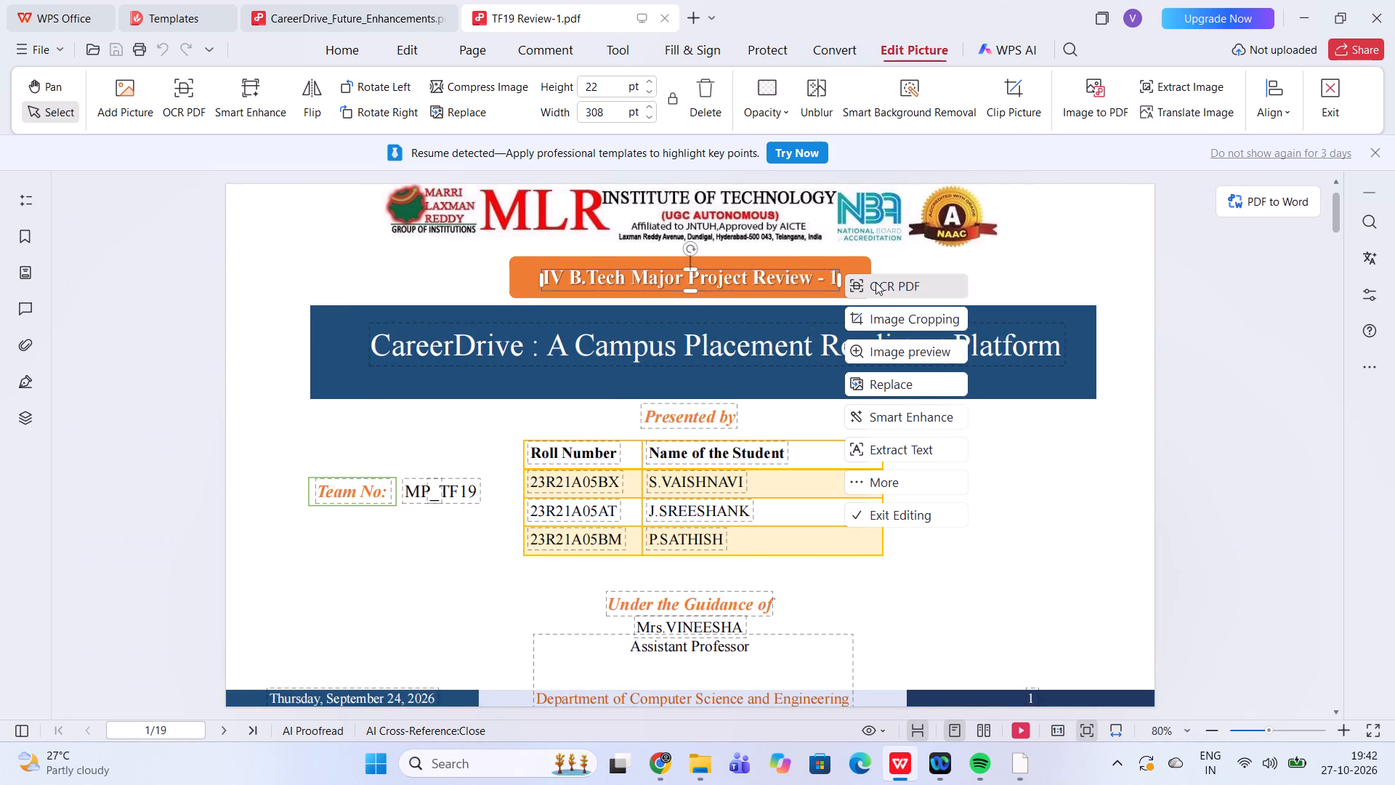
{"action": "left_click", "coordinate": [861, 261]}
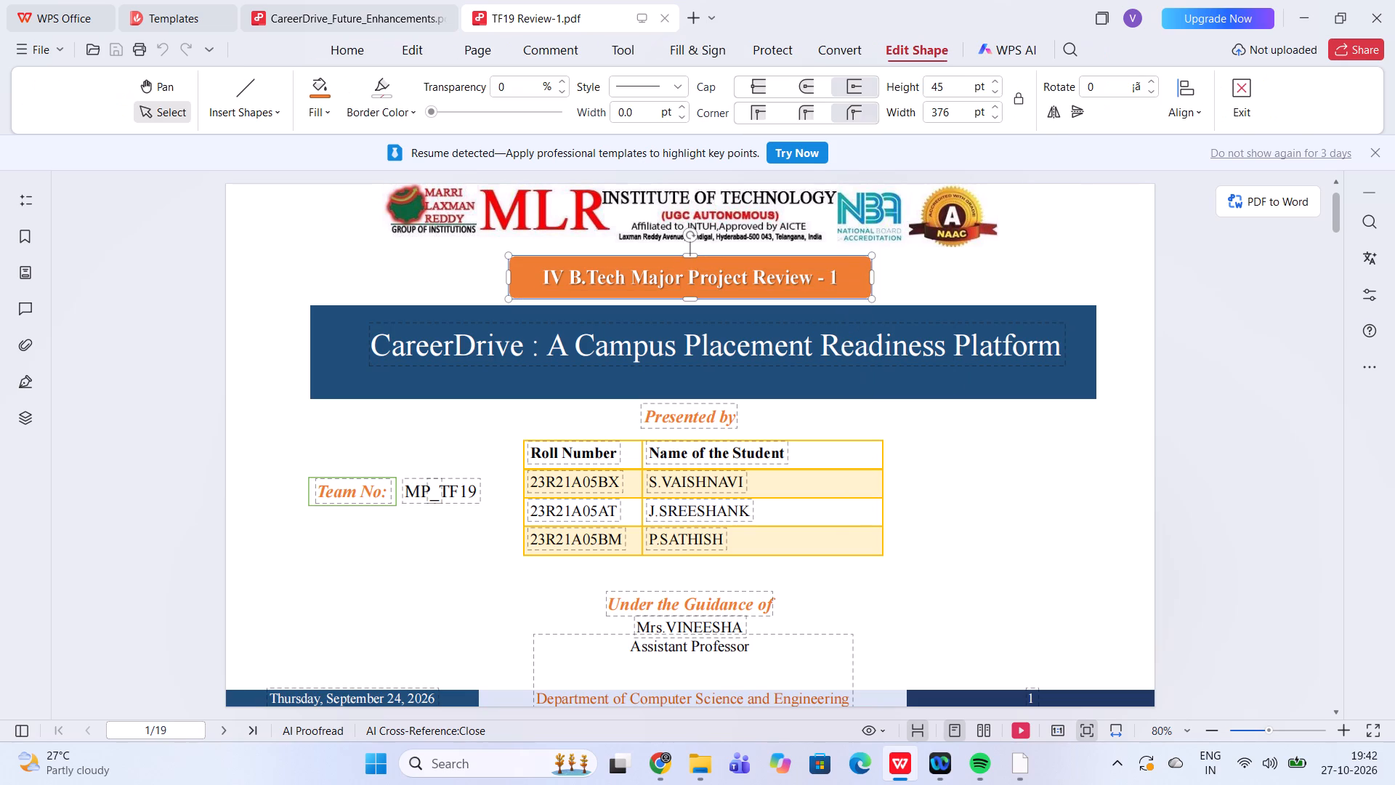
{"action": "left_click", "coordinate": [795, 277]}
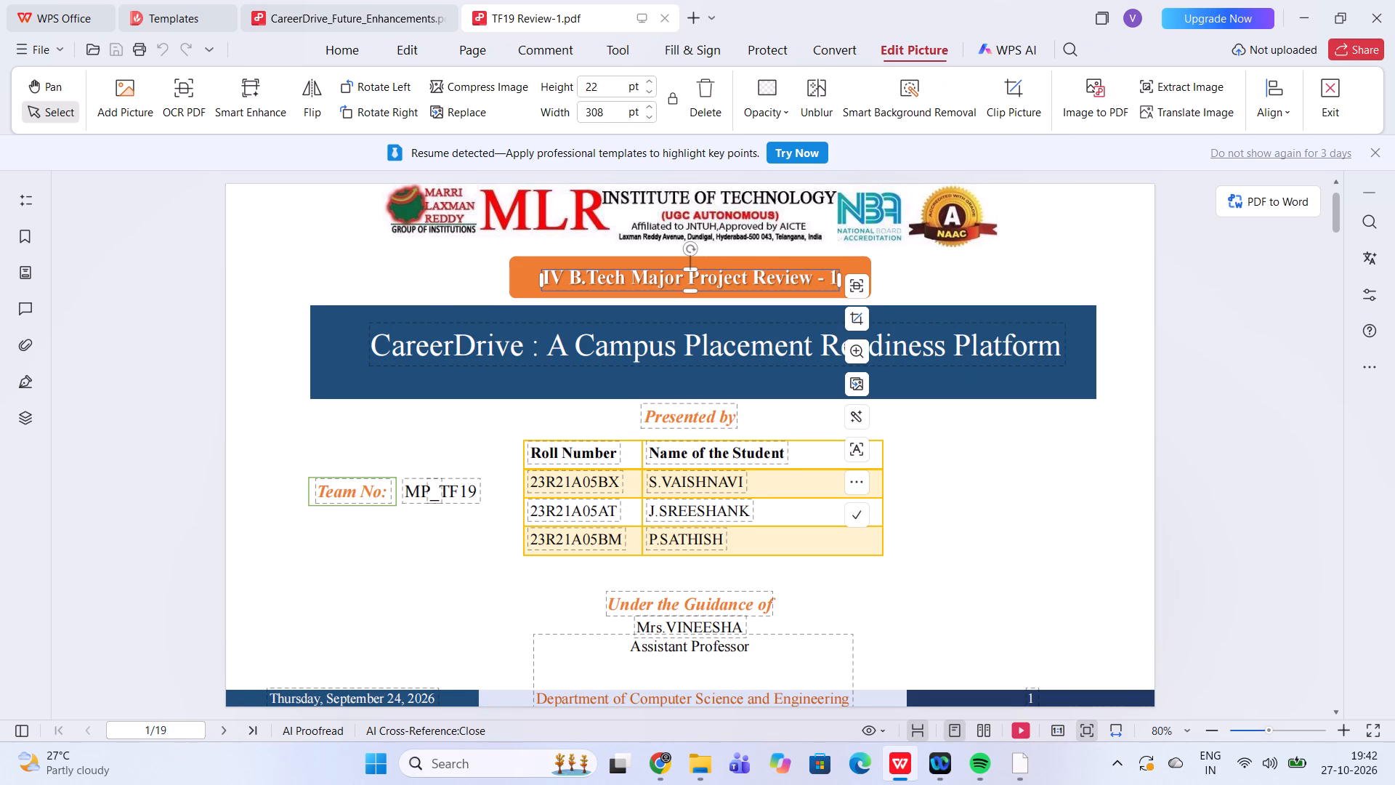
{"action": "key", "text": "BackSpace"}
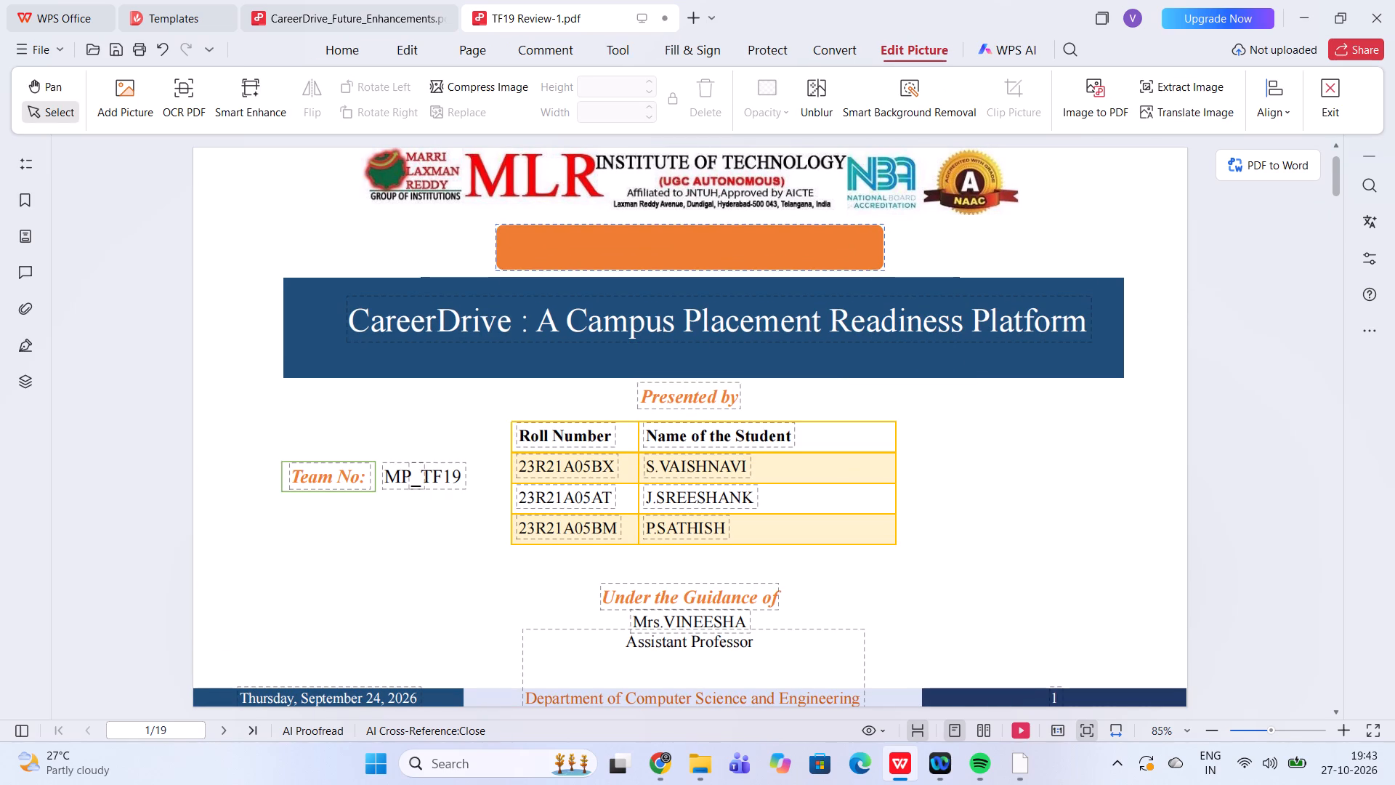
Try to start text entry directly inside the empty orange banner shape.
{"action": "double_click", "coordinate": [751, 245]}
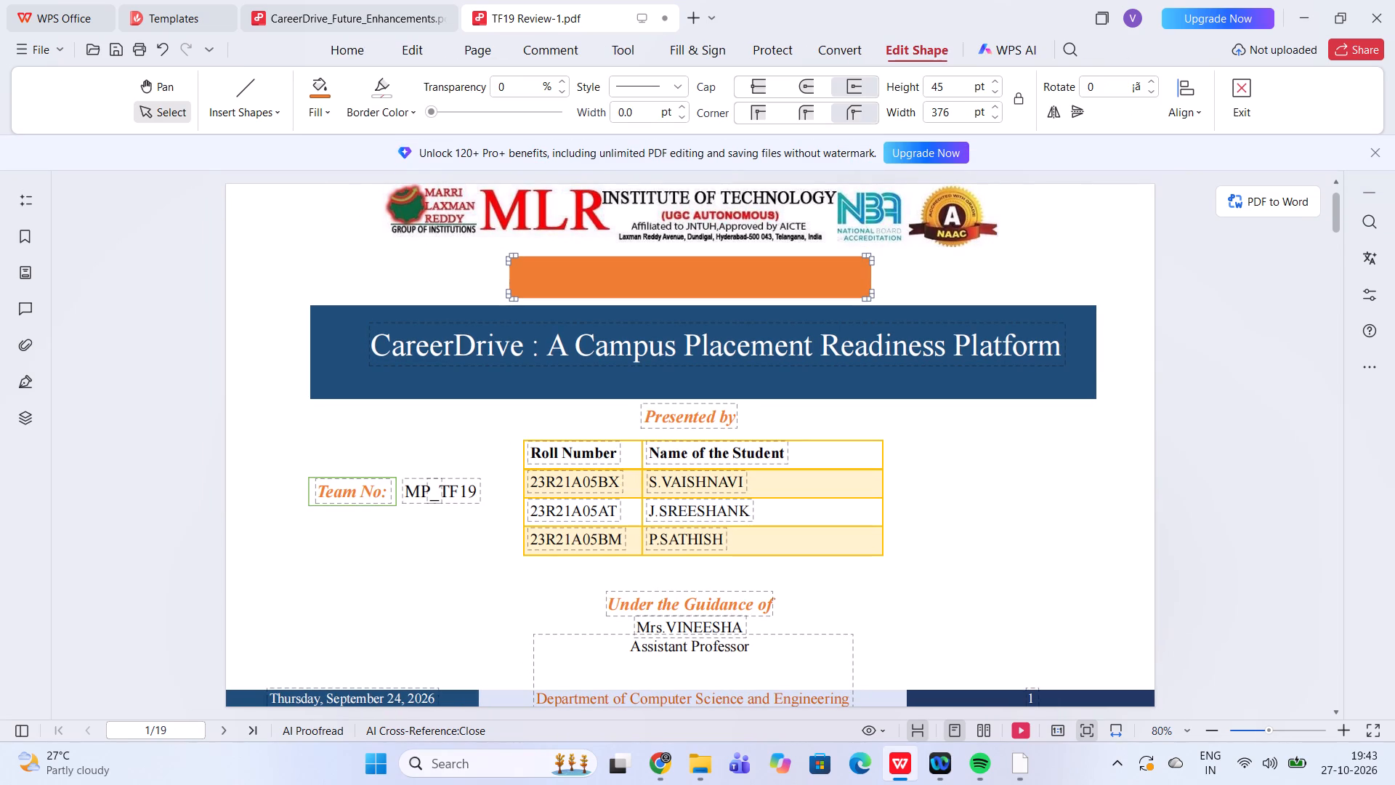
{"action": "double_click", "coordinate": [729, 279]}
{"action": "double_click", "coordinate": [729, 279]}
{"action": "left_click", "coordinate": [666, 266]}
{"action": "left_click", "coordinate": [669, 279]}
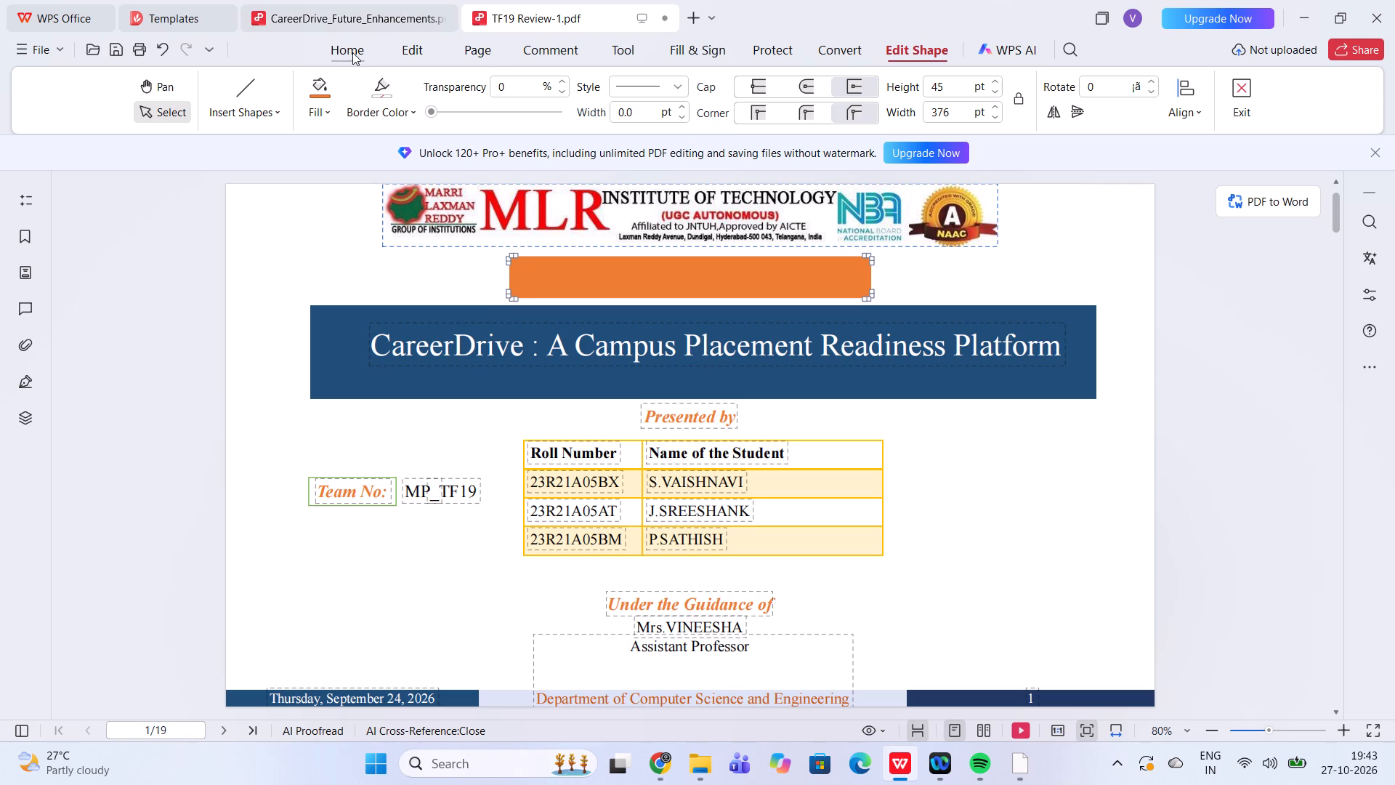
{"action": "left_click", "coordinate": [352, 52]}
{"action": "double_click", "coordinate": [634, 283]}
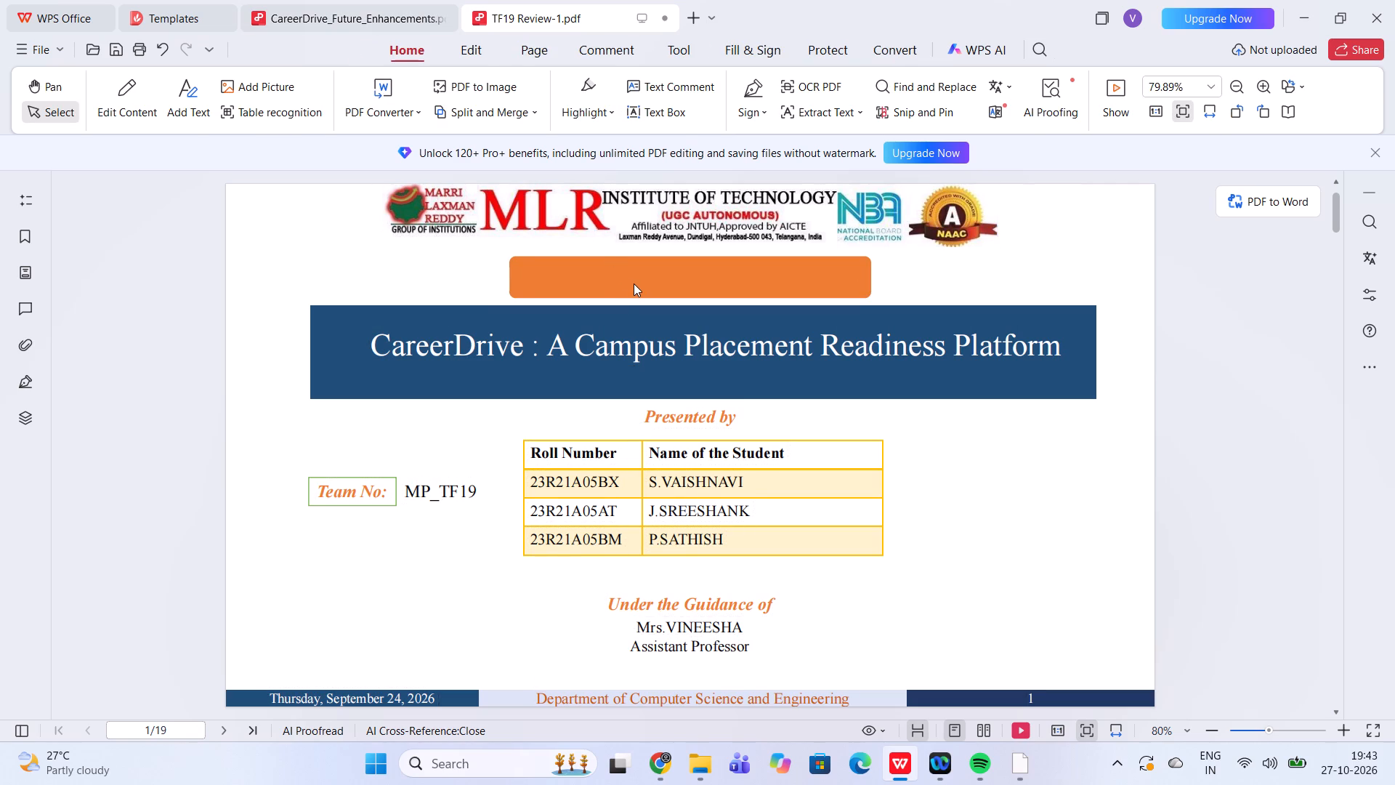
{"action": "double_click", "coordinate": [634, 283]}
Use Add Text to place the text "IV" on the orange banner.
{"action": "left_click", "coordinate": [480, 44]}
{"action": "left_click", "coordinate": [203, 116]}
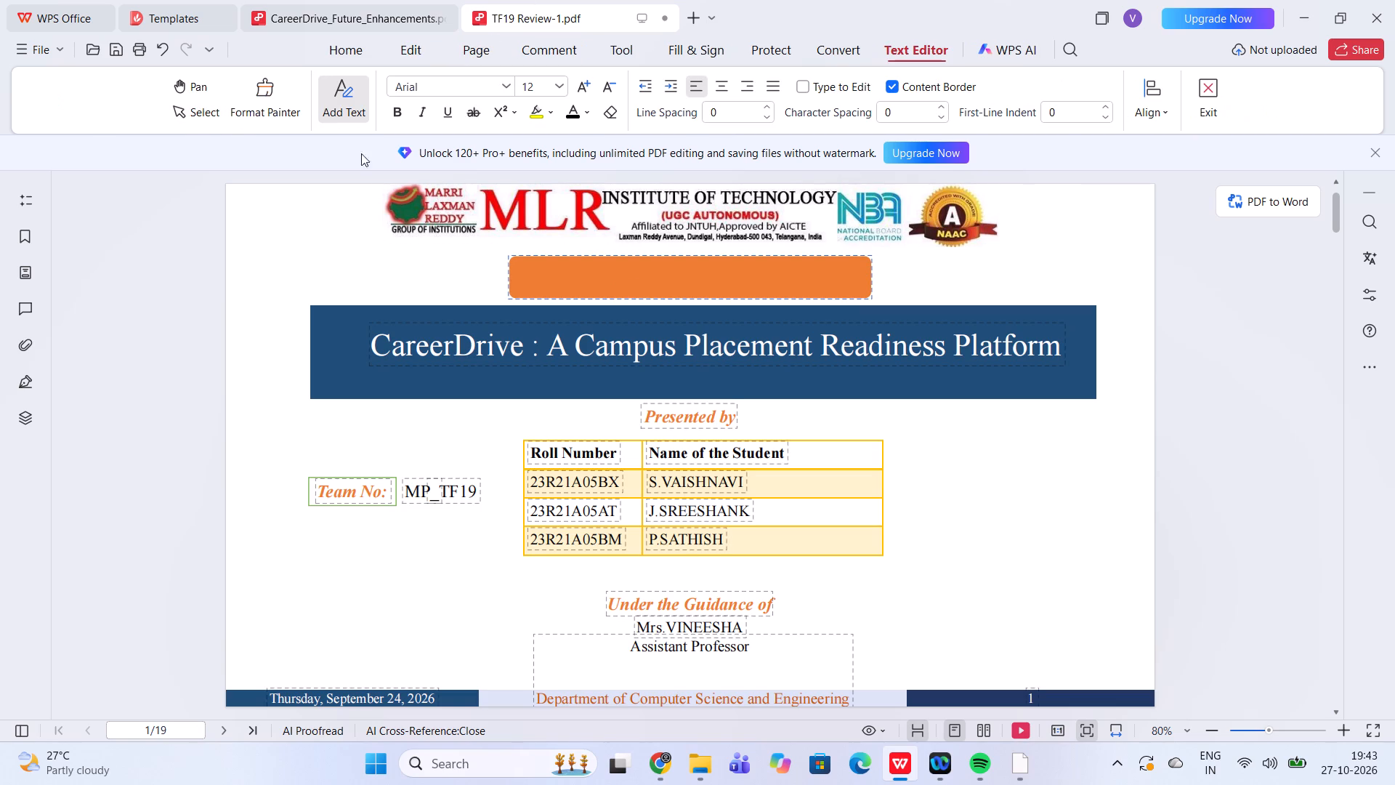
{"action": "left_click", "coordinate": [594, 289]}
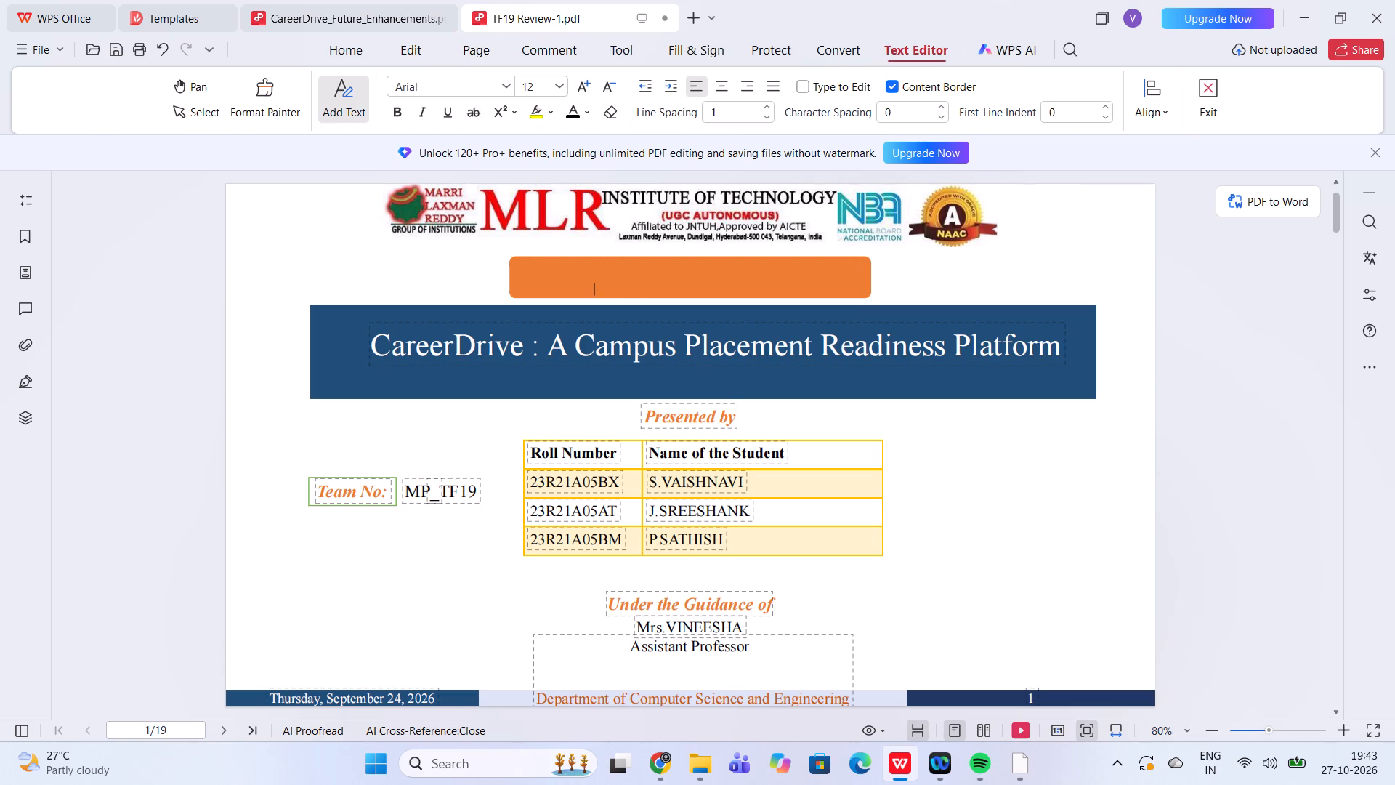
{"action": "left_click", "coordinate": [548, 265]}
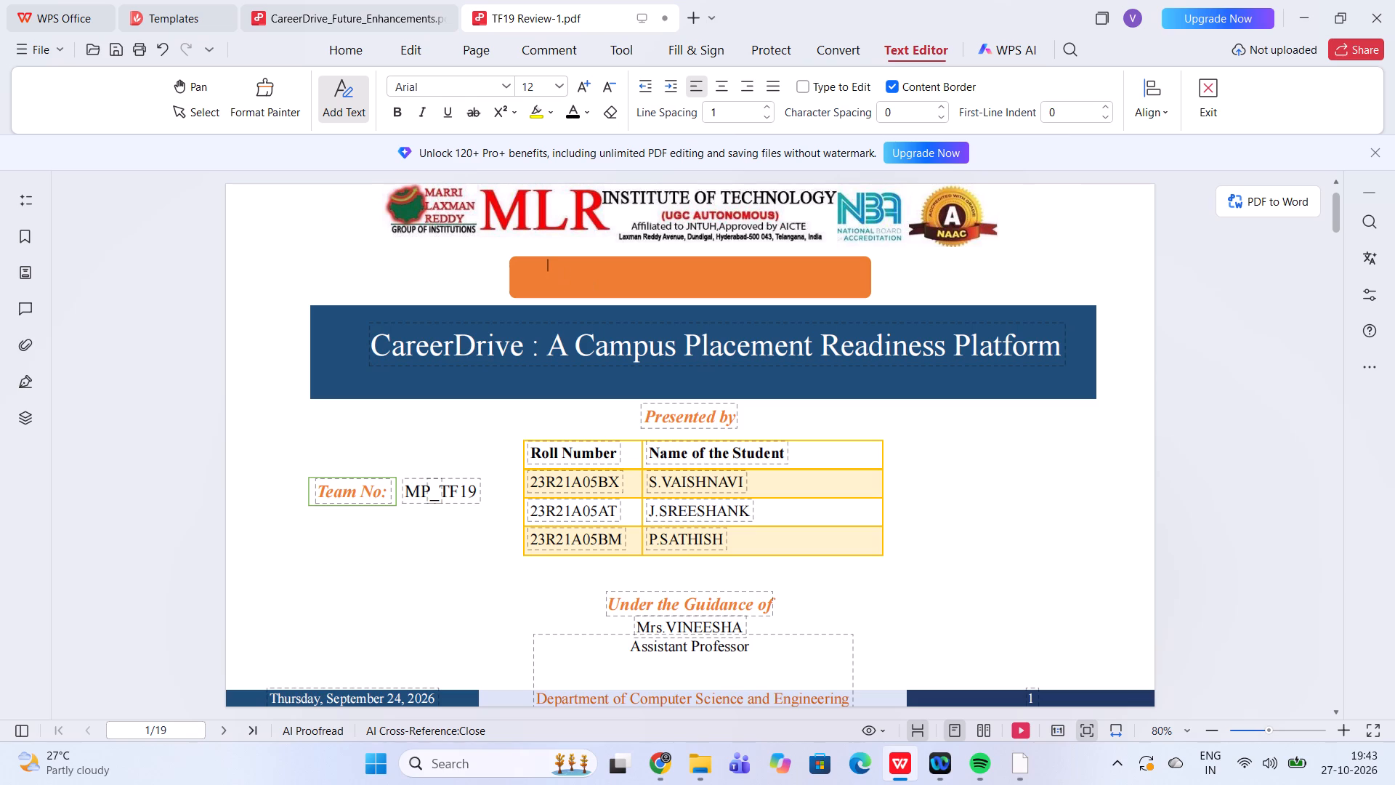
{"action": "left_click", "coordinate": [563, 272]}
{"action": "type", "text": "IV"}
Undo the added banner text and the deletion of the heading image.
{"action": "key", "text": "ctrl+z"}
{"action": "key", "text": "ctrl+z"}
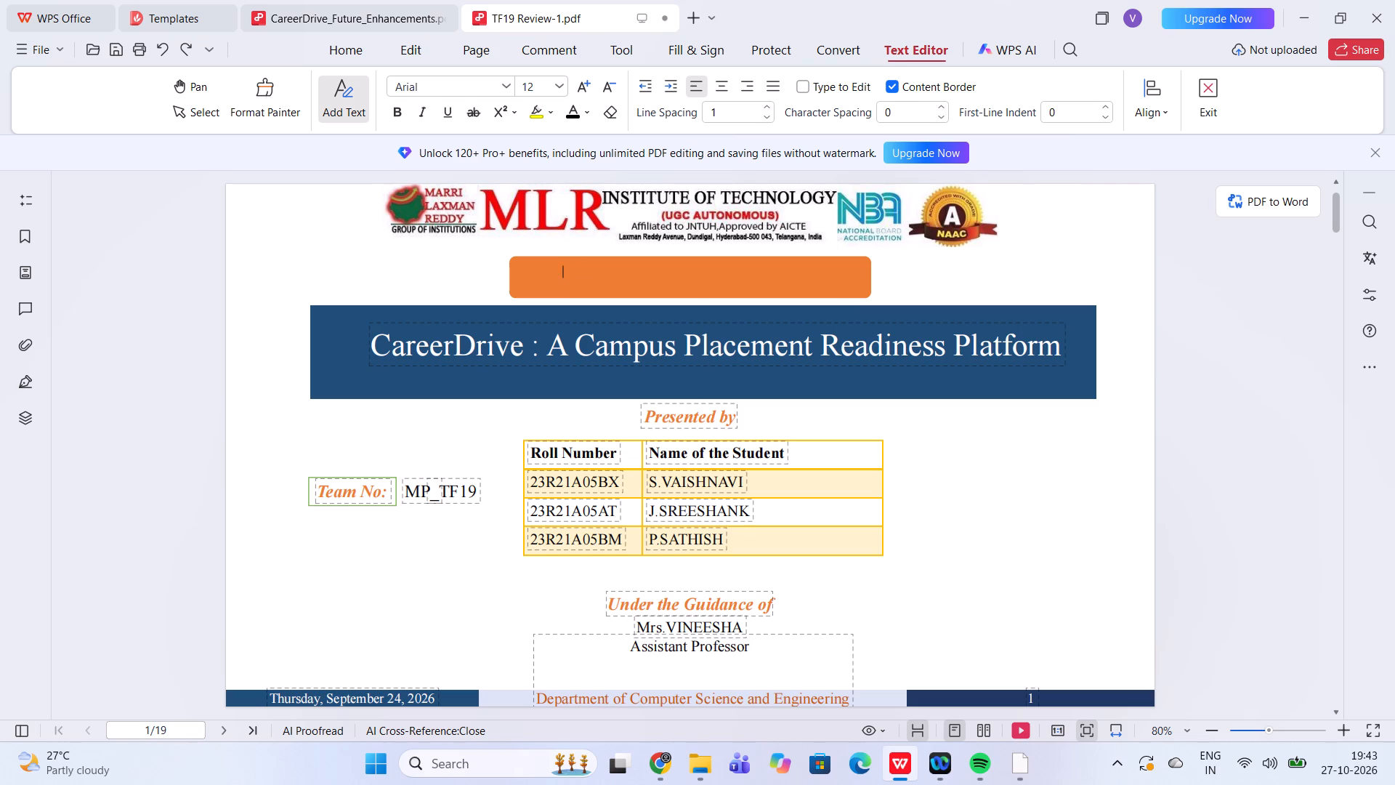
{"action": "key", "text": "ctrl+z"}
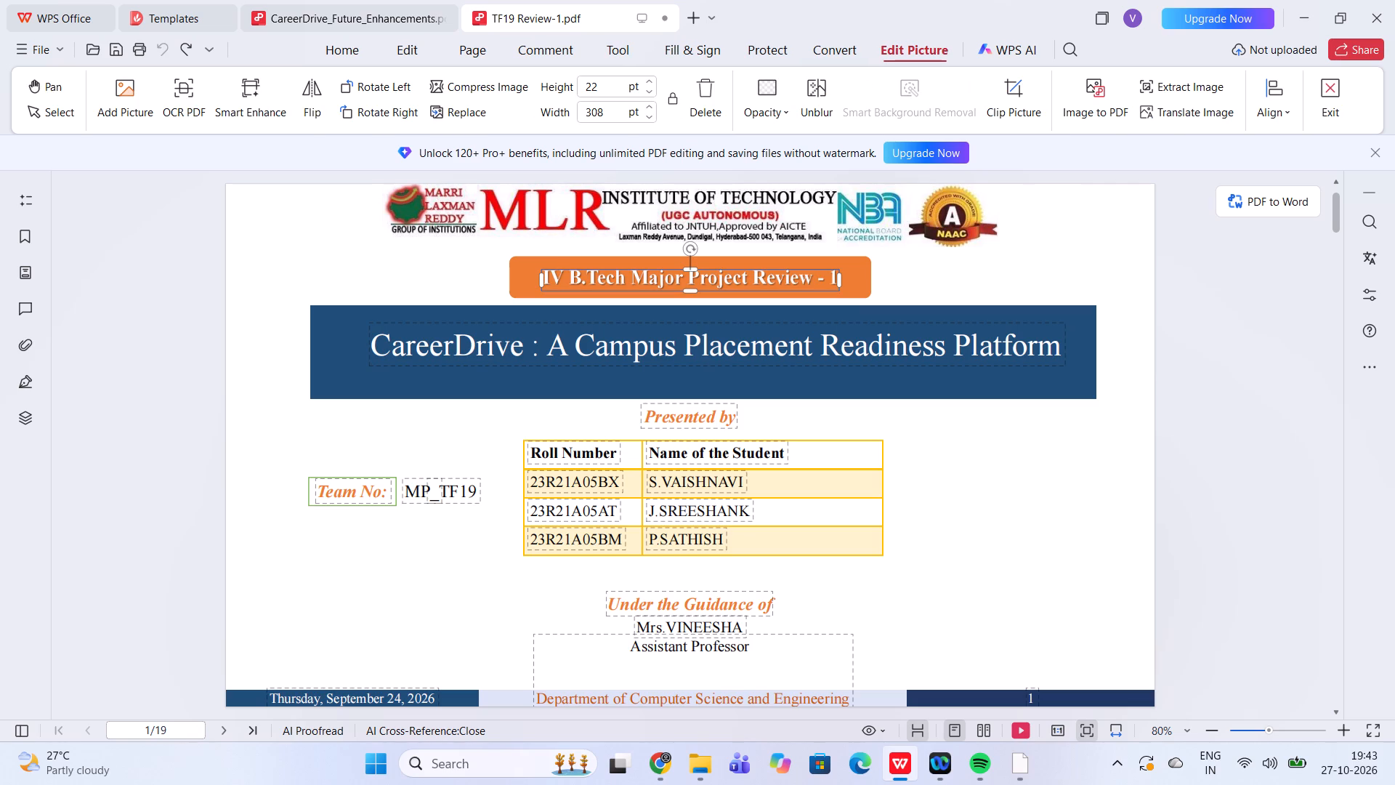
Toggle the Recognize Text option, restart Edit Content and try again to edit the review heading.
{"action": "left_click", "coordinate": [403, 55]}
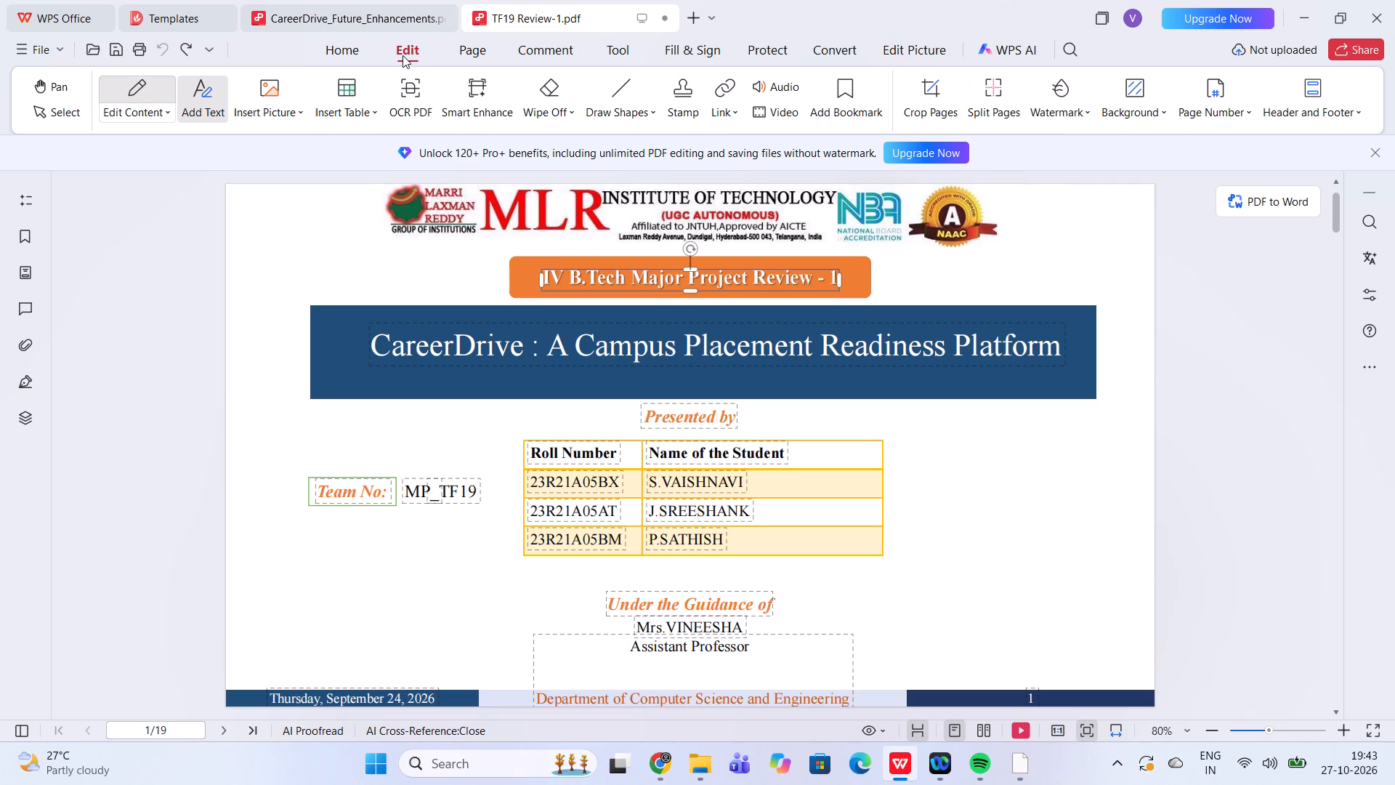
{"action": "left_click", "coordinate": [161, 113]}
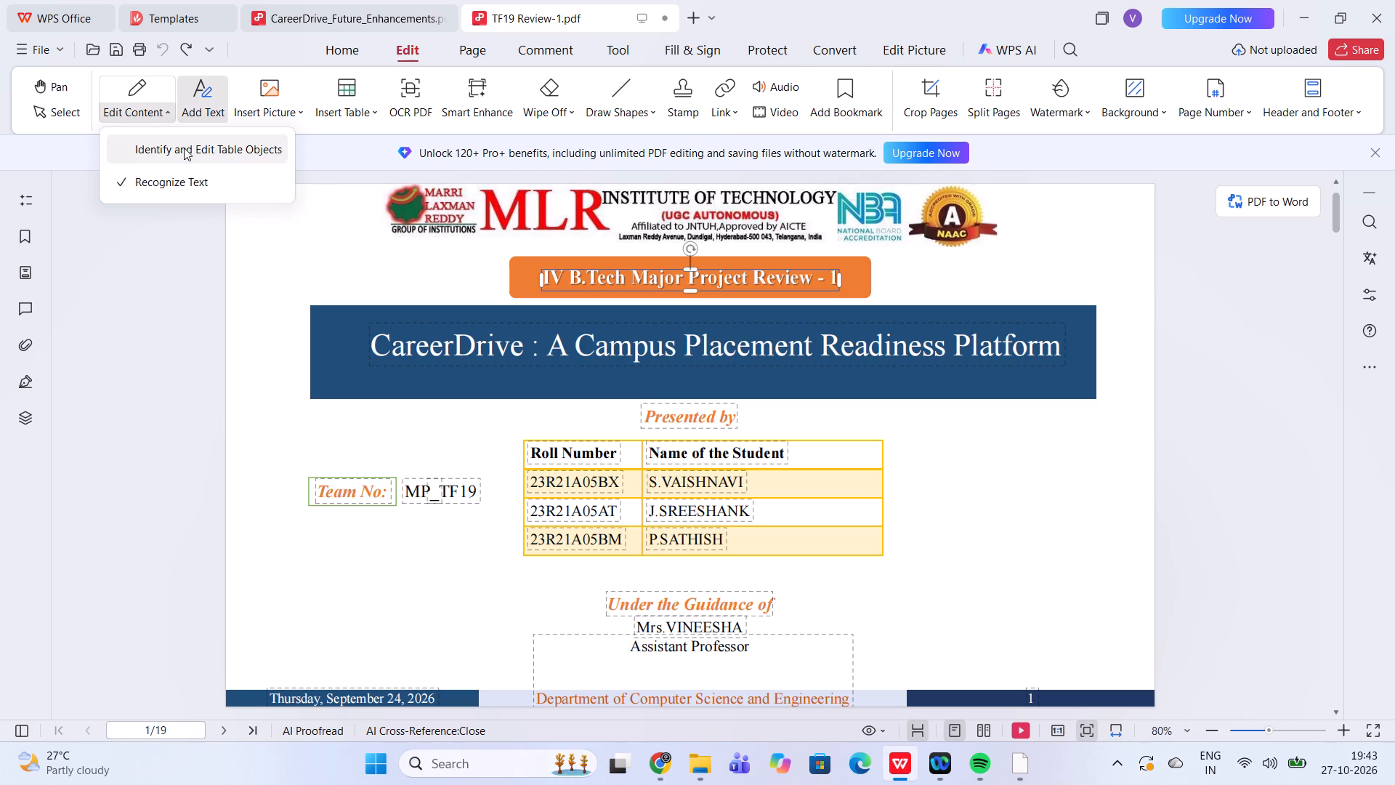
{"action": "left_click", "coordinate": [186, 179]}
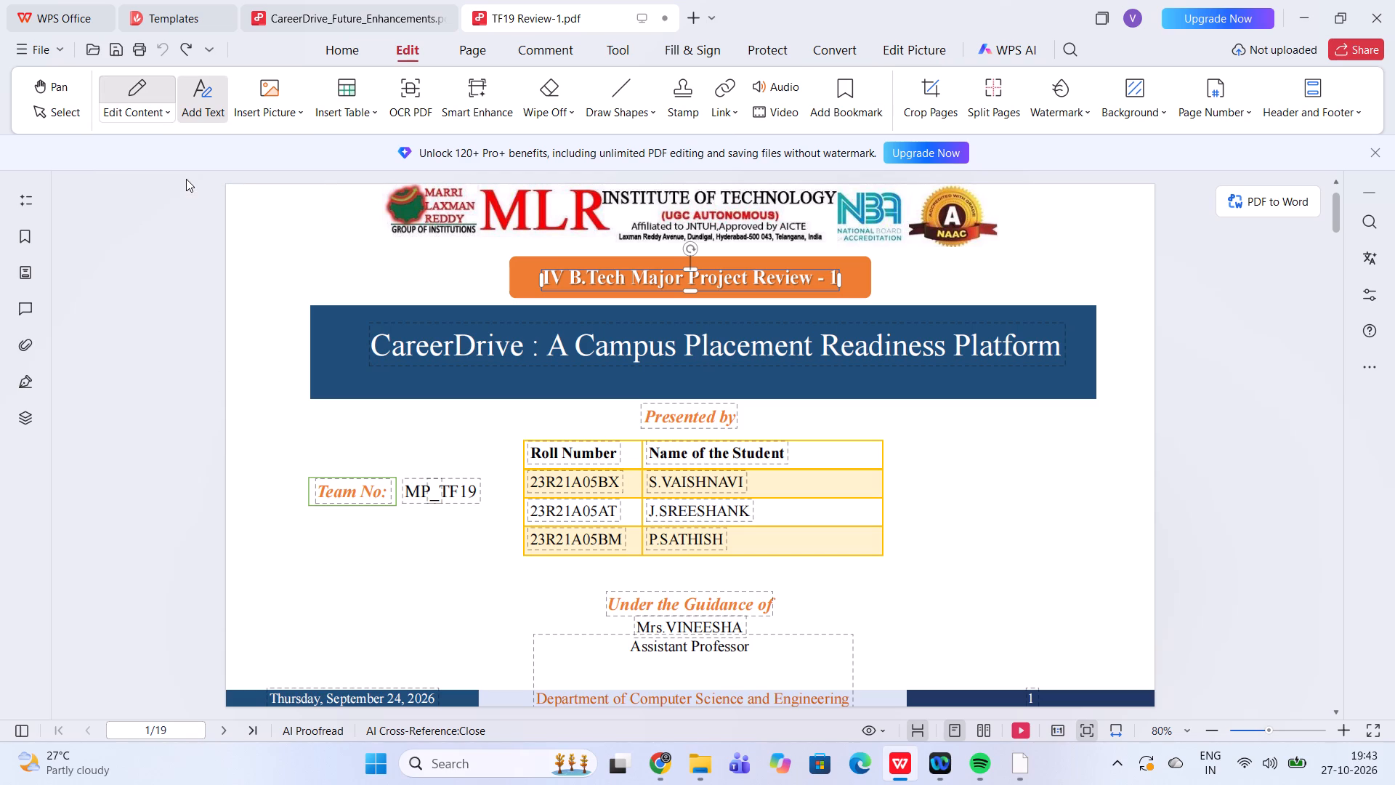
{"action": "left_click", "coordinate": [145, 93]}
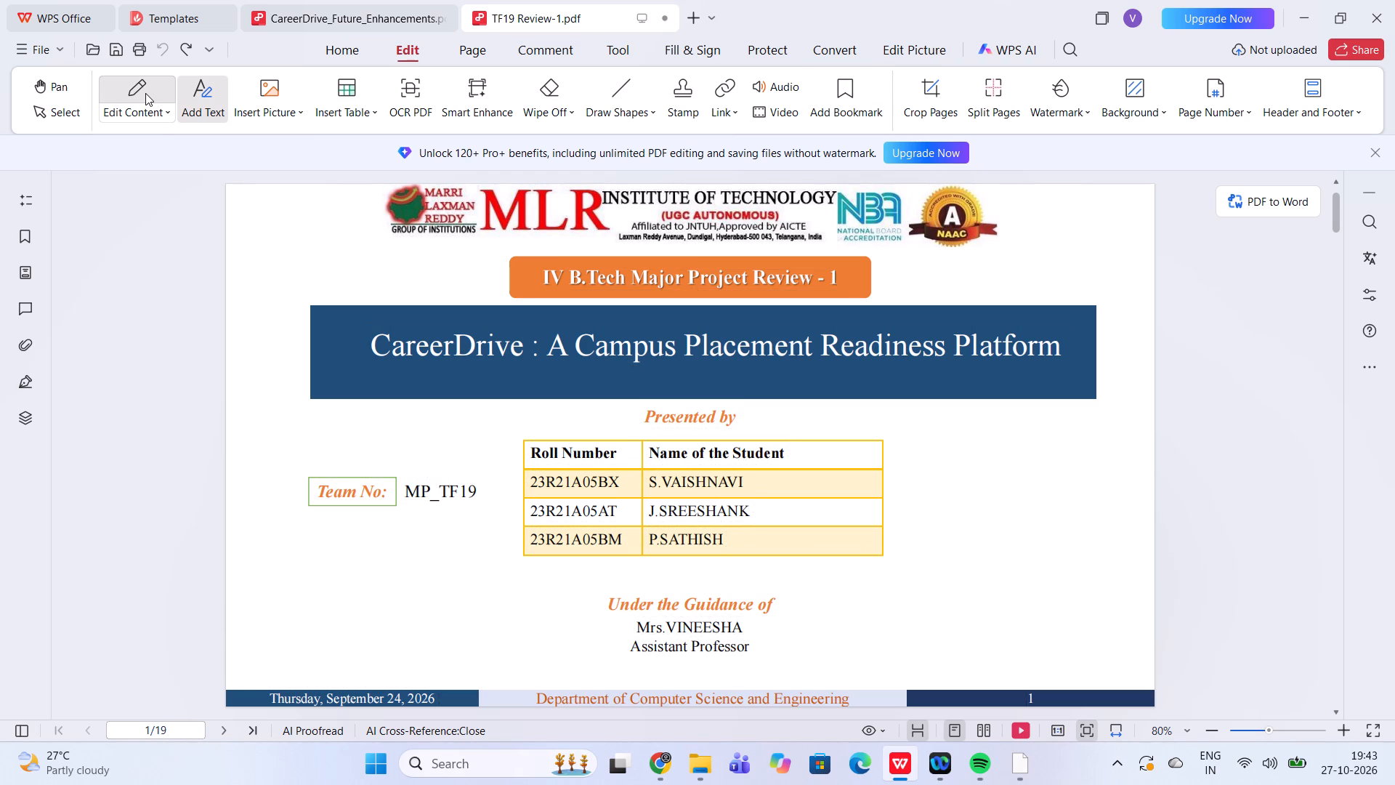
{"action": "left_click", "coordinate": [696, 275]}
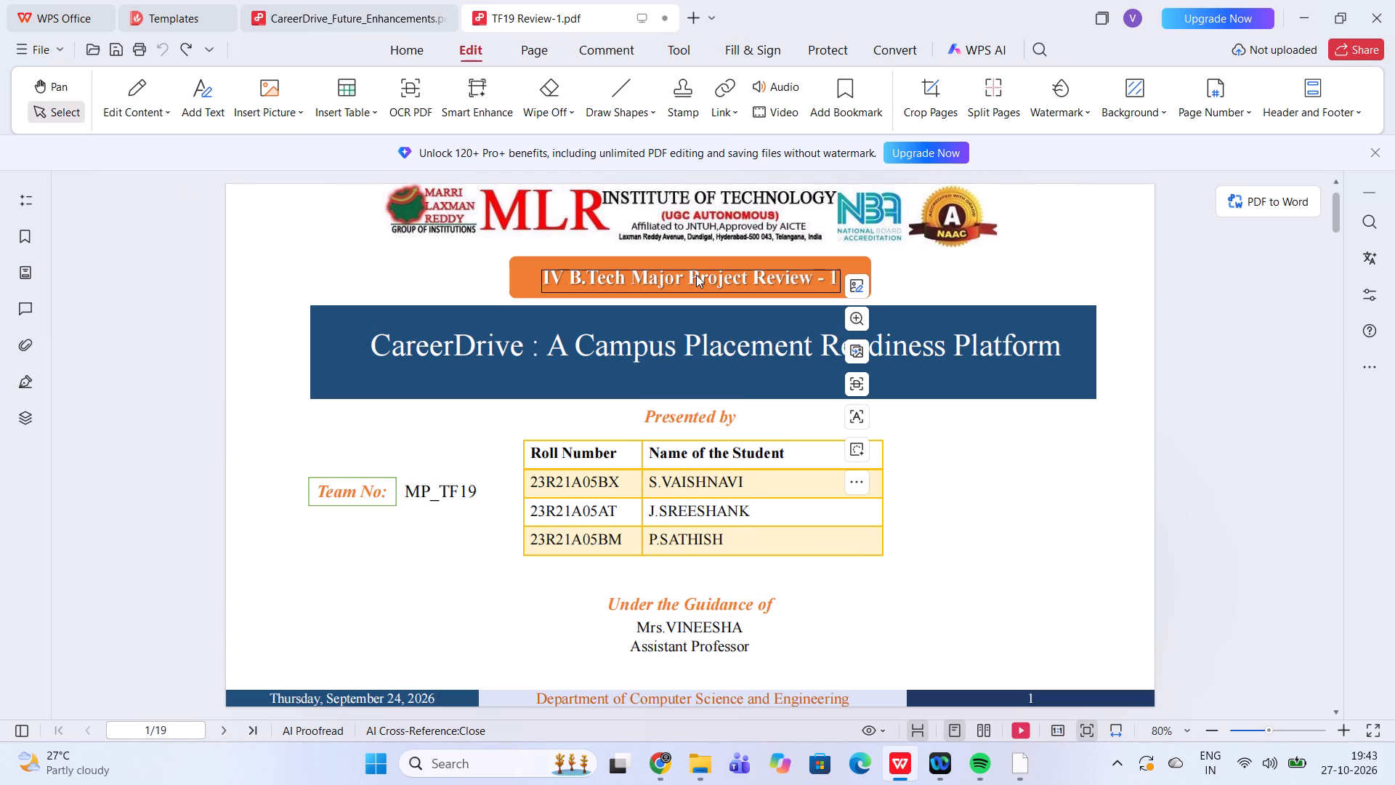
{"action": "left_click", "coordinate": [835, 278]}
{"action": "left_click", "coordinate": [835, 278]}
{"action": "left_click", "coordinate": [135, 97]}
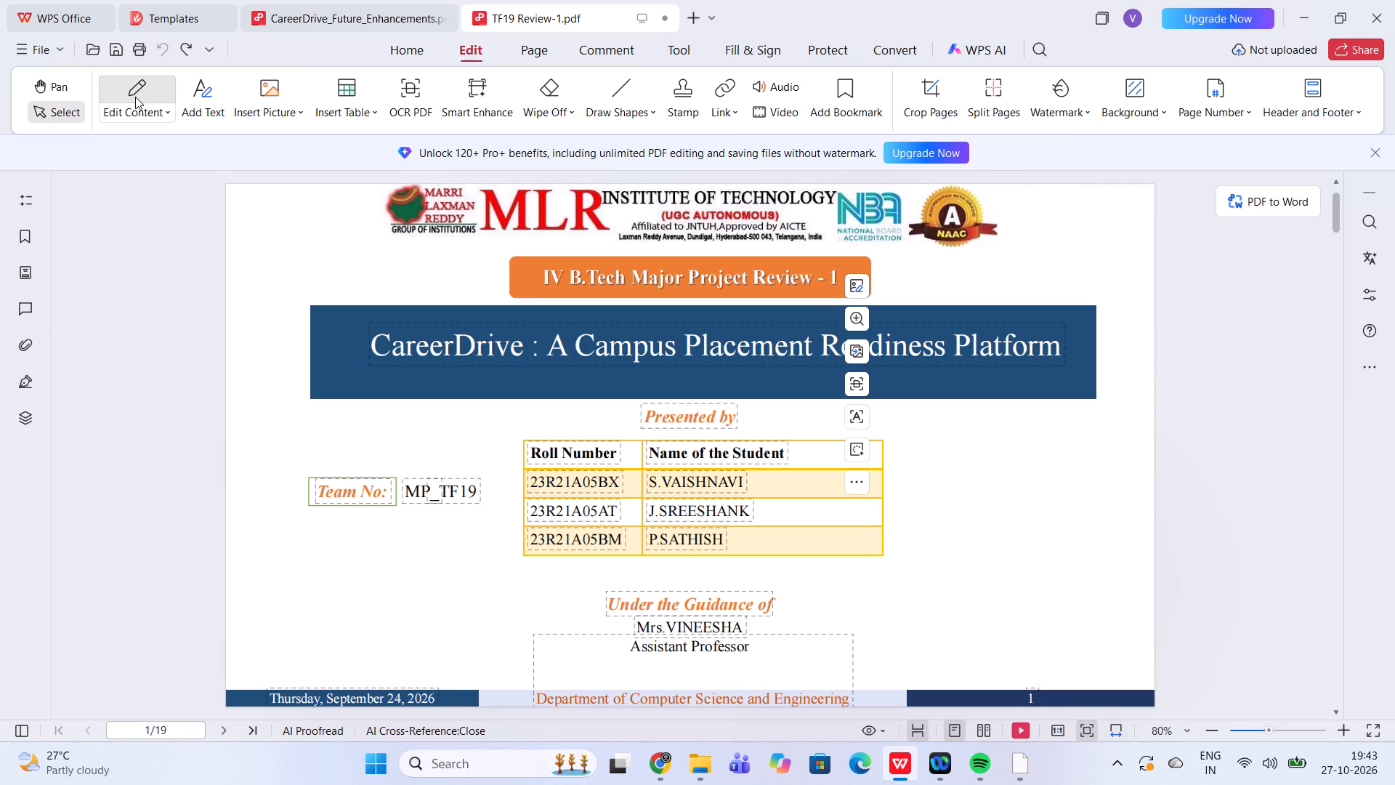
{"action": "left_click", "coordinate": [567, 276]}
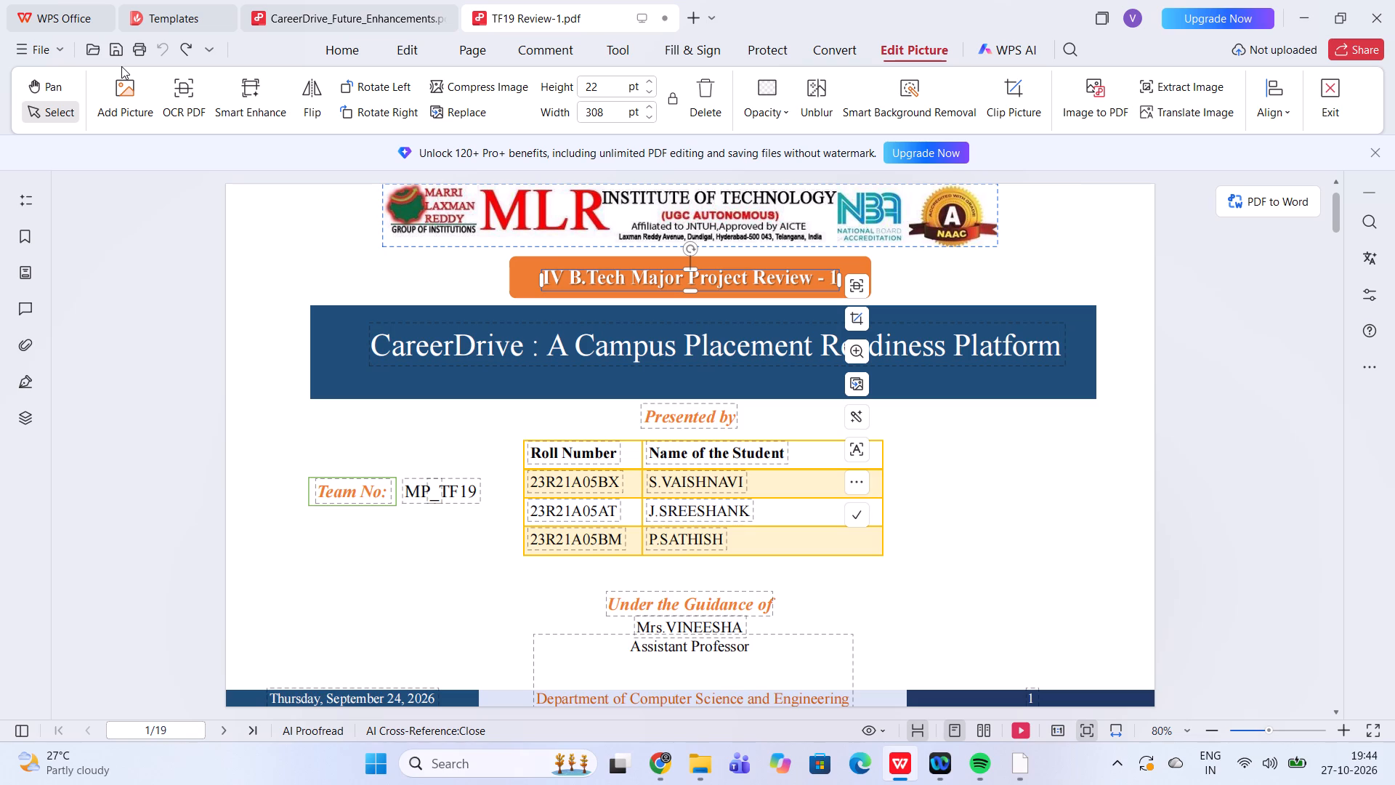
Exit content editing and look through the PDF's pages as far as the Literature Survey tables.
{"action": "left_click", "coordinate": [1317, 504]}
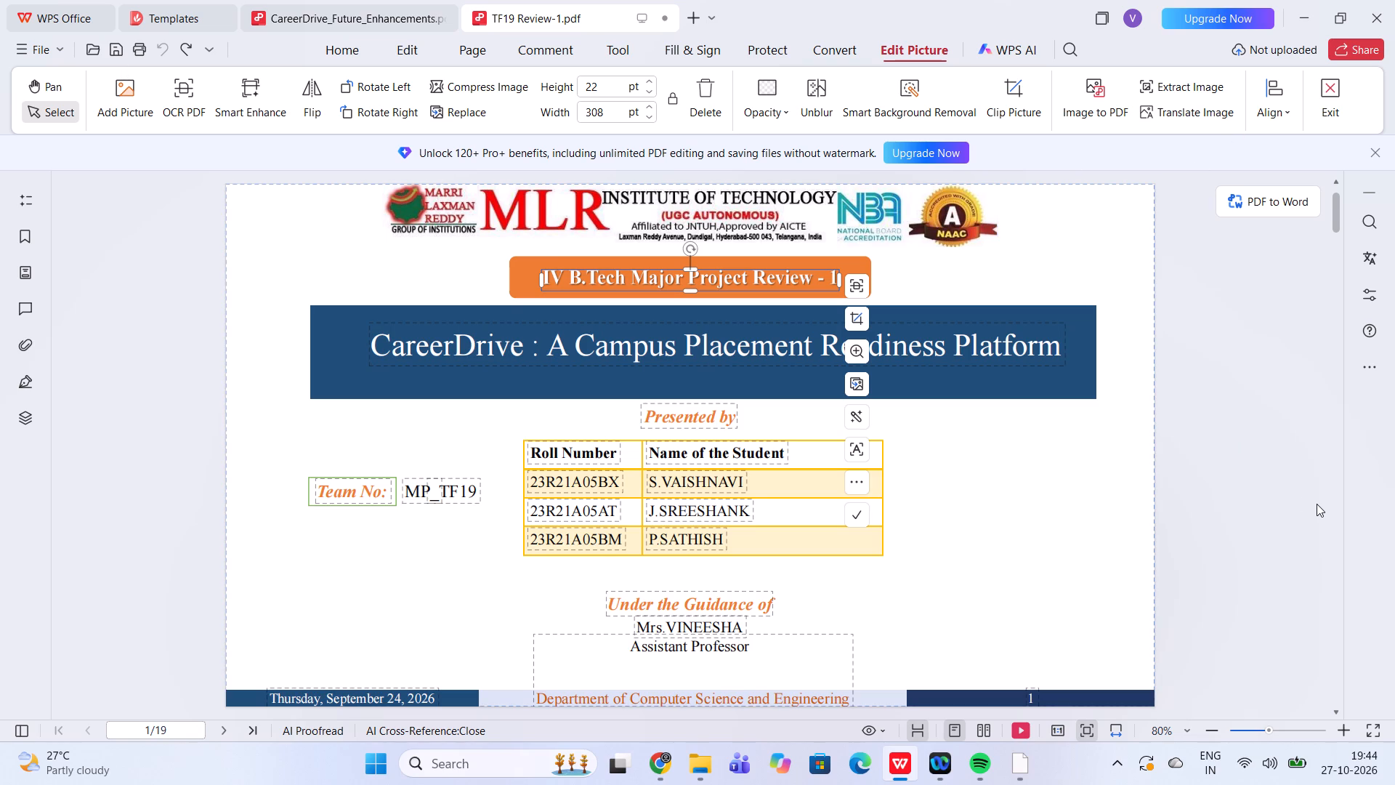
{"action": "scroll", "coordinate": [1317, 504], "scroll_direction": "down", "scroll_amount": 1}
{"action": "left_click", "coordinate": [1002, 318]}
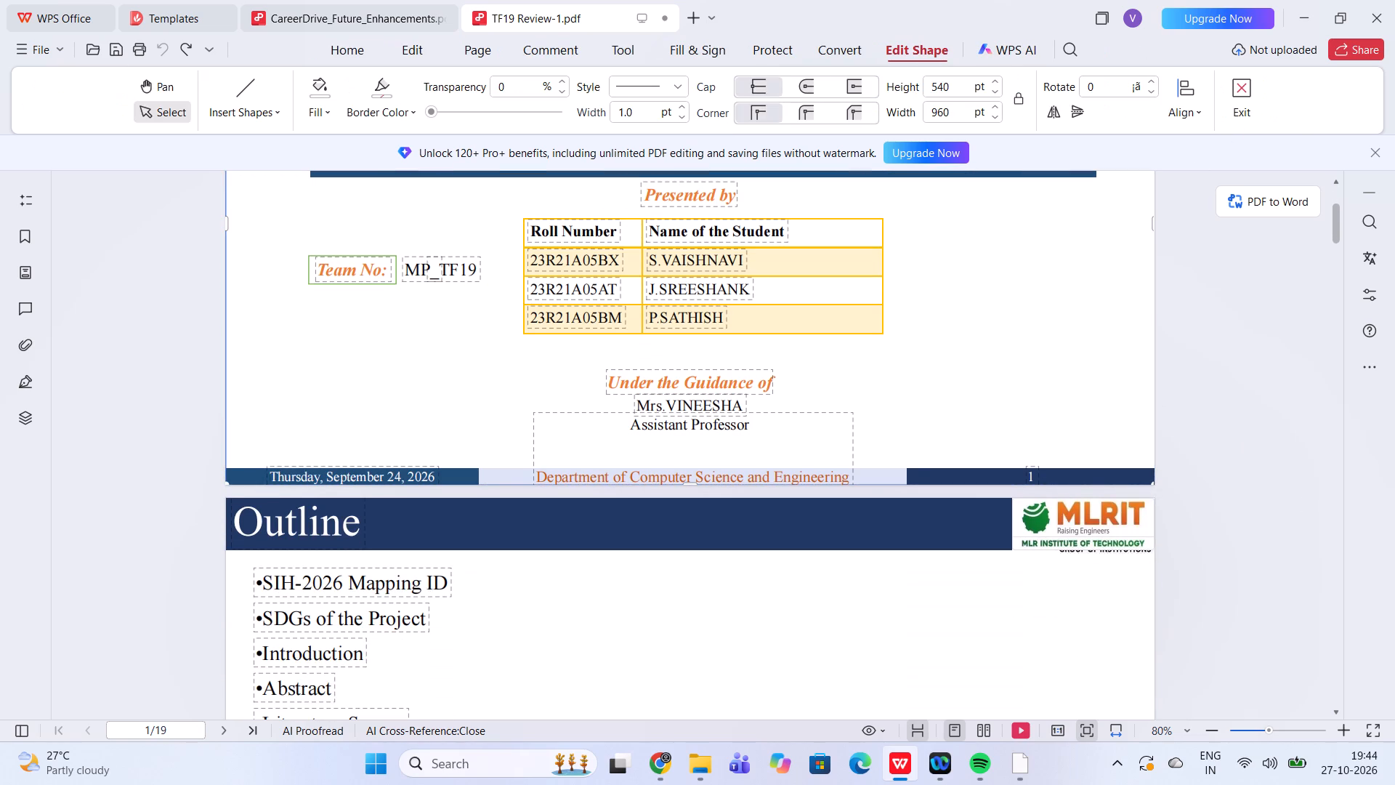
{"action": "left_click", "coordinate": [340, 47]}
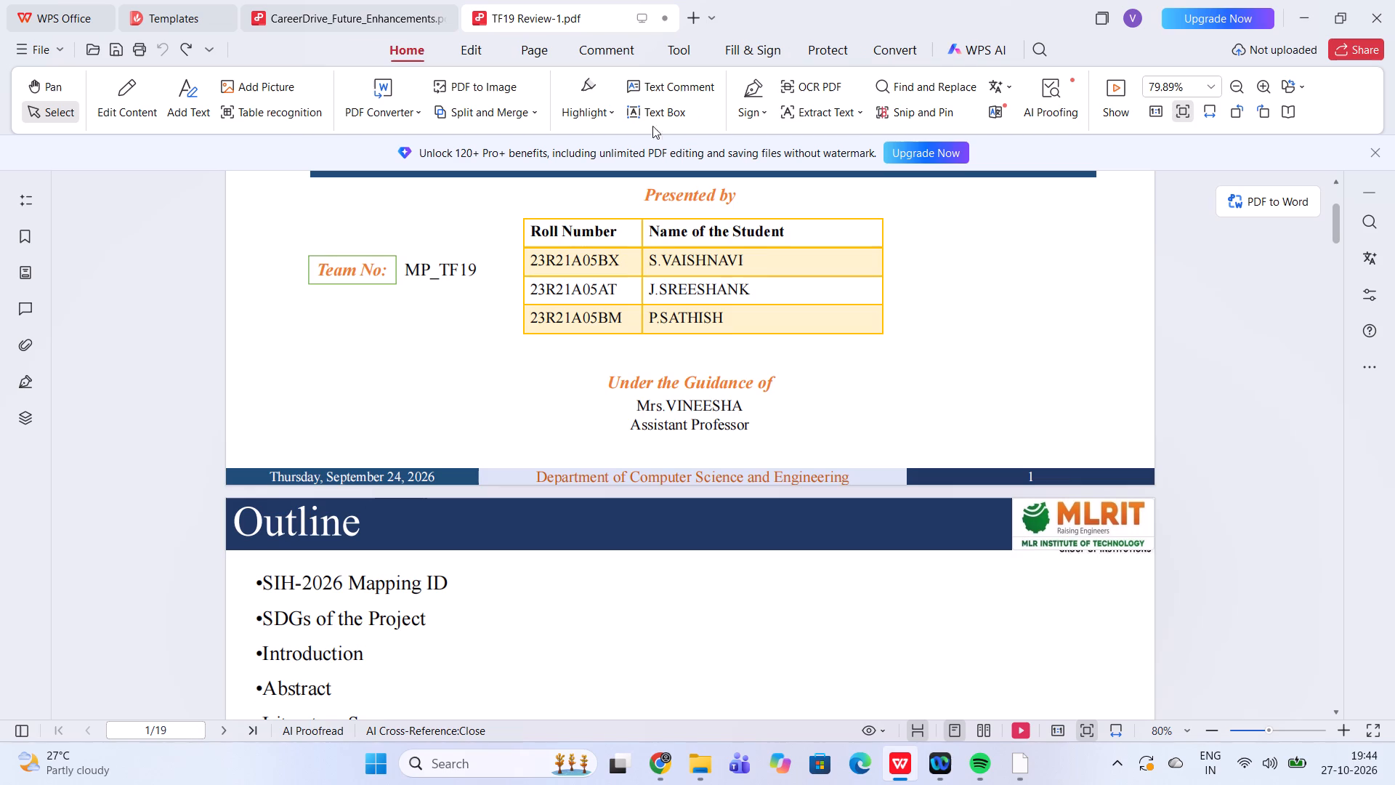
{"action": "scroll", "coordinate": [1056, 448], "scroll_direction": "down", "scroll_amount": 3}
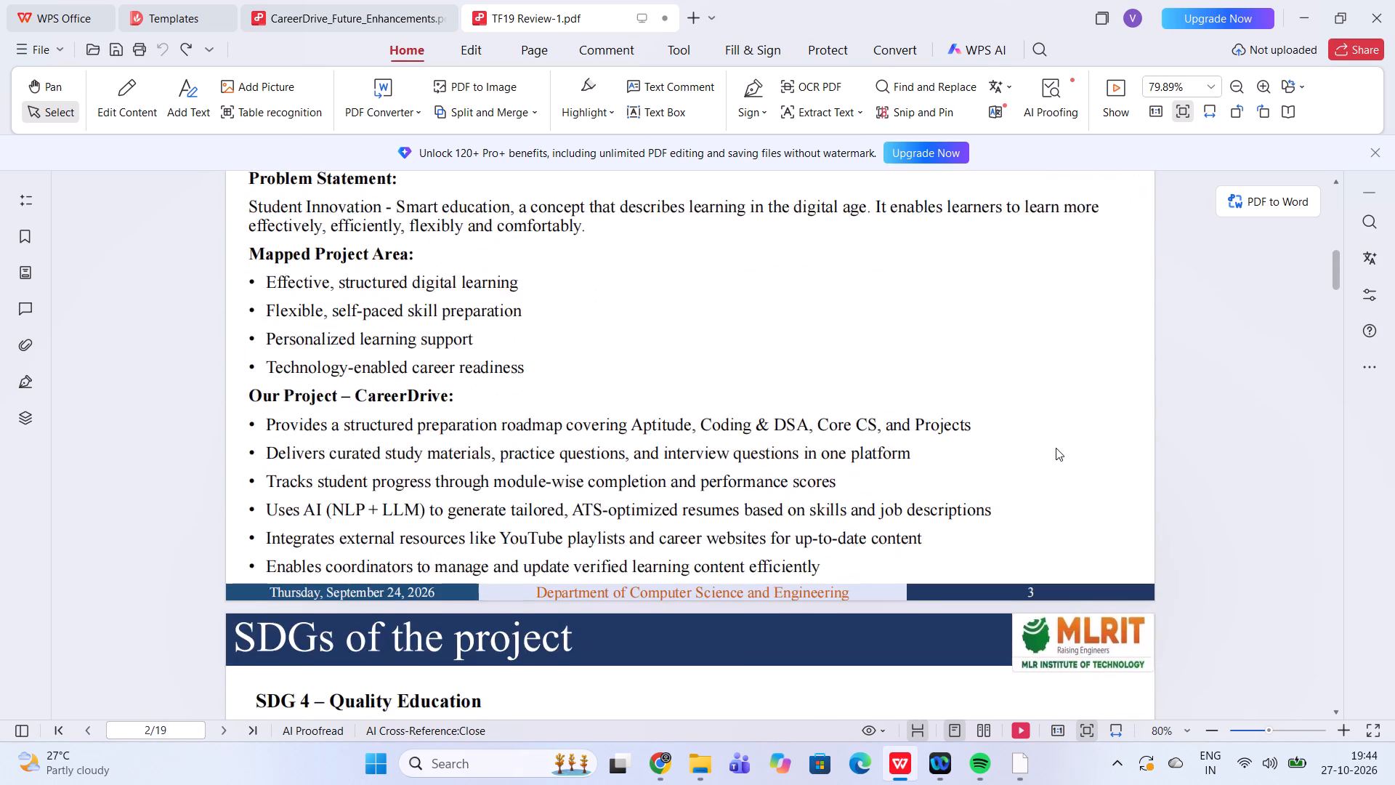
{"action": "scroll", "coordinate": [1056, 448], "scroll_direction": "down", "scroll_amount": 10}
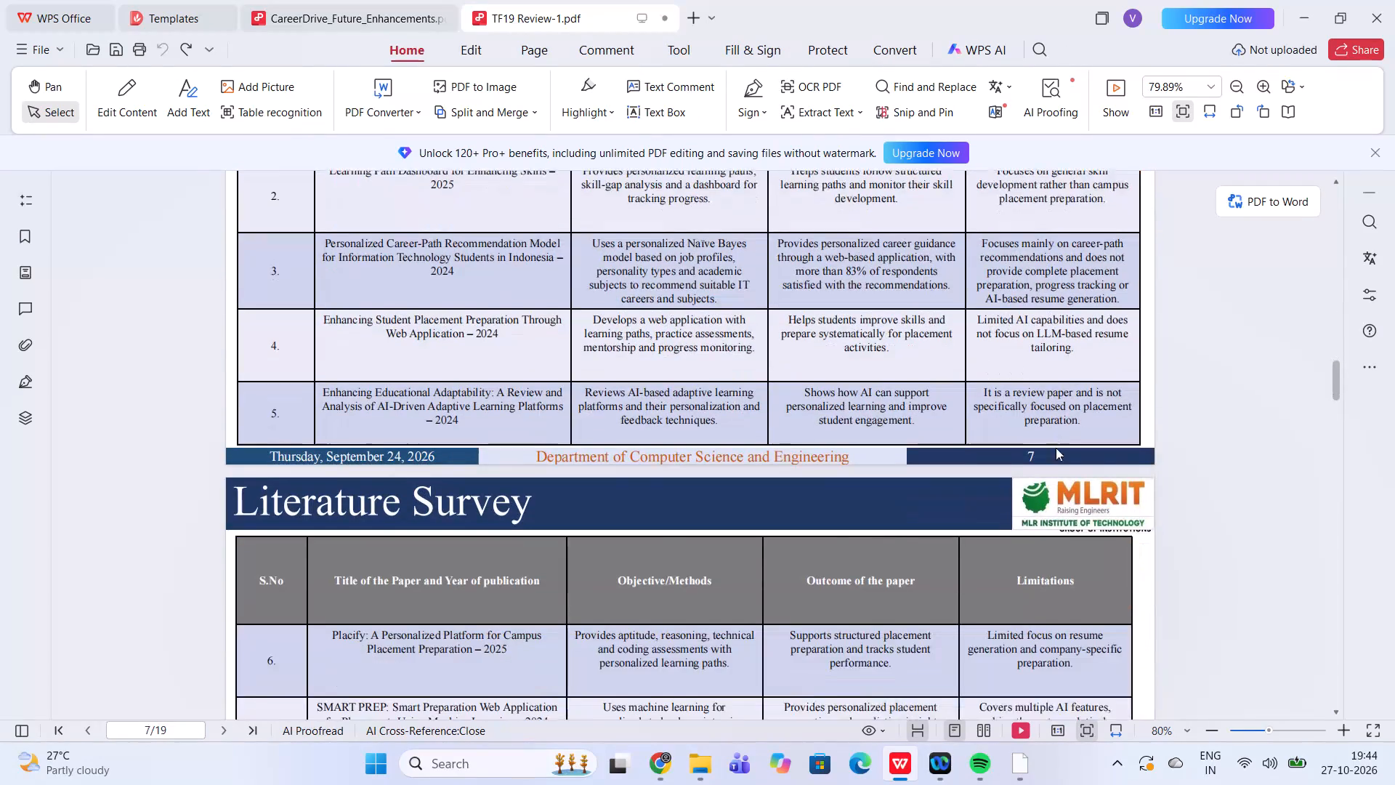
{"action": "scroll", "coordinate": [1056, 448], "scroll_direction": "down", "scroll_amount": 1}
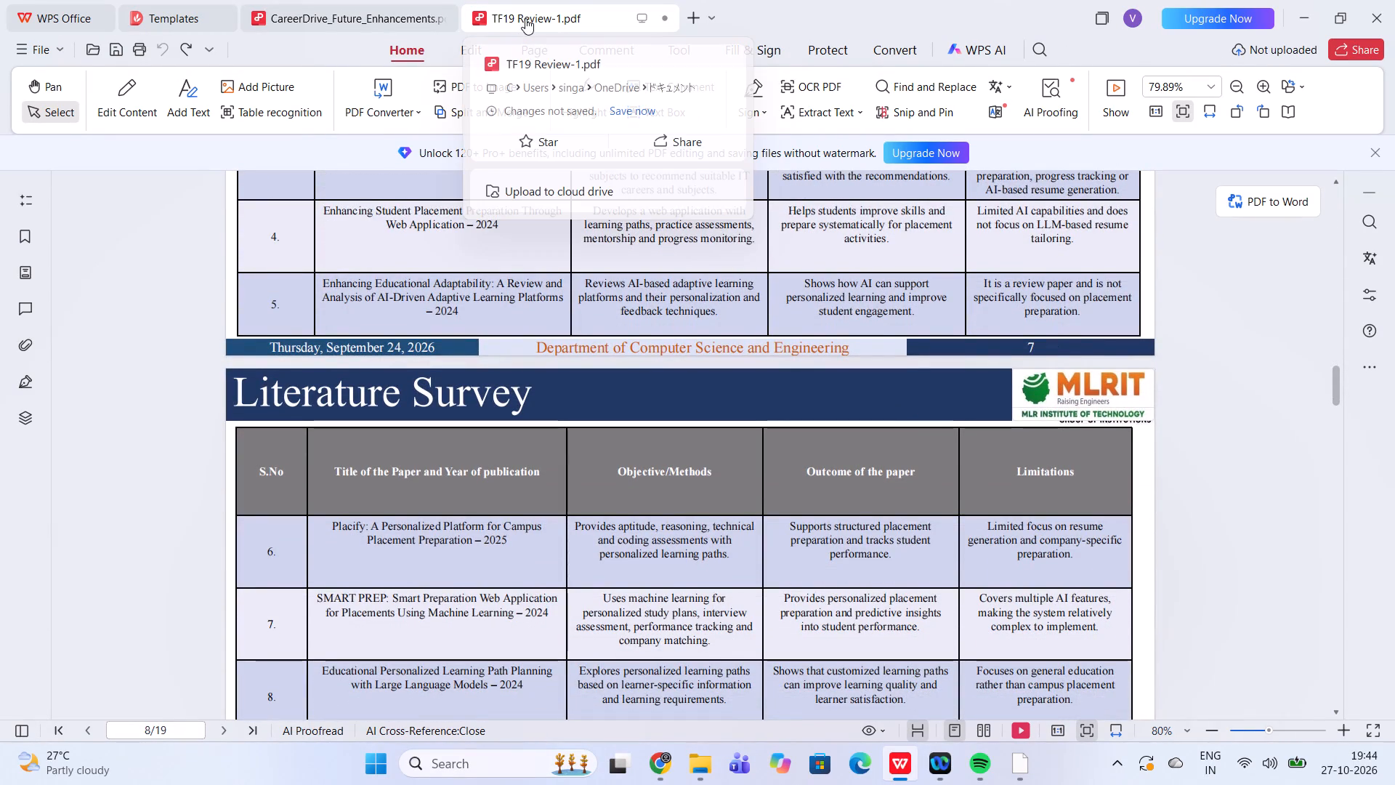
Close TF19 Review-1.pdf without saving its changes.
{"action": "left_click", "coordinate": [666, 12]}
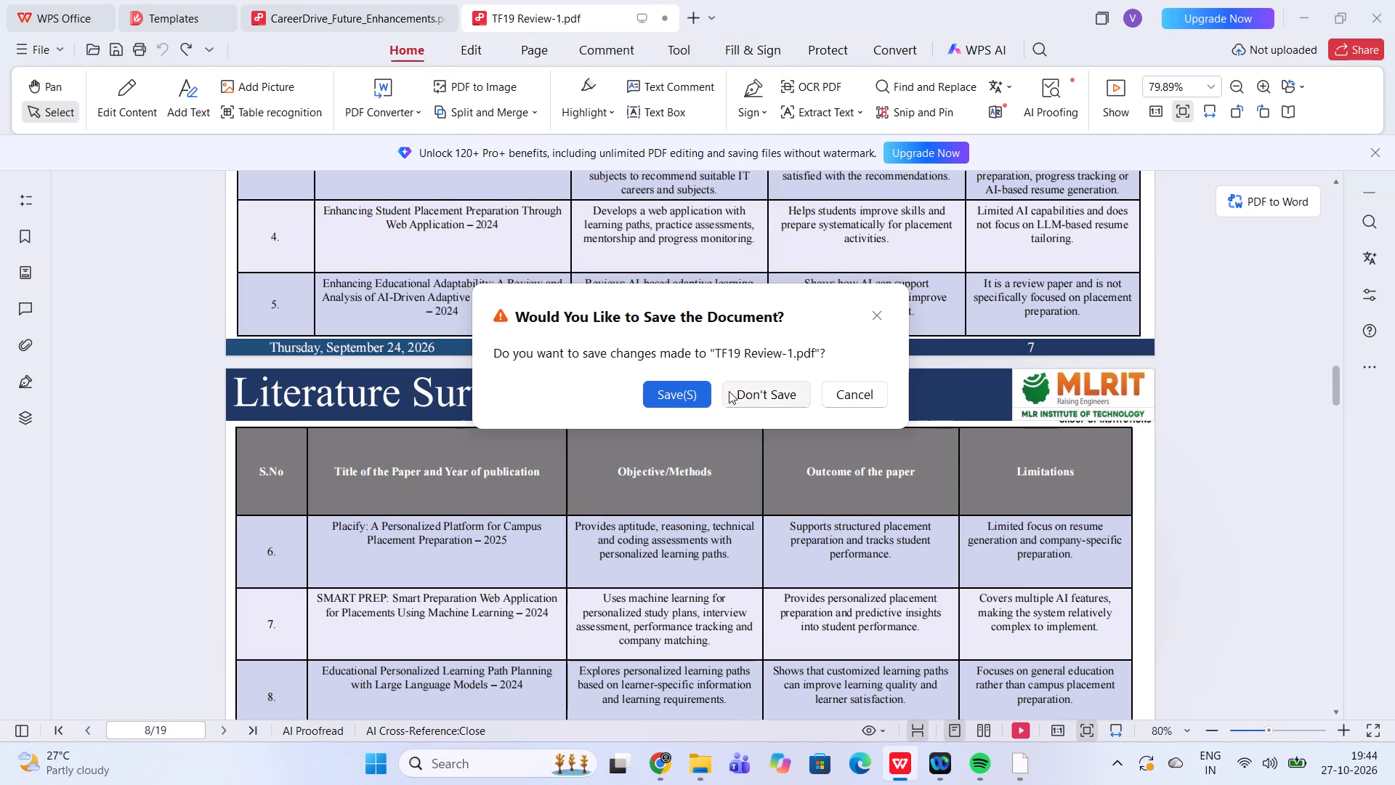
{"action": "left_click", "coordinate": [779, 400]}
Switch to File Explorer and open the TF19 Review-1 presentation from the tf19 search results.
{"action": "left_click", "coordinate": [697, 769]}
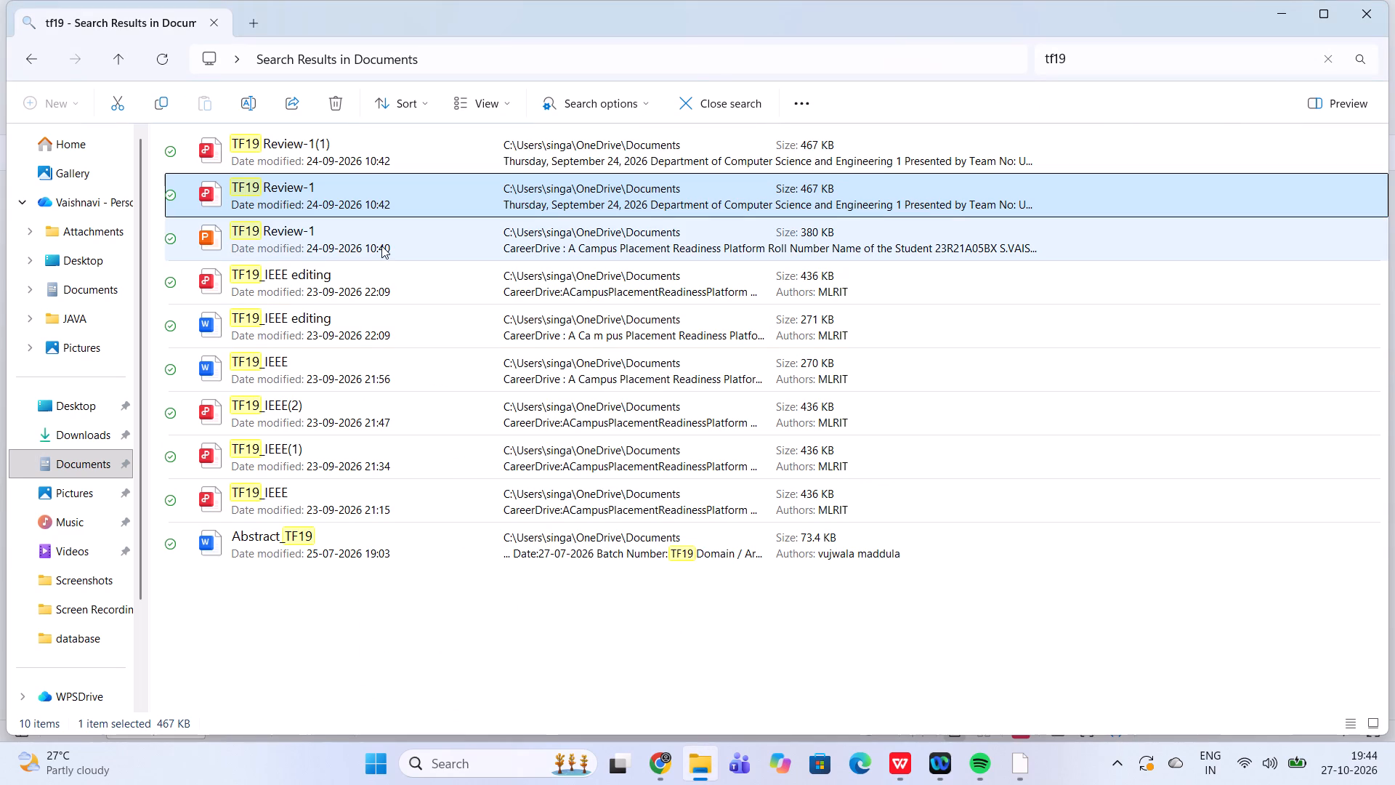
{"action": "double_click", "coordinate": [381, 246]}
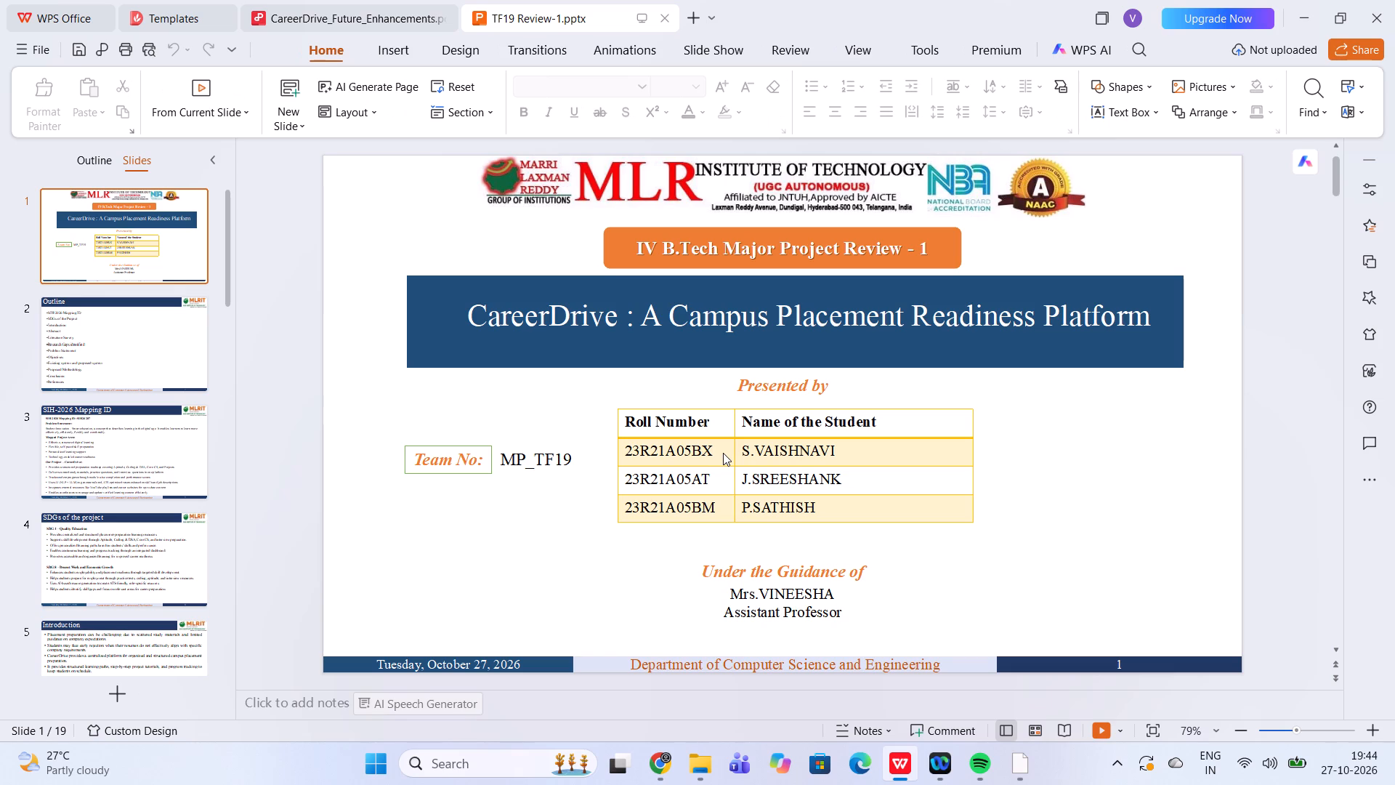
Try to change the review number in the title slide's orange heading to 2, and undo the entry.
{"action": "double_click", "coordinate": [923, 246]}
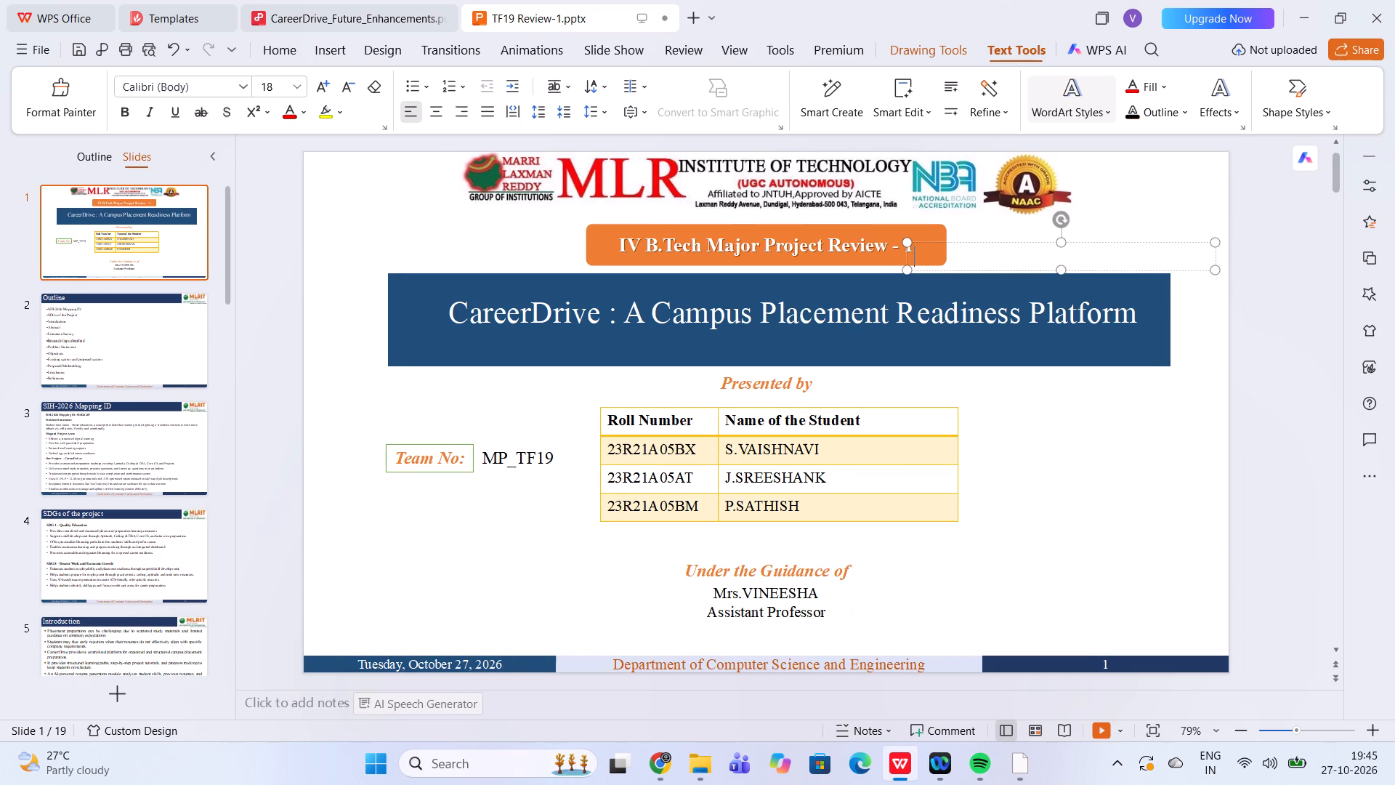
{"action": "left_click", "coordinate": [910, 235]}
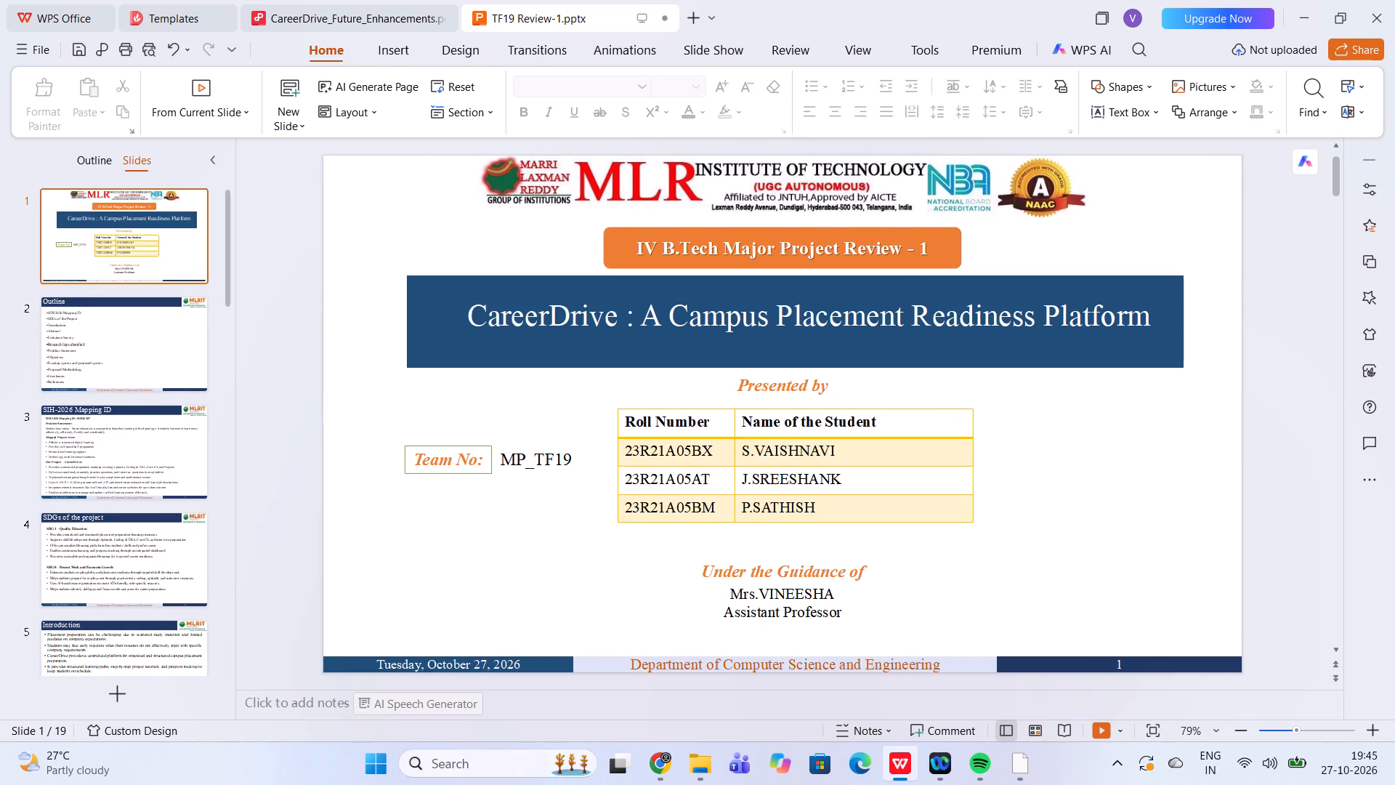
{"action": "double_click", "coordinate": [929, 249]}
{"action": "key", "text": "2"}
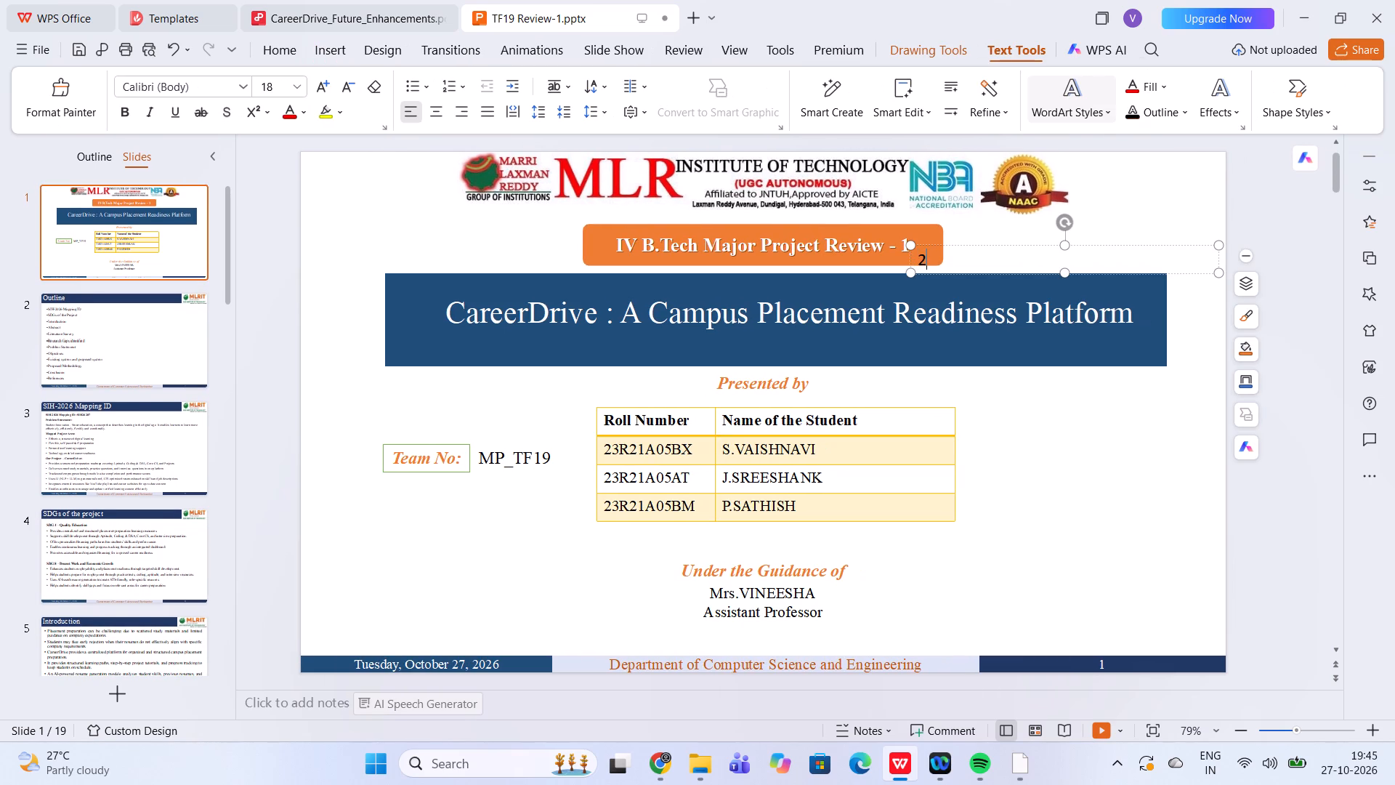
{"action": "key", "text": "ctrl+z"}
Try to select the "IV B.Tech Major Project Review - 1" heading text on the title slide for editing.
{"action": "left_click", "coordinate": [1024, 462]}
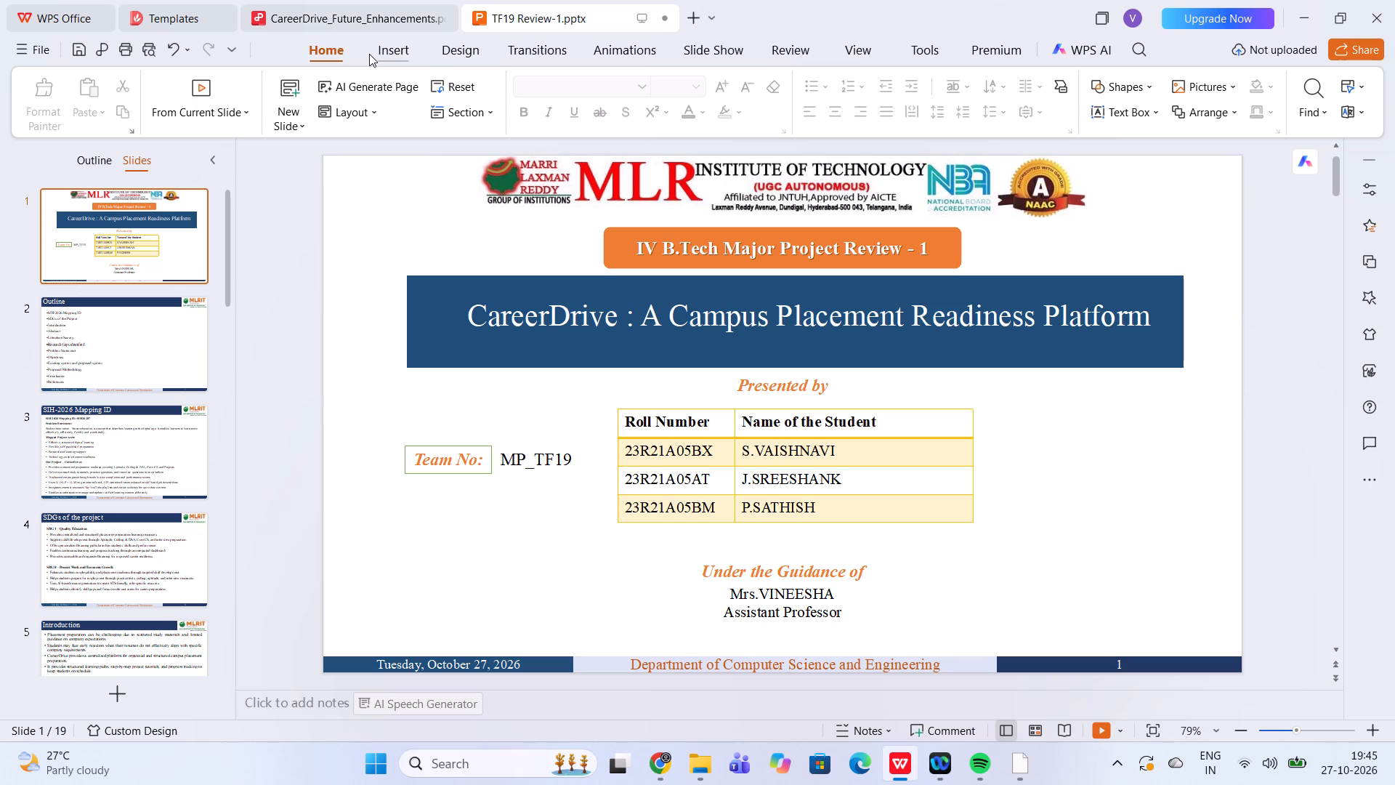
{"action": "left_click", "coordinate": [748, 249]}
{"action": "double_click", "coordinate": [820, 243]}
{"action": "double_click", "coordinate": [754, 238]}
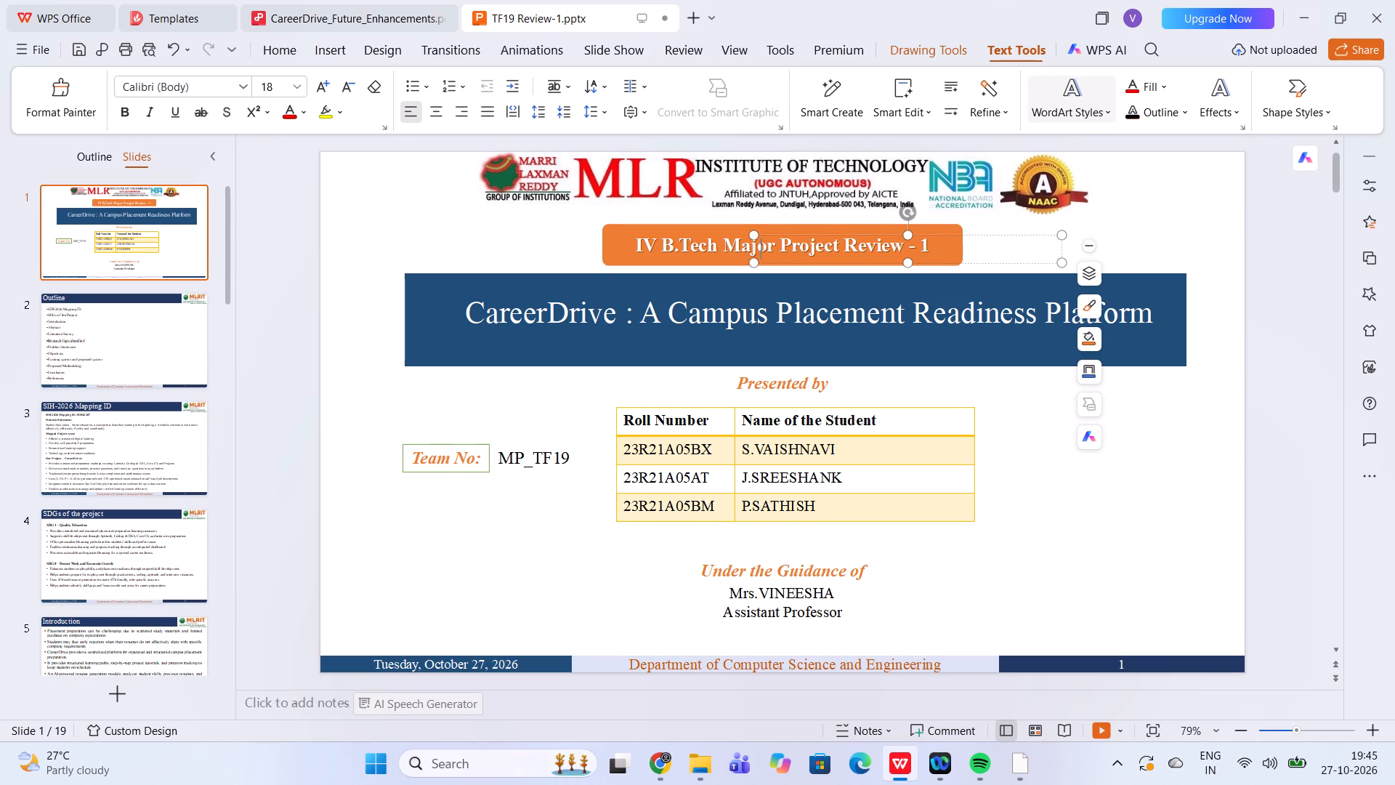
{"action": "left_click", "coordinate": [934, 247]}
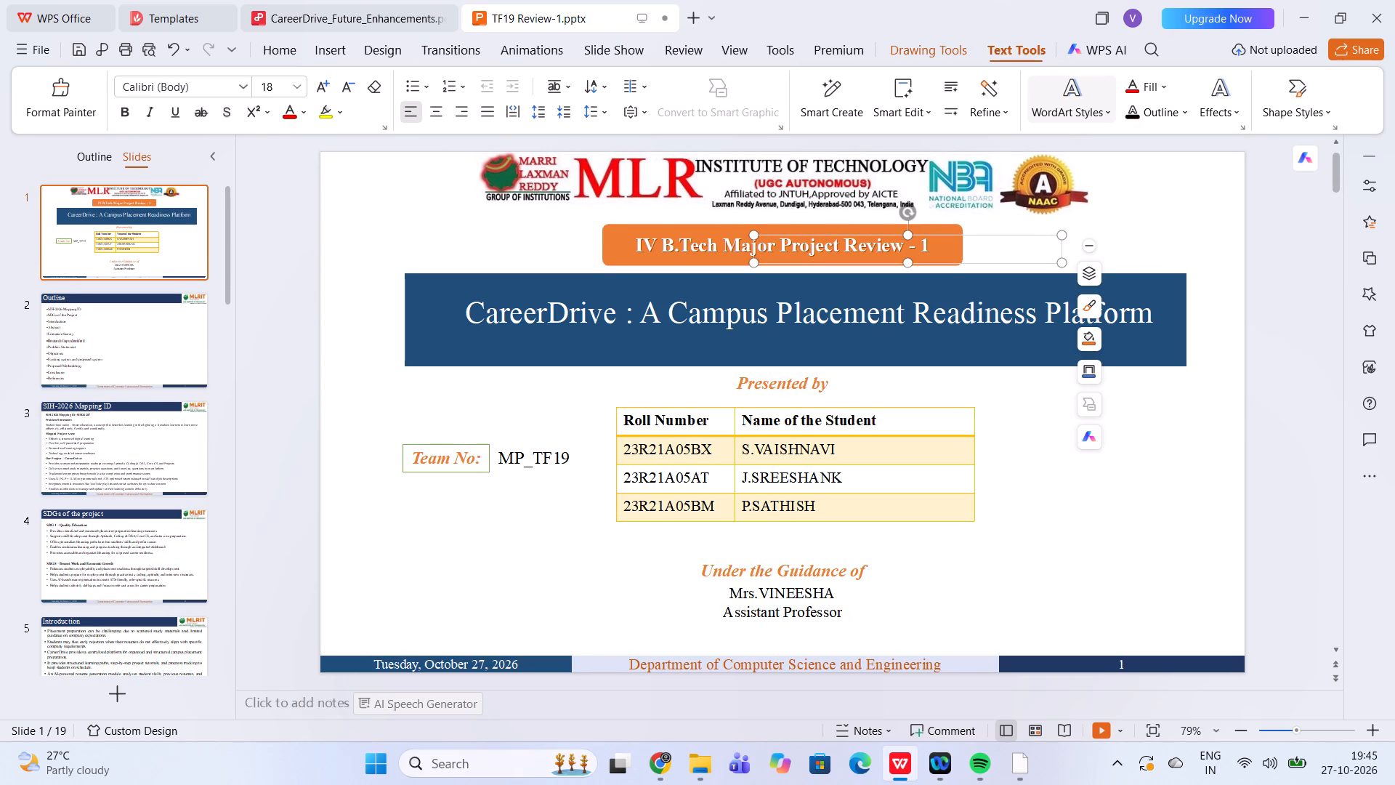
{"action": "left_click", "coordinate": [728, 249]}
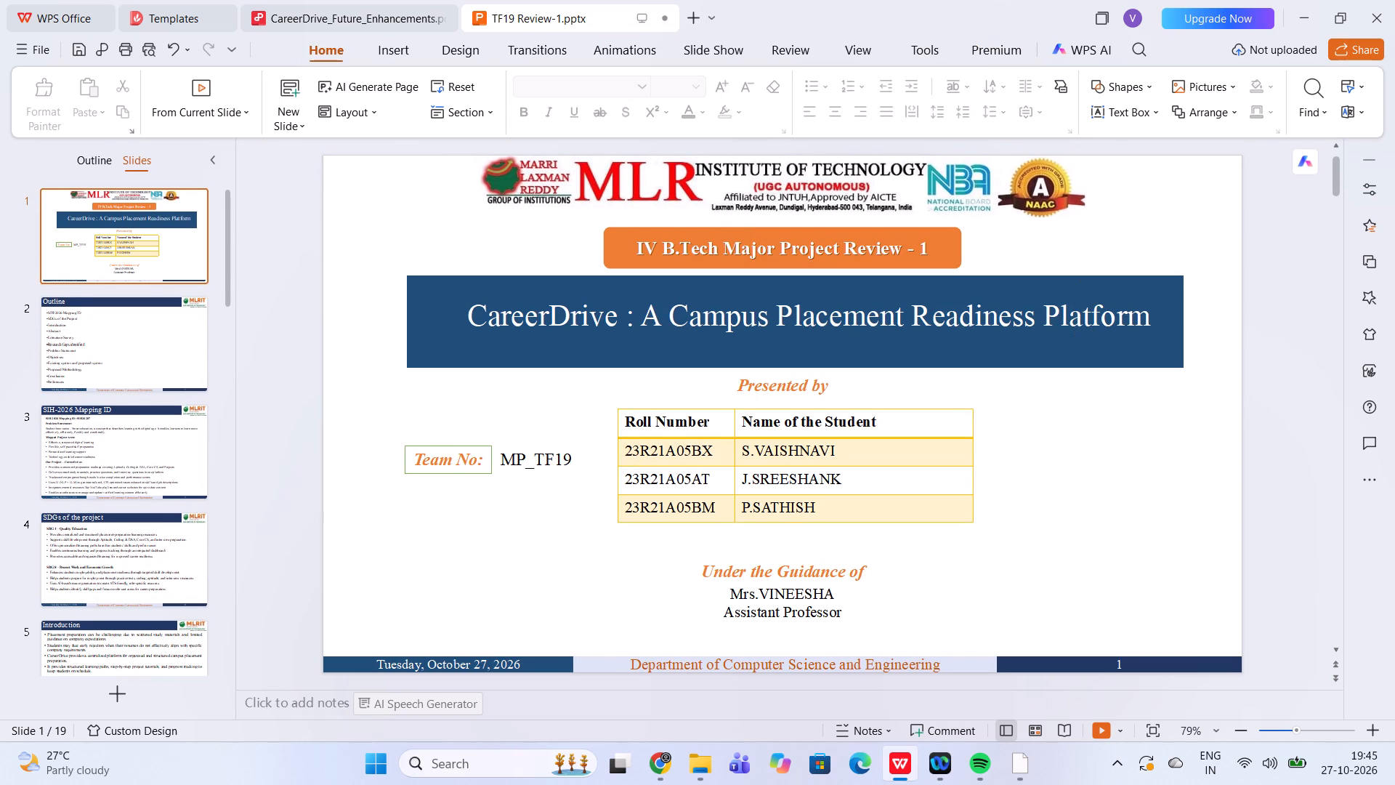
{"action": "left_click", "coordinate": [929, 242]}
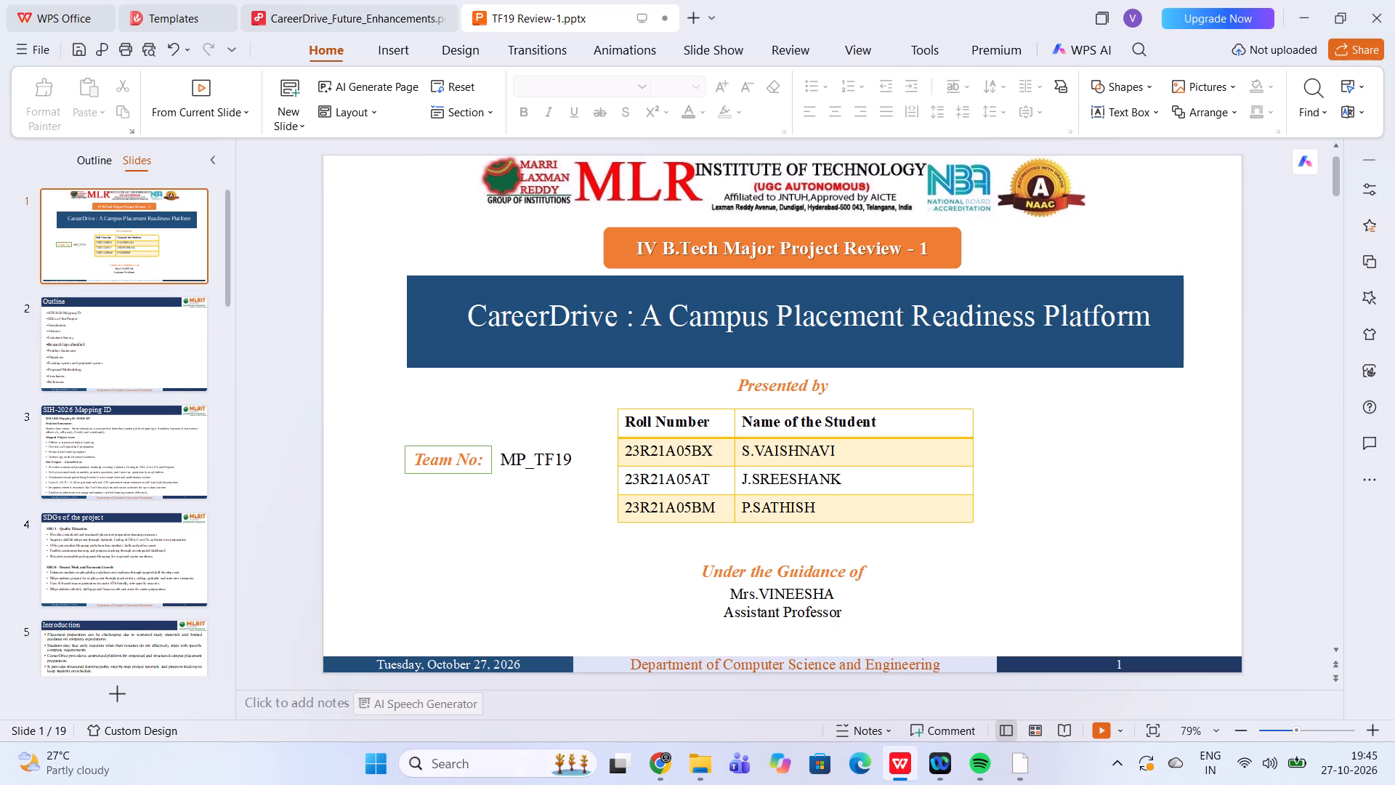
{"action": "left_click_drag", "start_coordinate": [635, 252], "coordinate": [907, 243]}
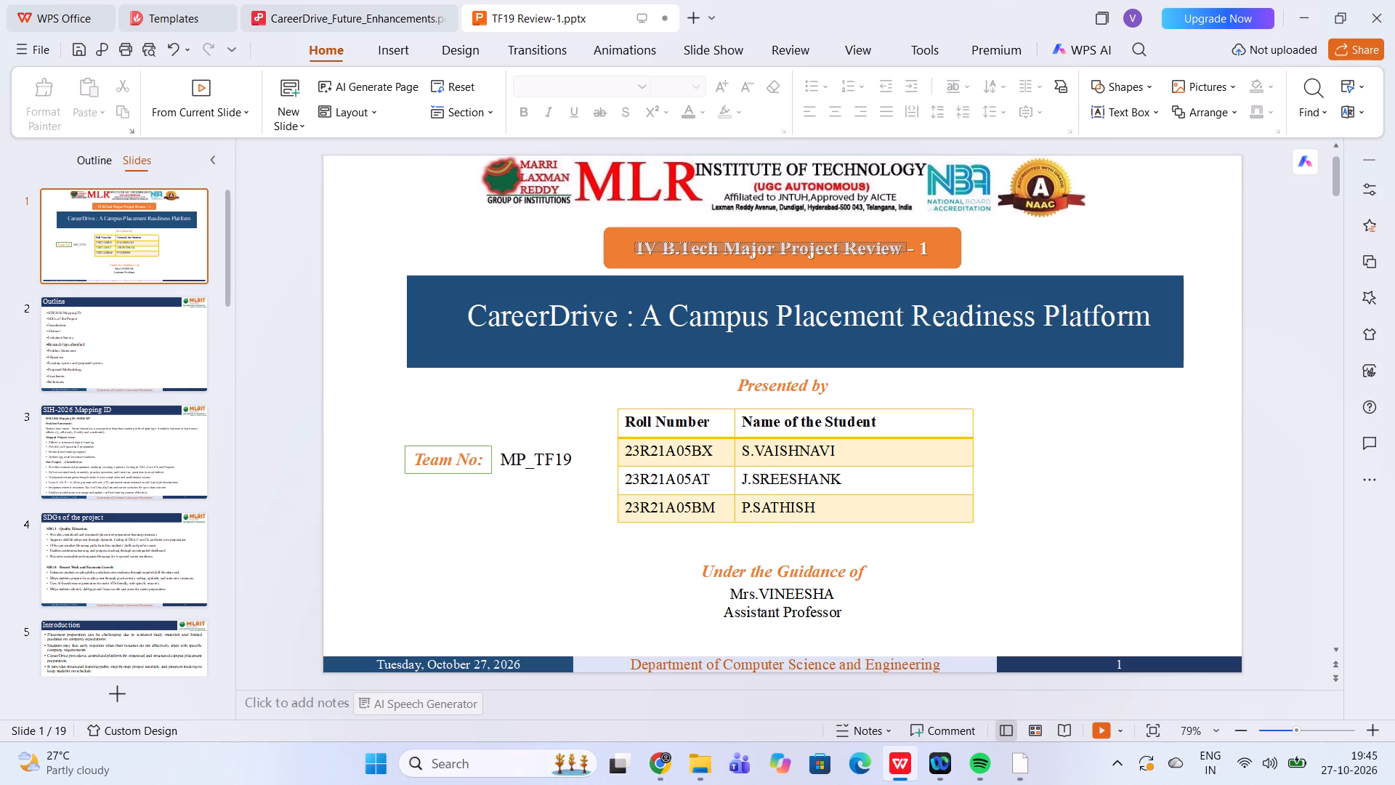
Look through the presentation's slides as far as the Existing System slide.
{"action": "scroll", "coordinate": [1008, 512], "scroll_direction": "down", "scroll_amount": 4}
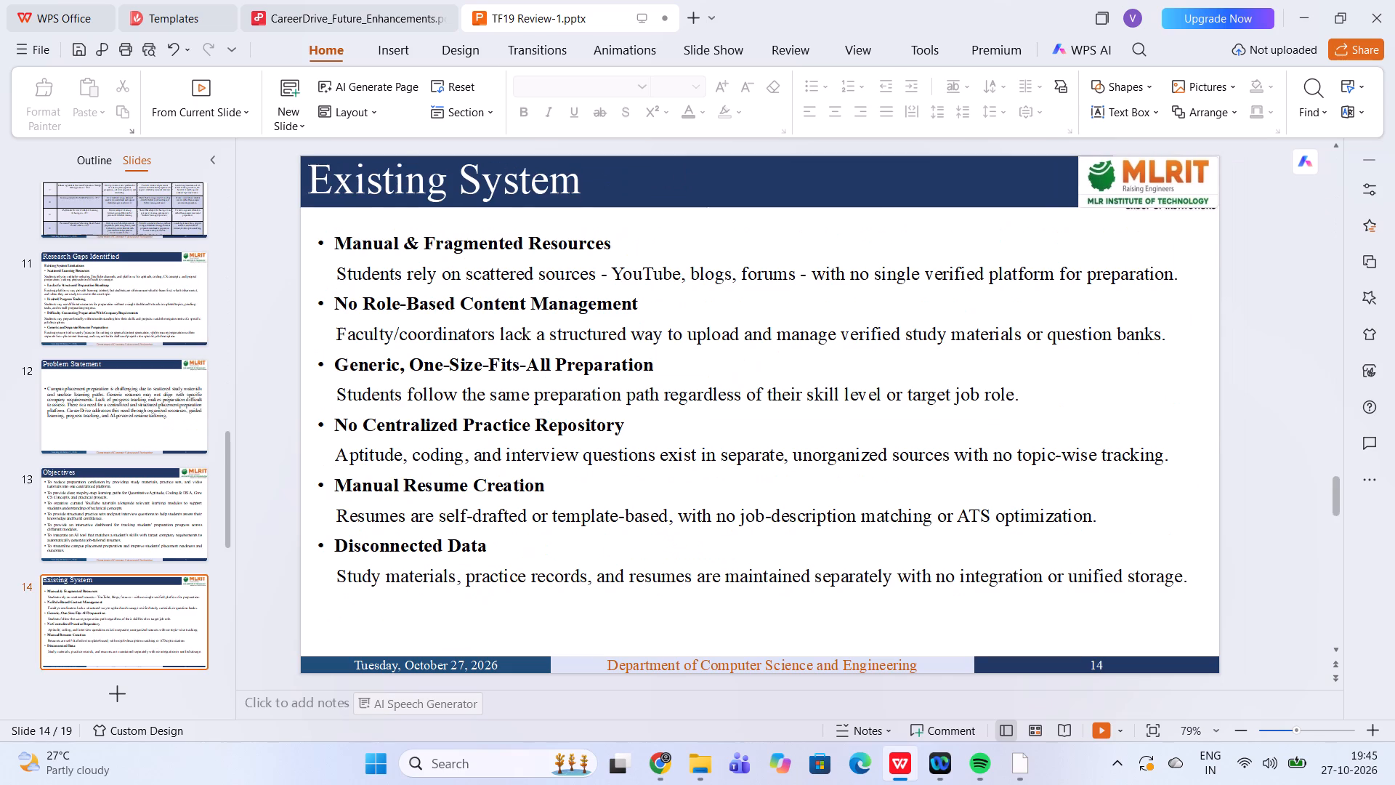
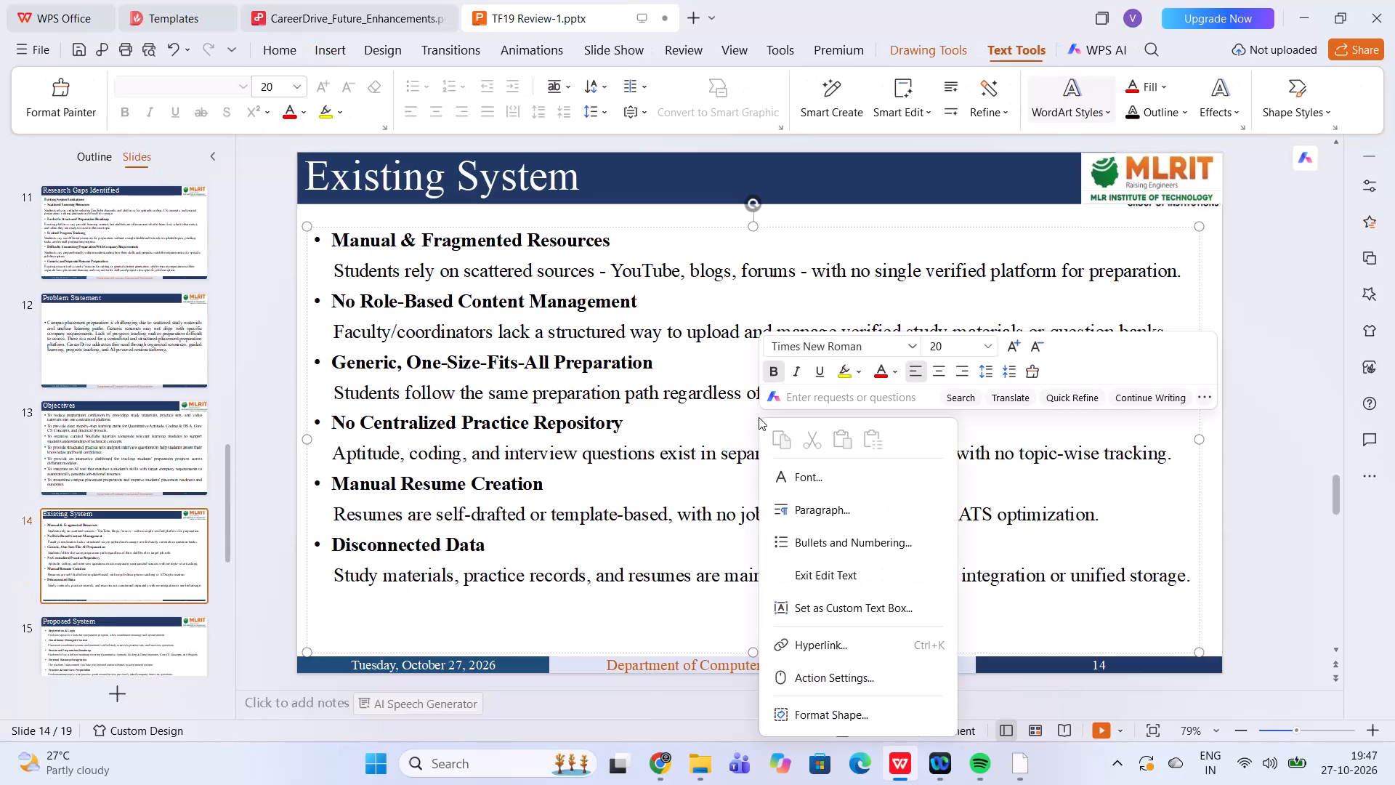
Insert two new blank slides between the Proposed Methodology slide and the Conclusion slide.
{"action": "left_click", "coordinate": [1285, 521]}
{"action": "scroll", "coordinate": [1285, 521], "scroll_direction": "down", "scroll_amount": 1}
{"action": "scroll", "coordinate": [1285, 521], "scroll_direction": "up", "scroll_amount": 1}
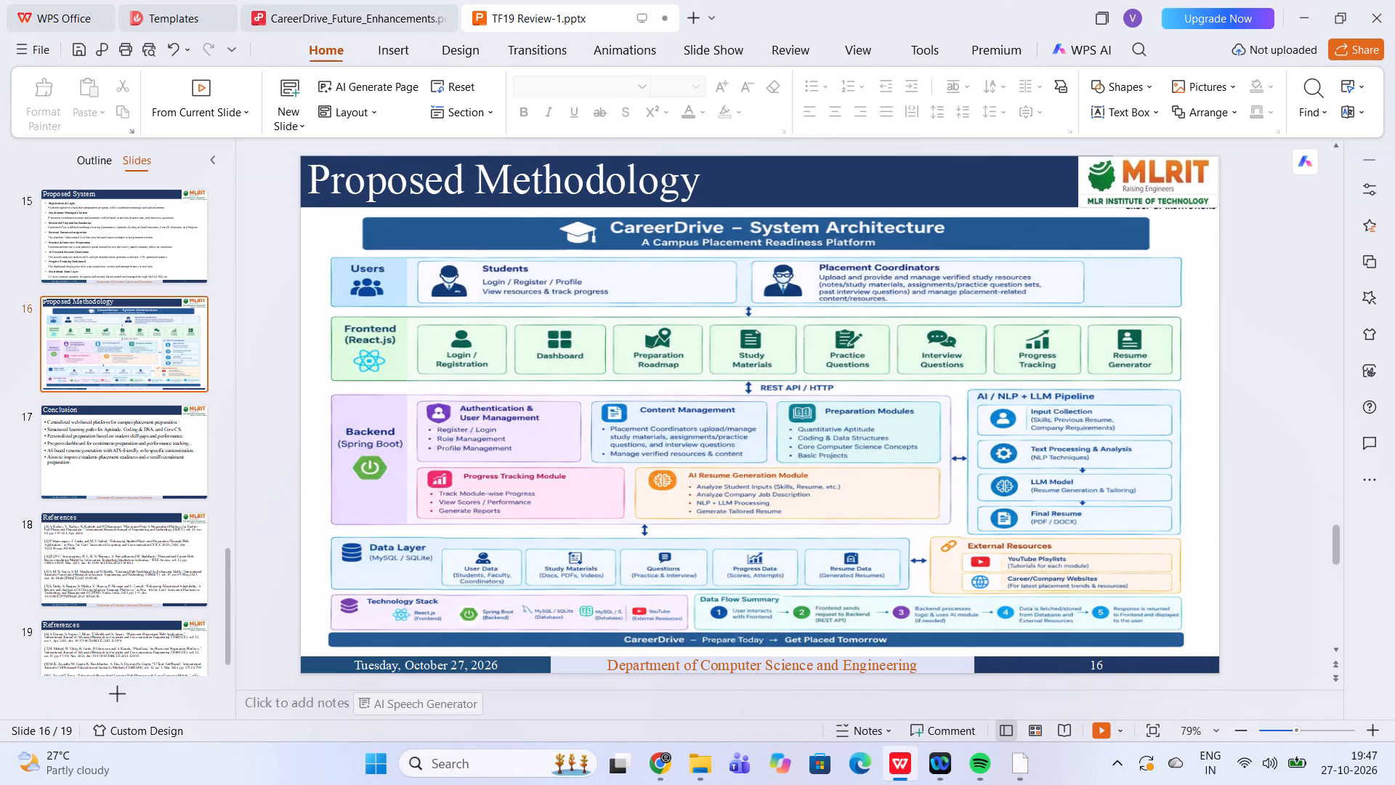
{"action": "scroll", "coordinate": [1285, 521], "scroll_direction": "down", "scroll_amount": 2}
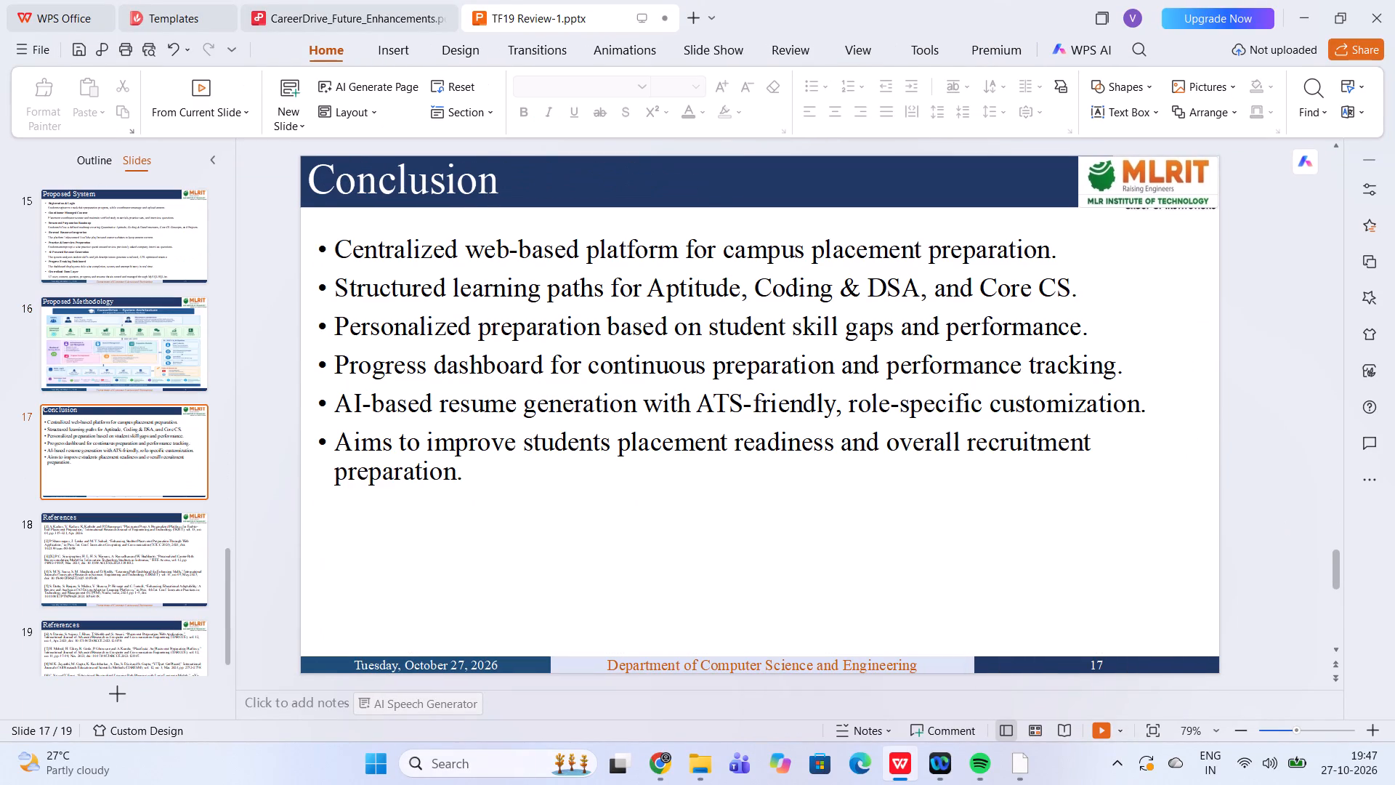
{"action": "left_click", "coordinate": [144, 323]}
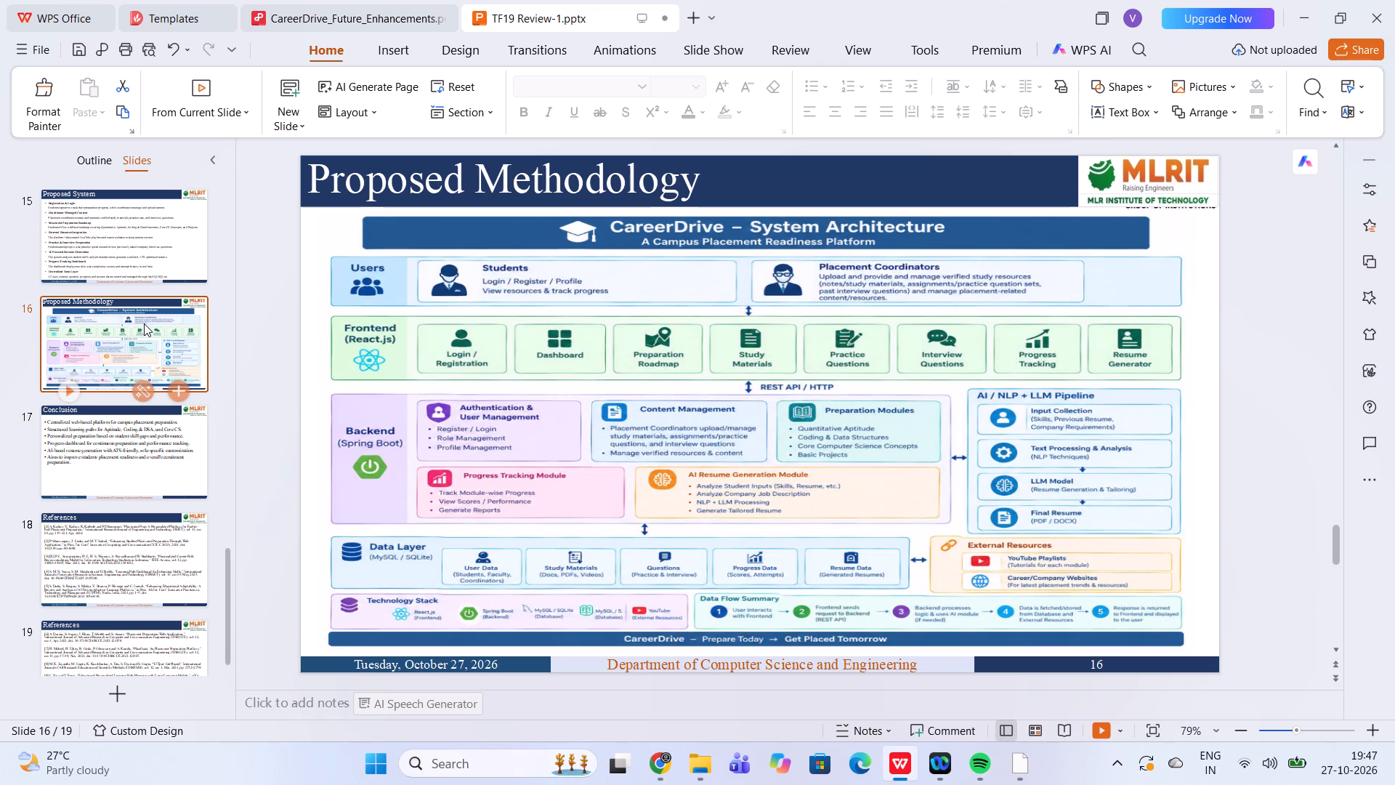
{"action": "left_click", "coordinate": [171, 390]}
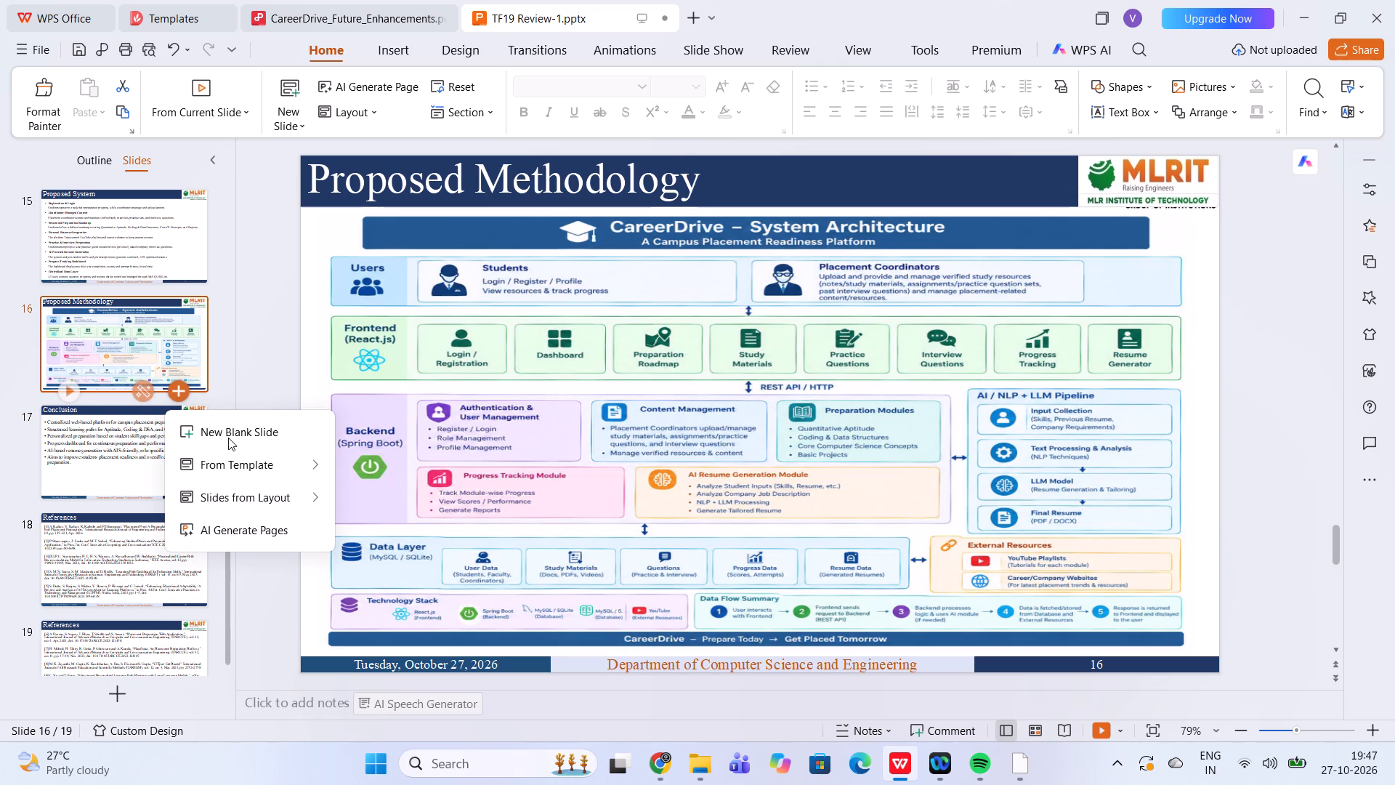
{"action": "left_click", "coordinate": [228, 438]}
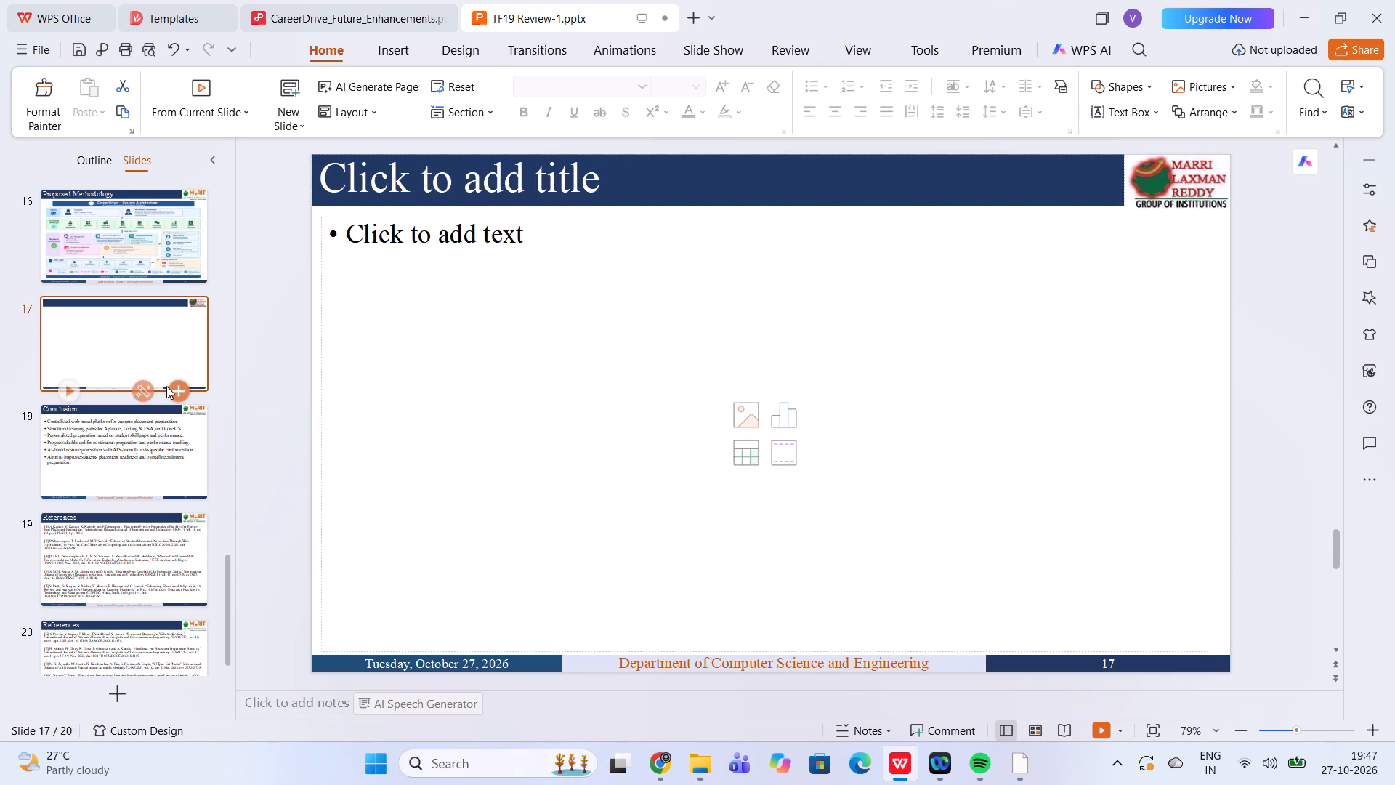
{"action": "left_click", "coordinate": [171, 389]}
{"action": "left_click", "coordinate": [234, 437]}
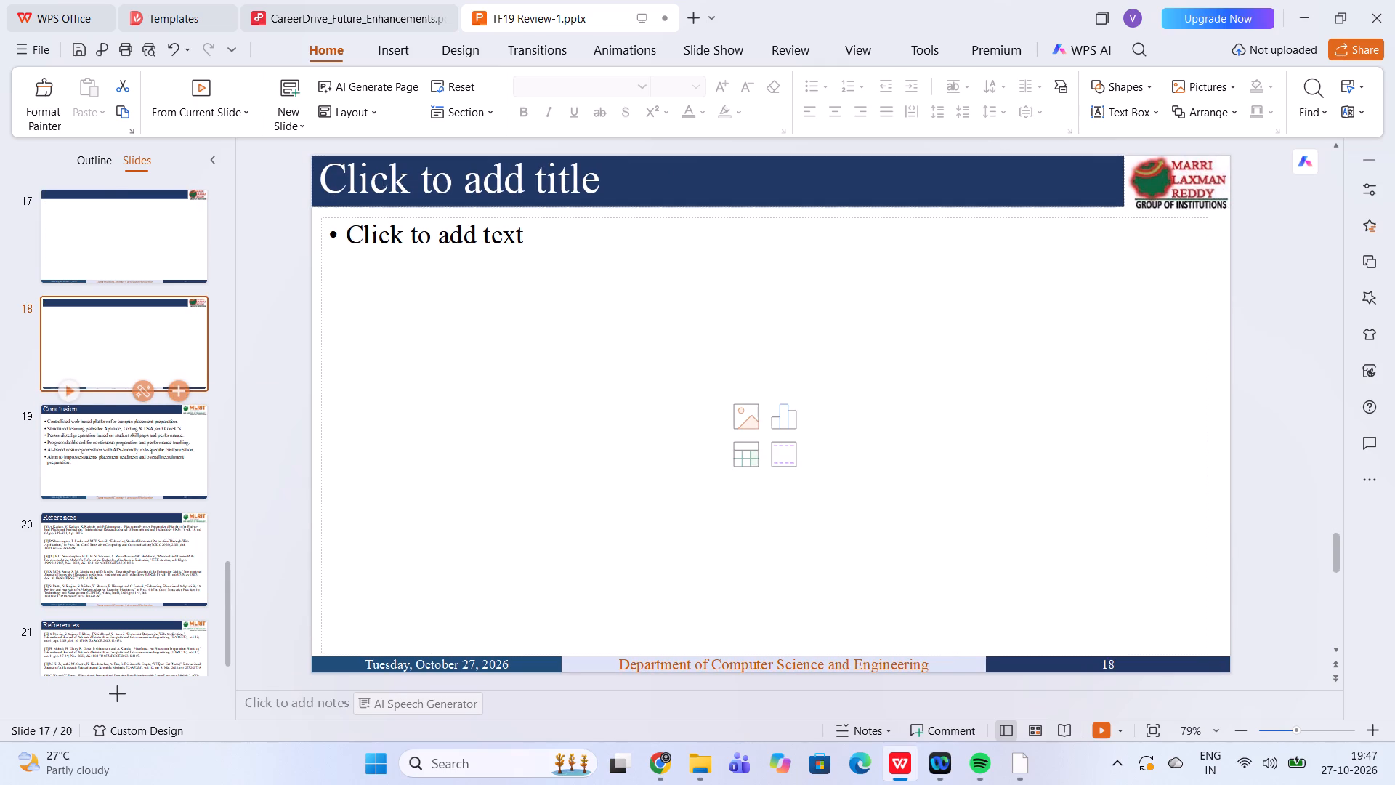
Title the second new blank slide "Future Enhancements".
{"action": "left_click", "coordinate": [427, 201]}
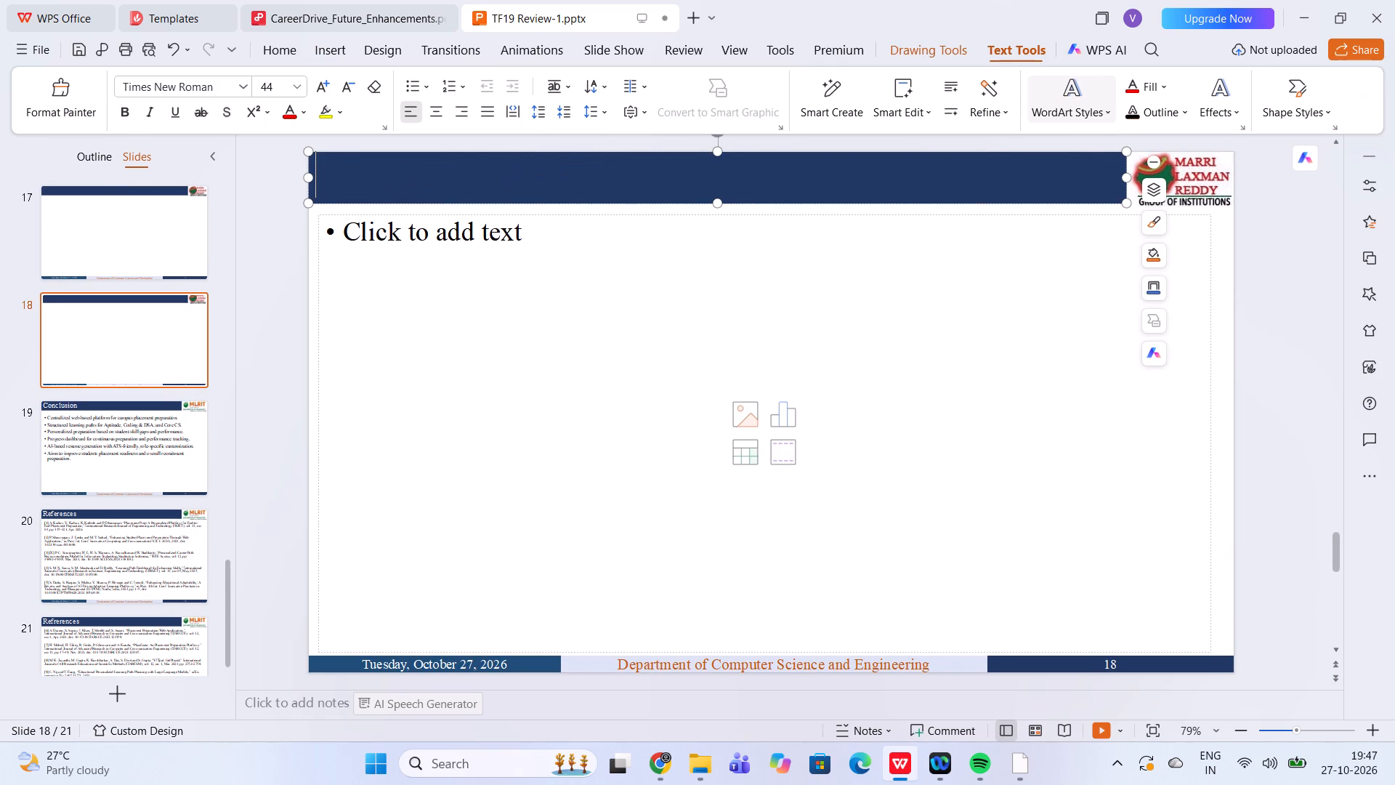
{"action": "key", "text": "f"}
{"action": "type", "text": "uture"}
{"action": "key", "text": "space"}
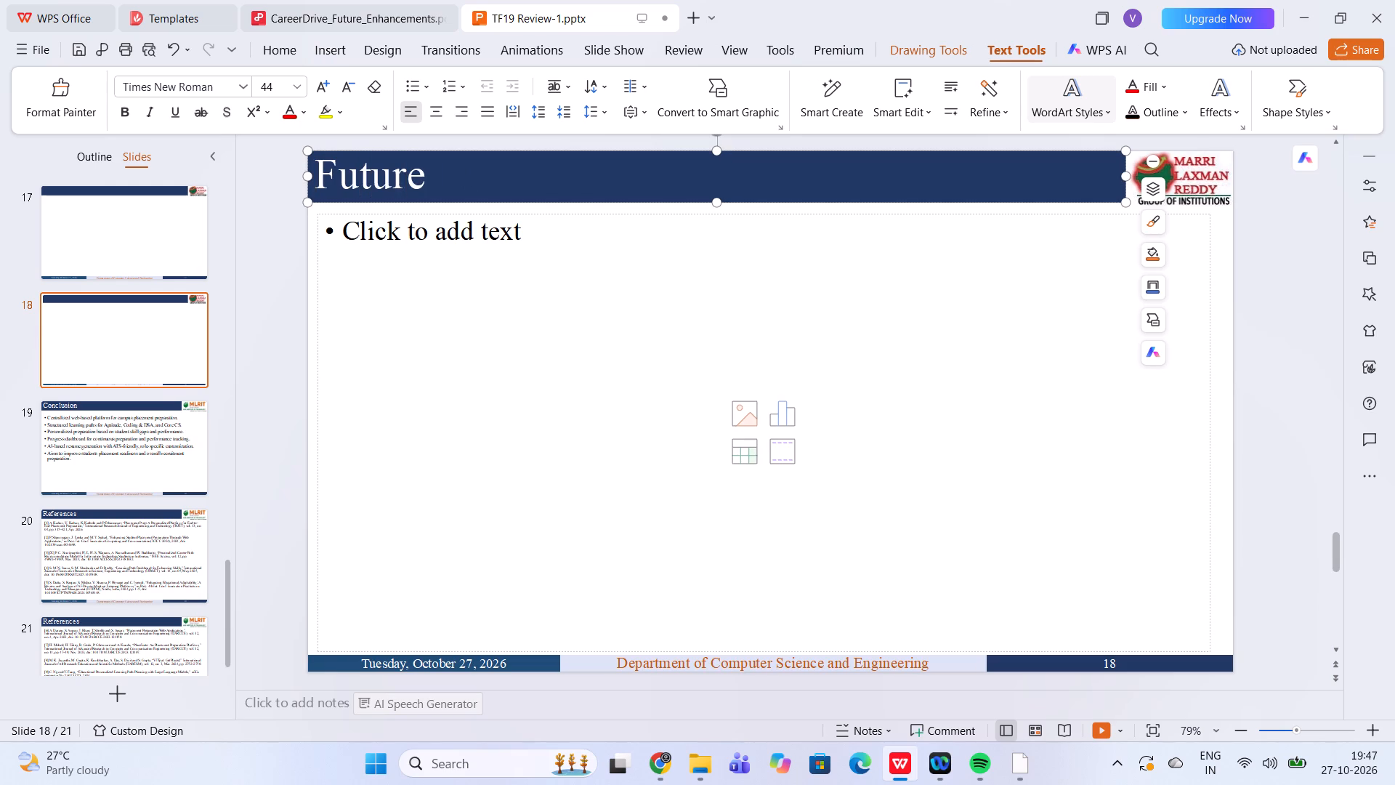
{"action": "key", "text": "e"}
{"action": "type", "text": "nhancements"}
{"action": "left_click", "coordinate": [440, 261]}
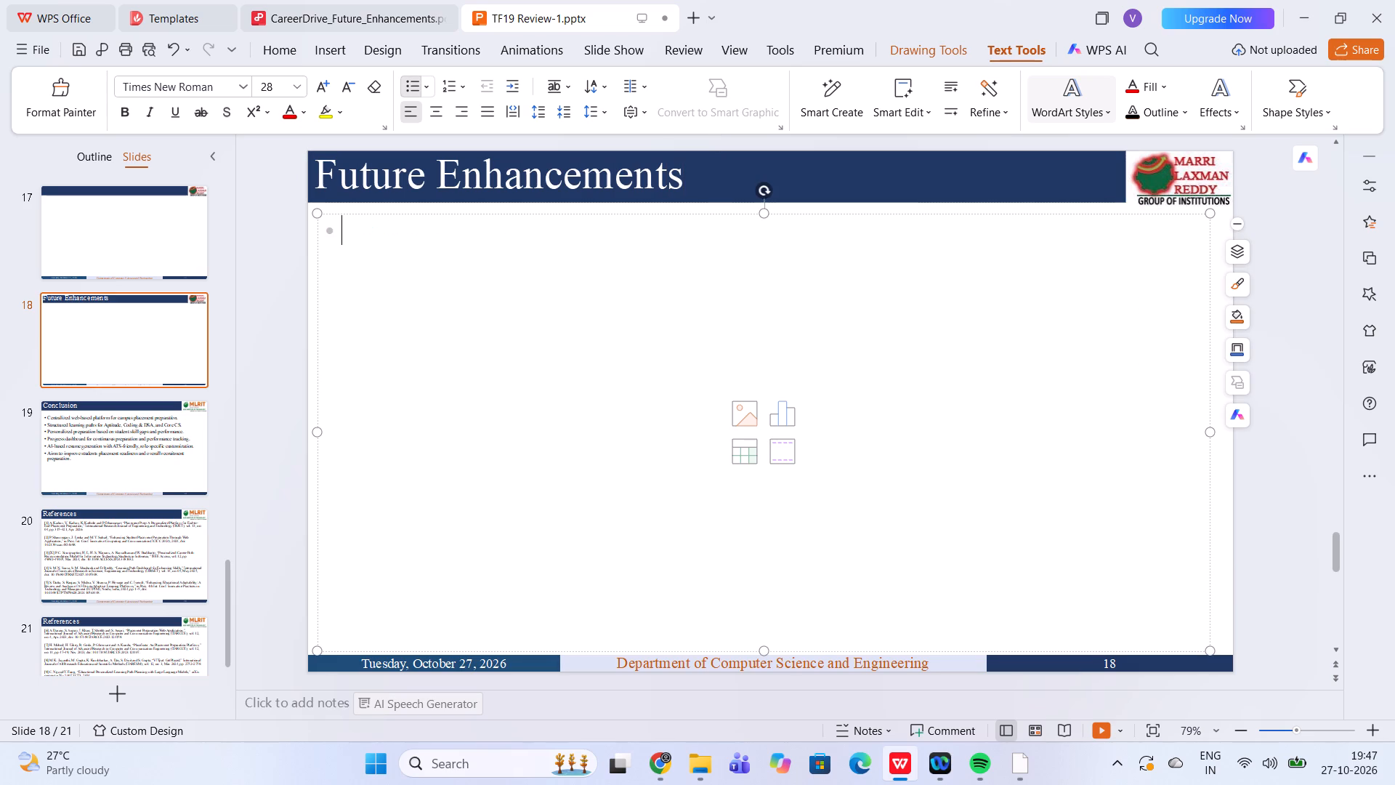
Review the Proposed System slide's heading-and-description layout, and return to the Future Enhancements slide.
{"action": "scroll", "coordinate": [192, 306], "scroll_direction": "up", "scroll_amount": 1}
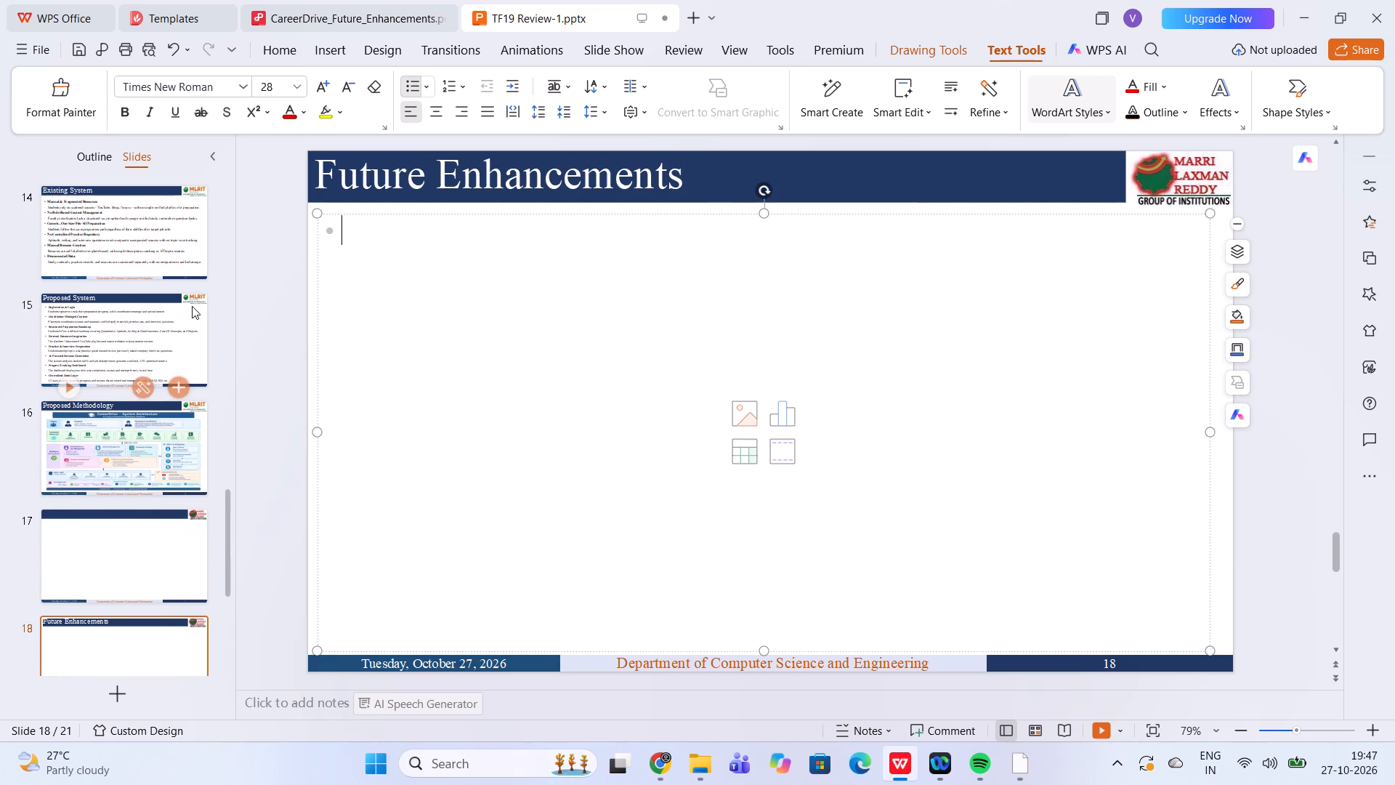
{"action": "scroll", "coordinate": [192, 306], "scroll_direction": "up", "scroll_amount": 1}
{"action": "left_click", "coordinate": [160, 323]}
{"action": "scroll", "coordinate": [160, 323], "scroll_direction": "down", "scroll_amount": 1}
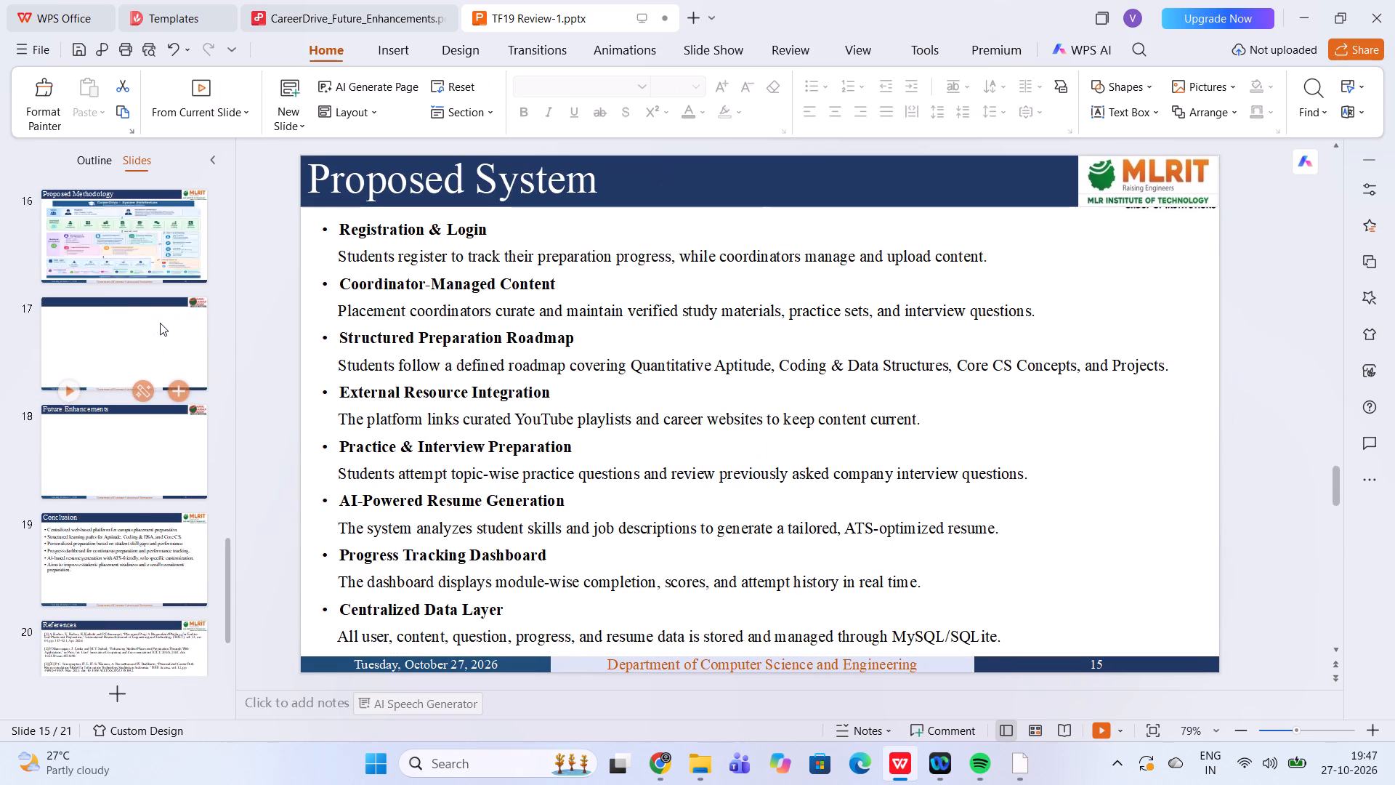
{"action": "scroll", "coordinate": [160, 323], "scroll_direction": "down", "scroll_amount": 1}
{"action": "left_click", "coordinate": [160, 334]}
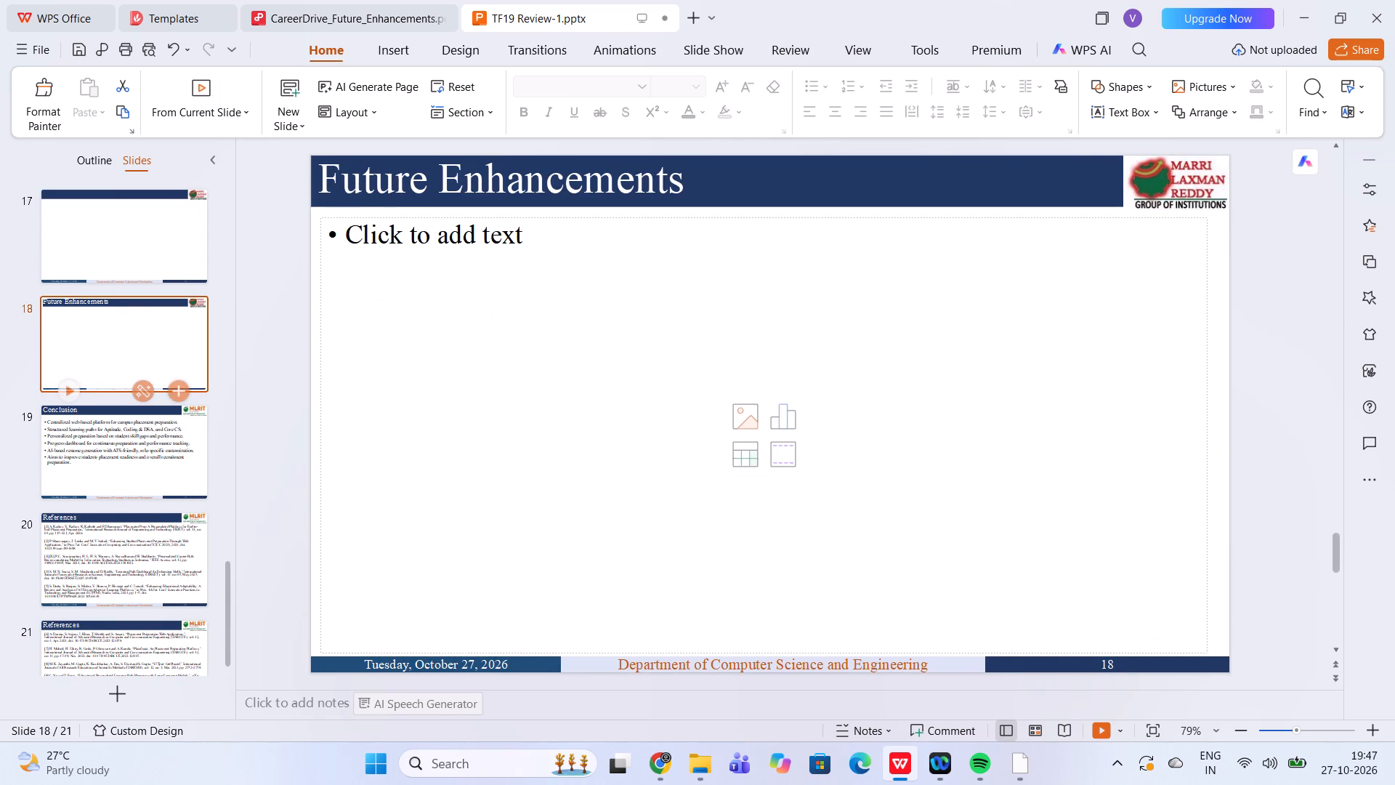
Copy the heading "AI-Based Personalized Learning" from the CareerDrive_Future_Enhancements PDF into the Future Enhancements slide body as the first bullet.
{"action": "left_click", "coordinate": [659, 227]}
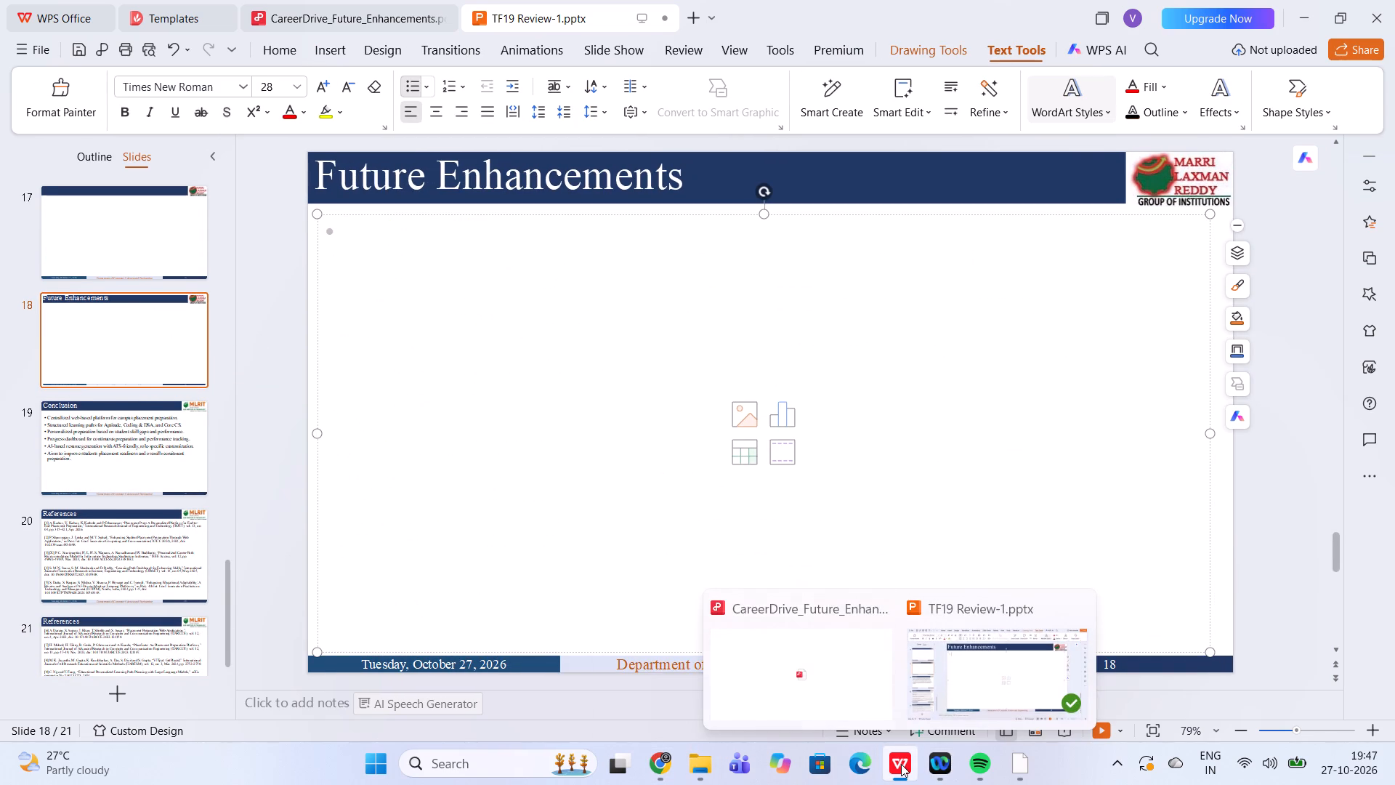
{"action": "left_click", "coordinate": [352, 3]}
{"action": "scroll", "coordinate": [545, 432], "scroll_direction": "down", "scroll_amount": 1}
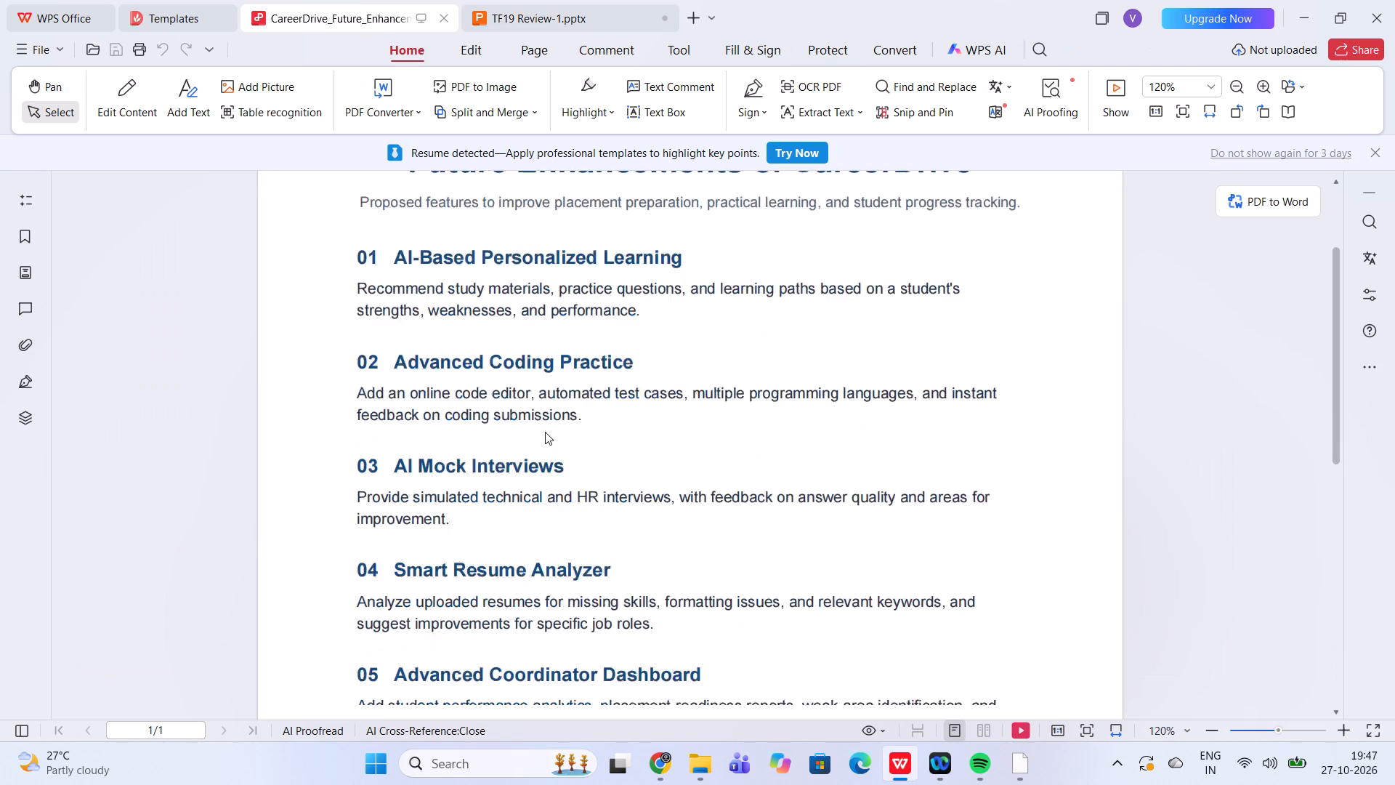
{"action": "scroll", "coordinate": [545, 432], "scroll_direction": "down", "scroll_amount": 1}
{"action": "left_click_drag", "start_coordinate": [398, 197], "coordinate": [649, 195]}
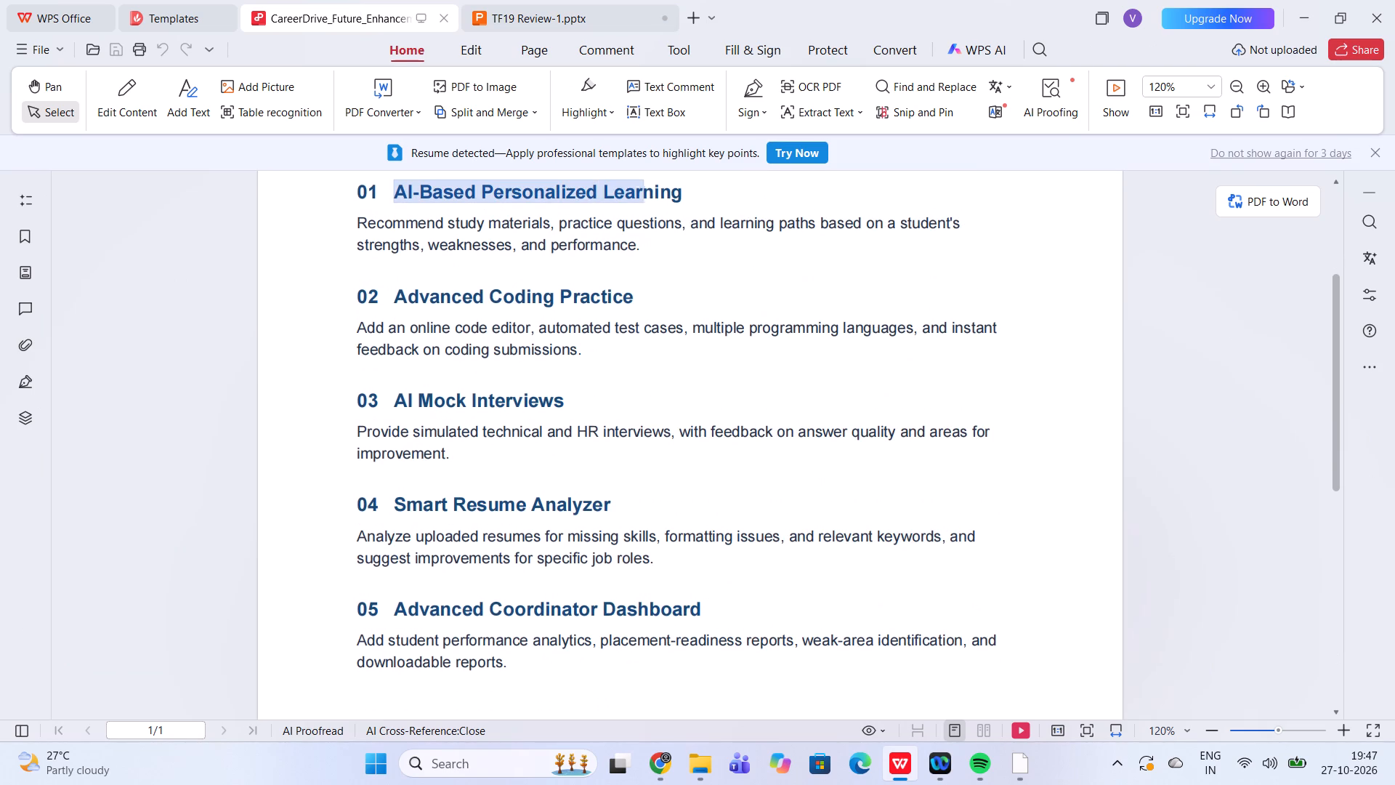
{"action": "left_click_drag", "start_coordinate": [649, 195], "coordinate": [702, 201]}
{"action": "key", "text": "ctrl+c"}
{"action": "left_click", "coordinate": [546, 0]}
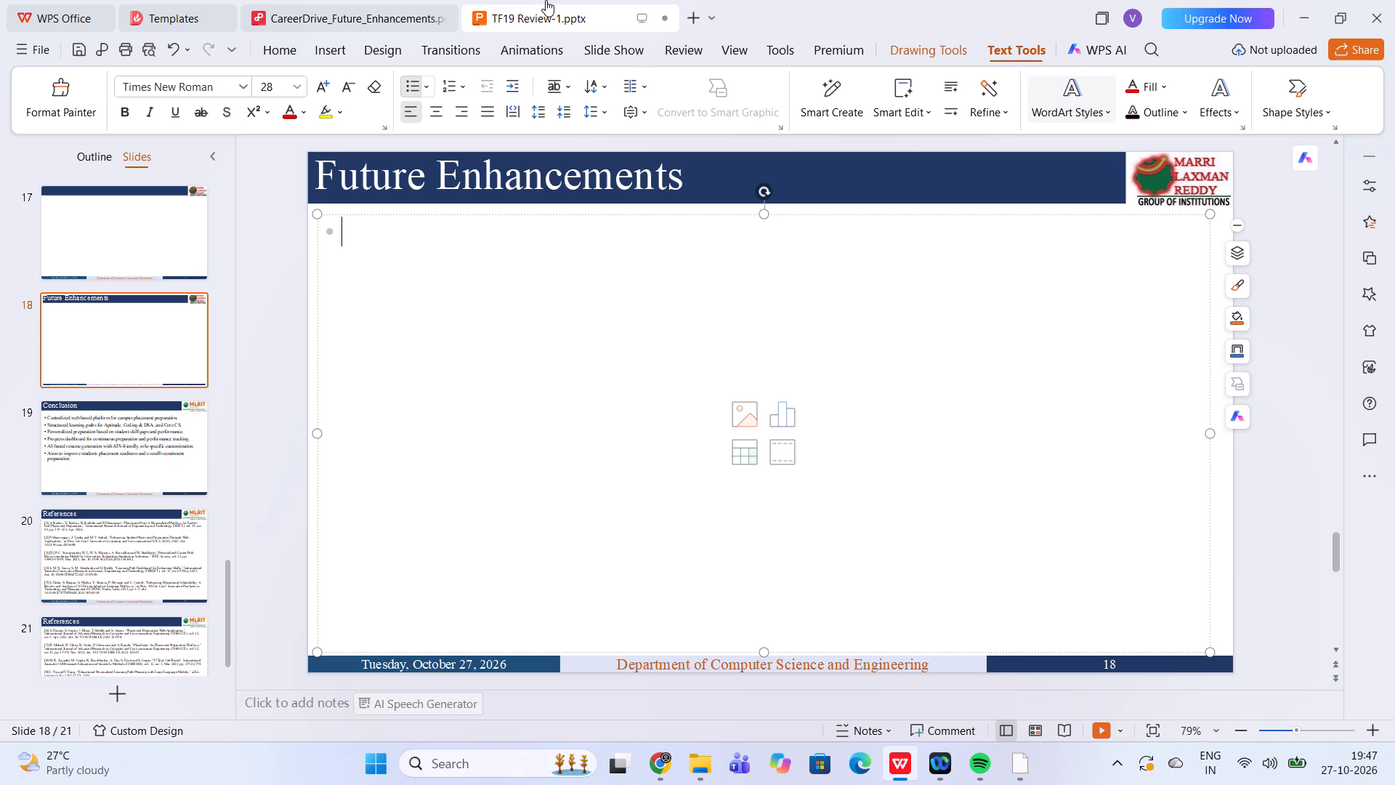
{"action": "left_click", "coordinate": [524, 251]}
{"action": "key", "text": "ctrl+v"}
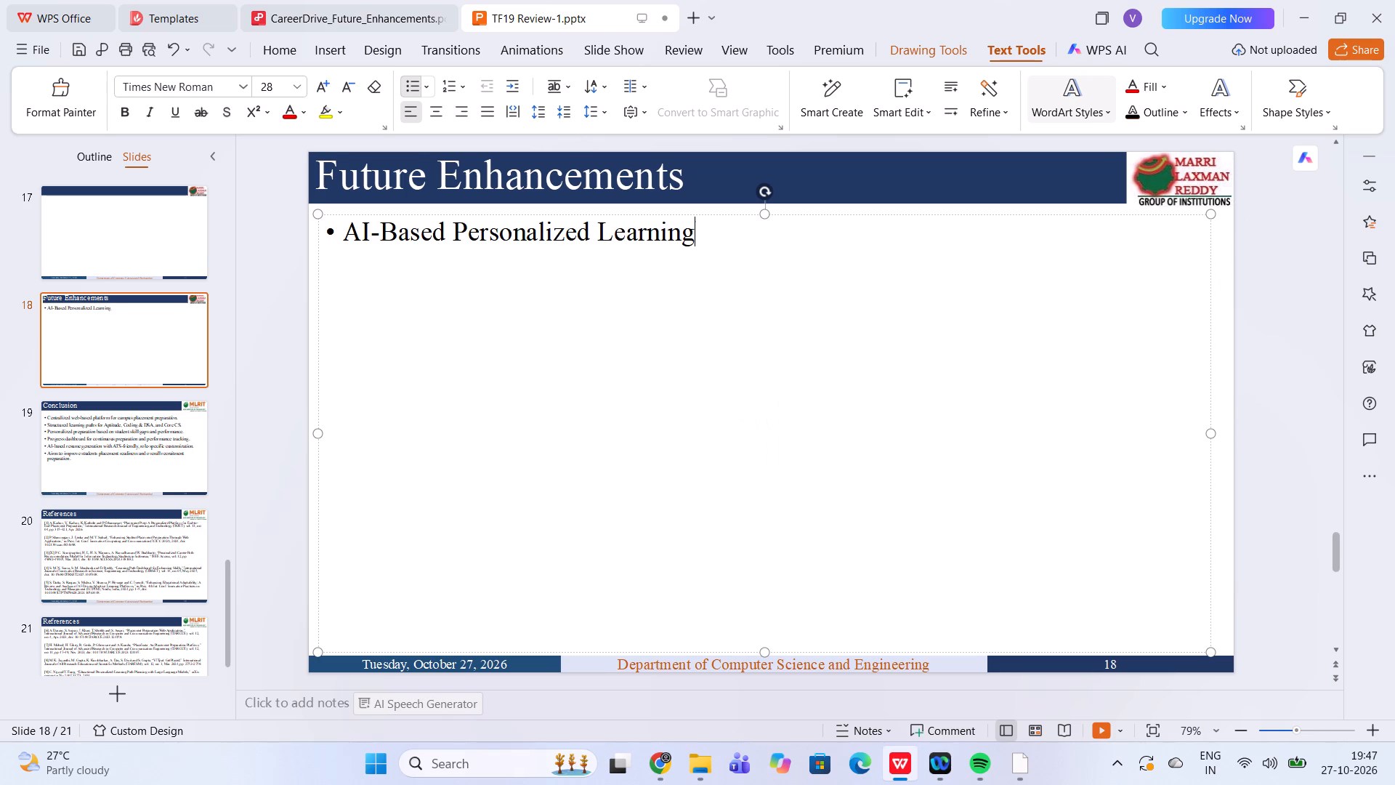
Copy the PDF's description of AI-Based Personalized Learning and paste it on a new line beneath that heading on the slide.
{"action": "left_click", "coordinate": [366, 0]}
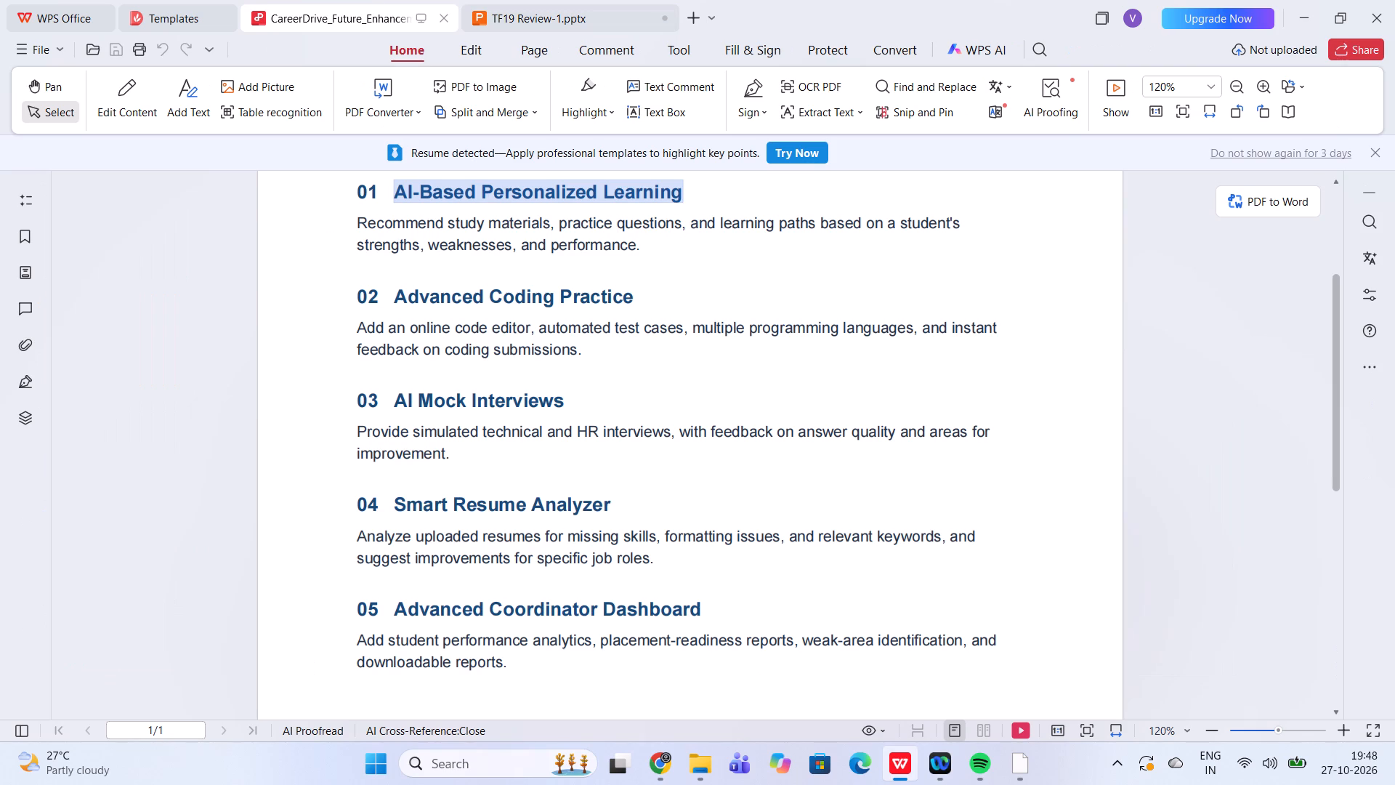
{"action": "left_click_drag", "start_coordinate": [360, 225], "coordinate": [668, 256]}
{"action": "key", "text": "ctrl+c"}
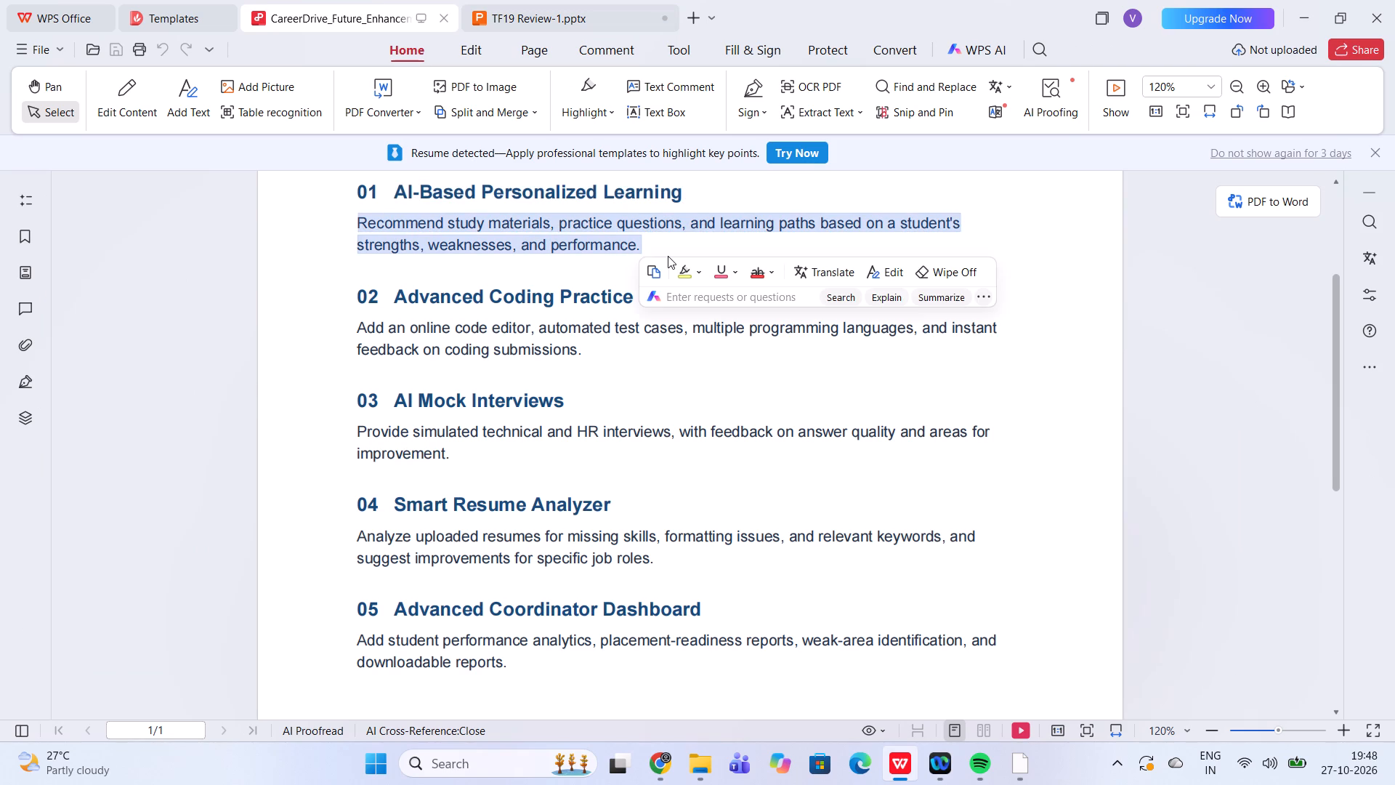
{"action": "left_click", "coordinate": [518, 0]}
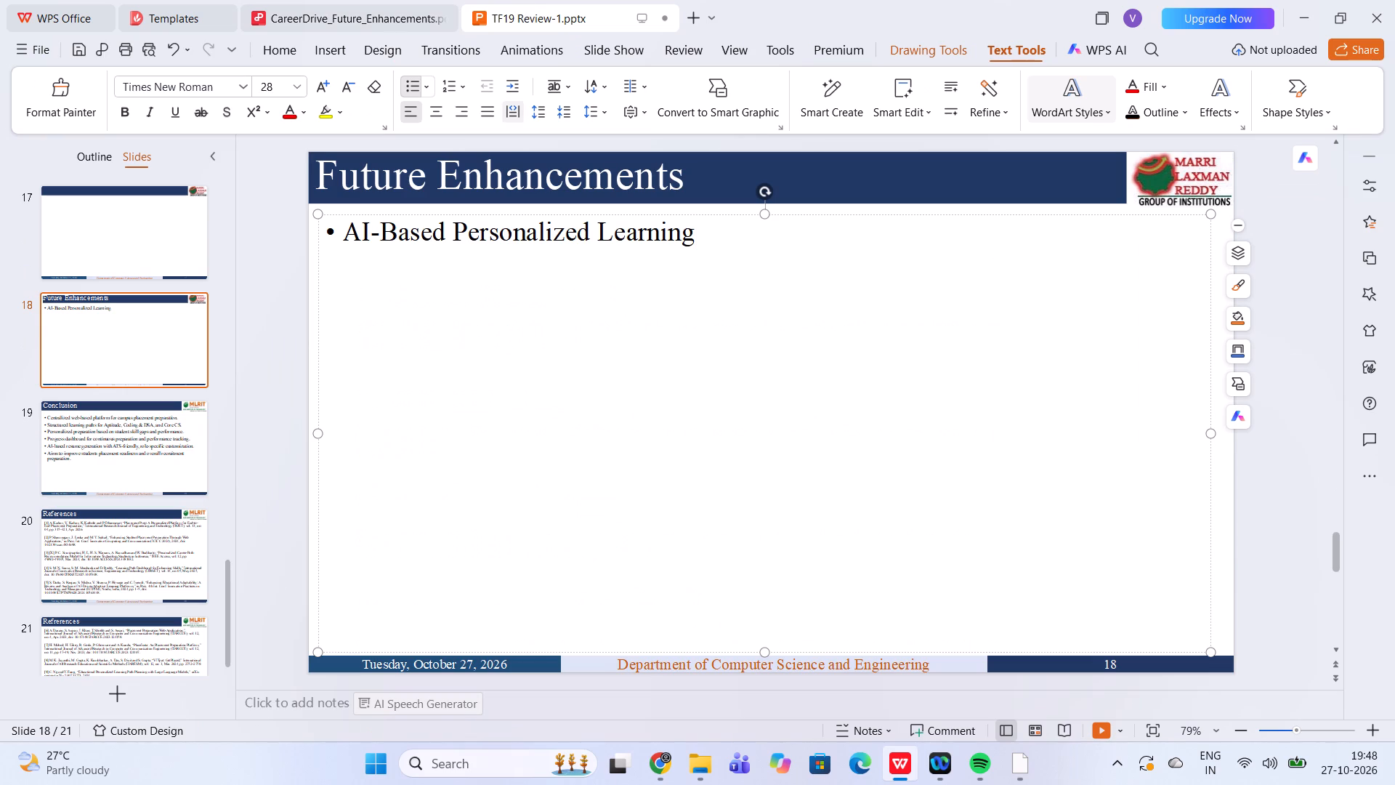
{"action": "key", "text": "Return"}
{"action": "key", "text": "ctrl+v"}
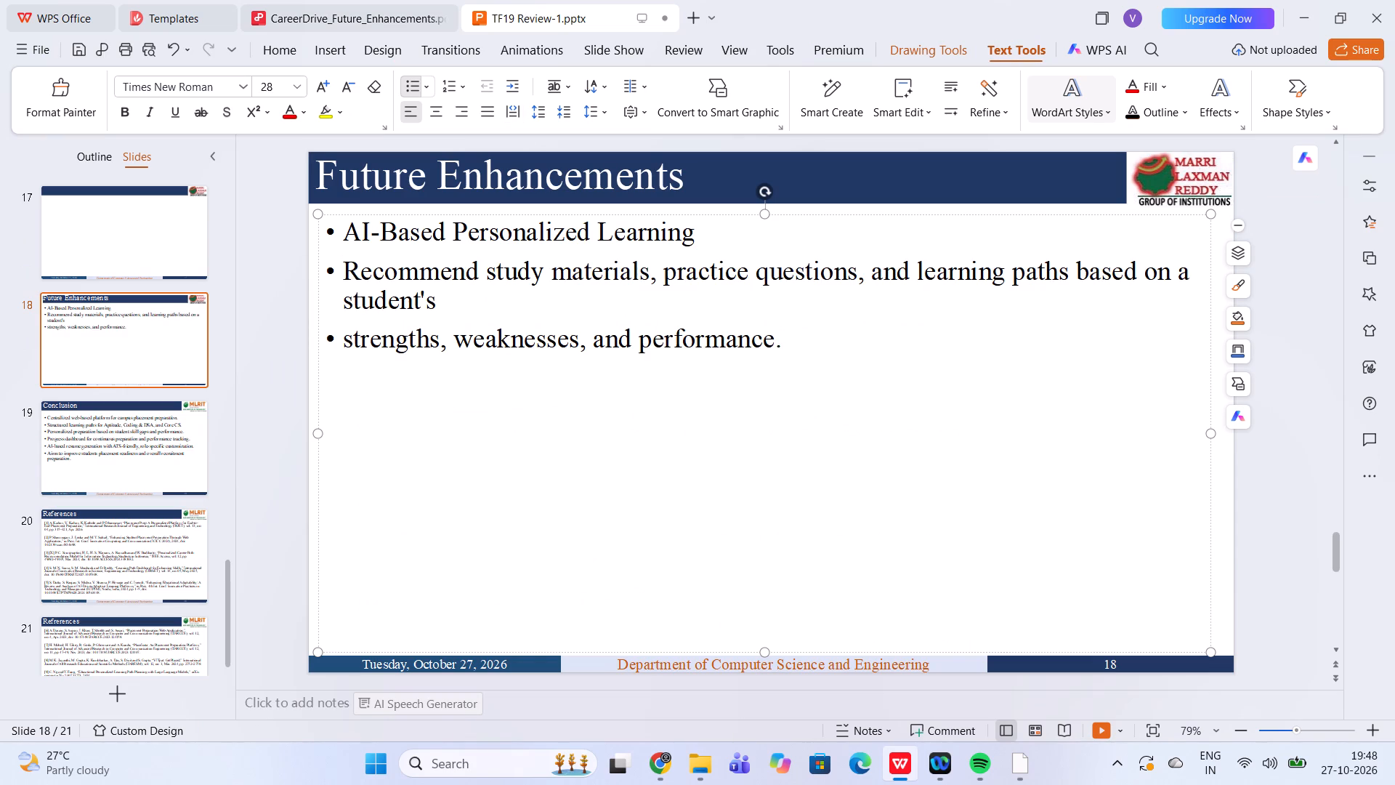
Remove the bullets from the pasted description and join its two parts into one paragraph with a space after "student's".
{"action": "left_click", "coordinate": [343, 275]}
{"action": "key", "text": "BackSpace"}
{"action": "key", "text": "Down"}
{"action": "key", "text": "Down"}
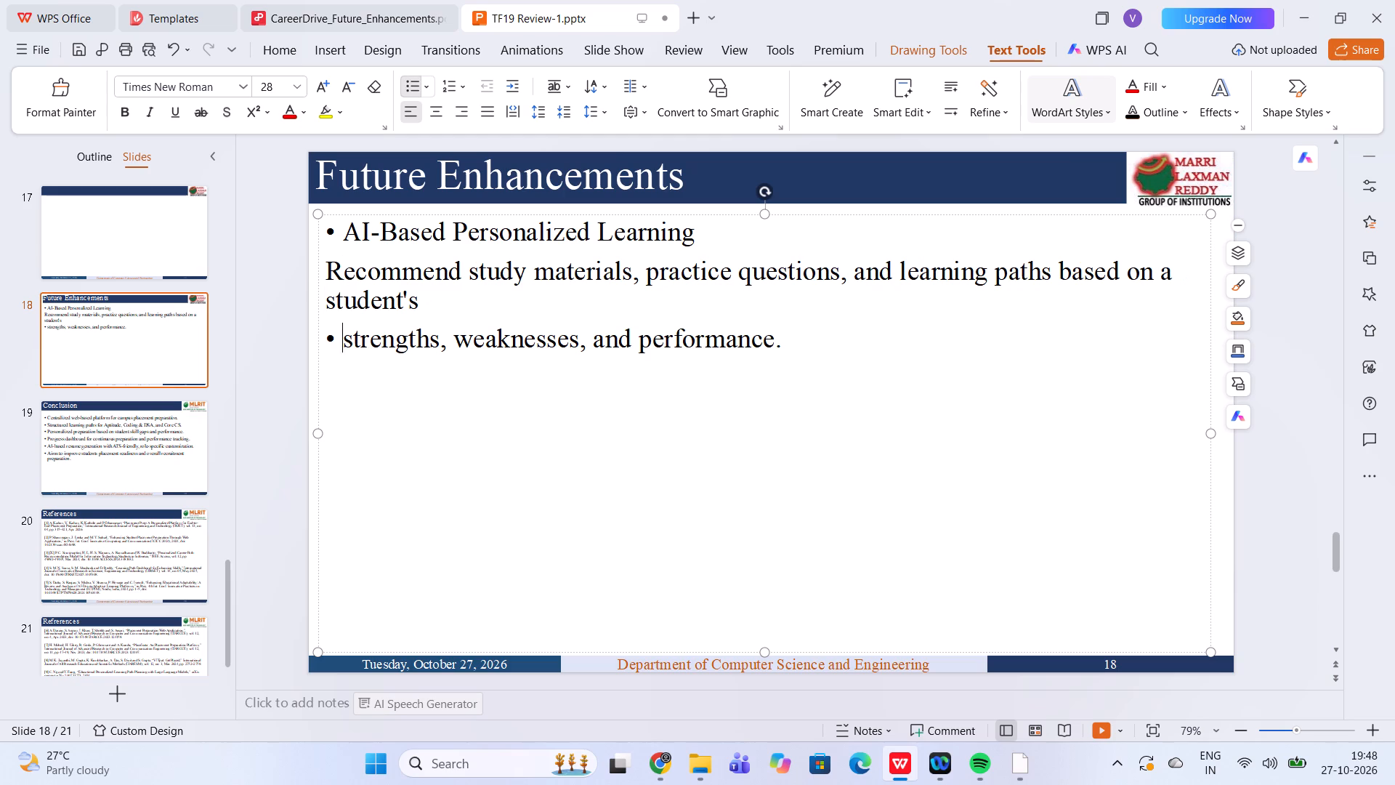
{"action": "key", "text": "BackSpace"}
{"action": "key", "text": "BackSpace"}
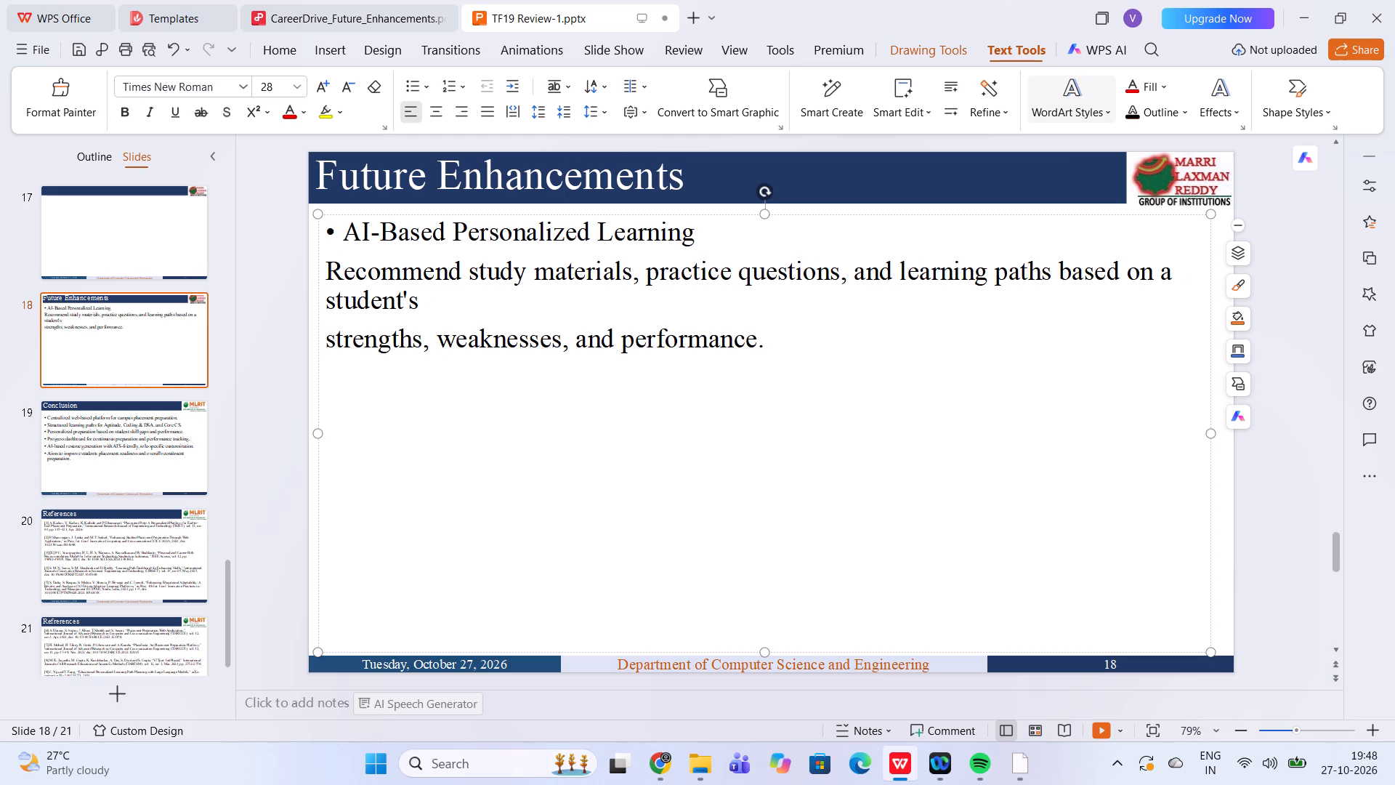
{"action": "key", "text": "space"}
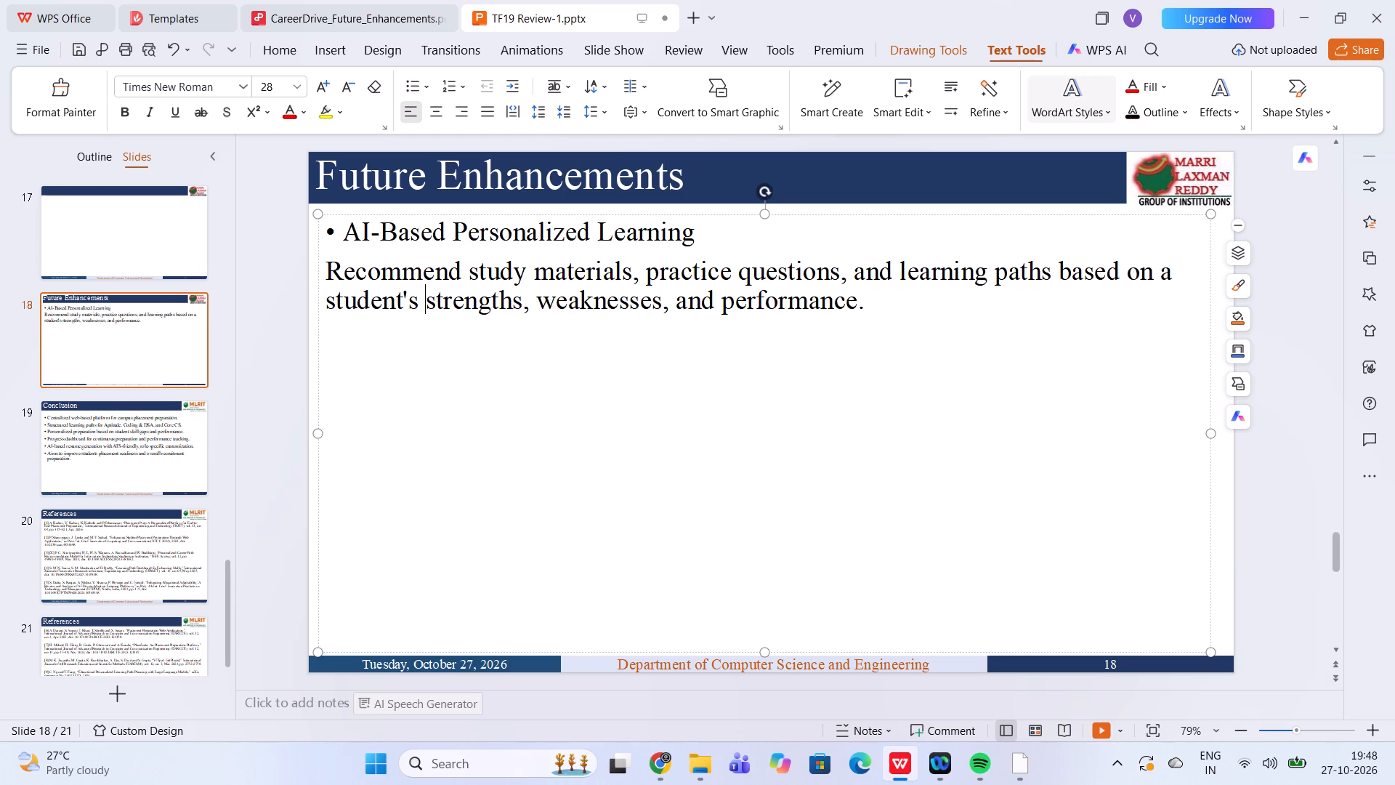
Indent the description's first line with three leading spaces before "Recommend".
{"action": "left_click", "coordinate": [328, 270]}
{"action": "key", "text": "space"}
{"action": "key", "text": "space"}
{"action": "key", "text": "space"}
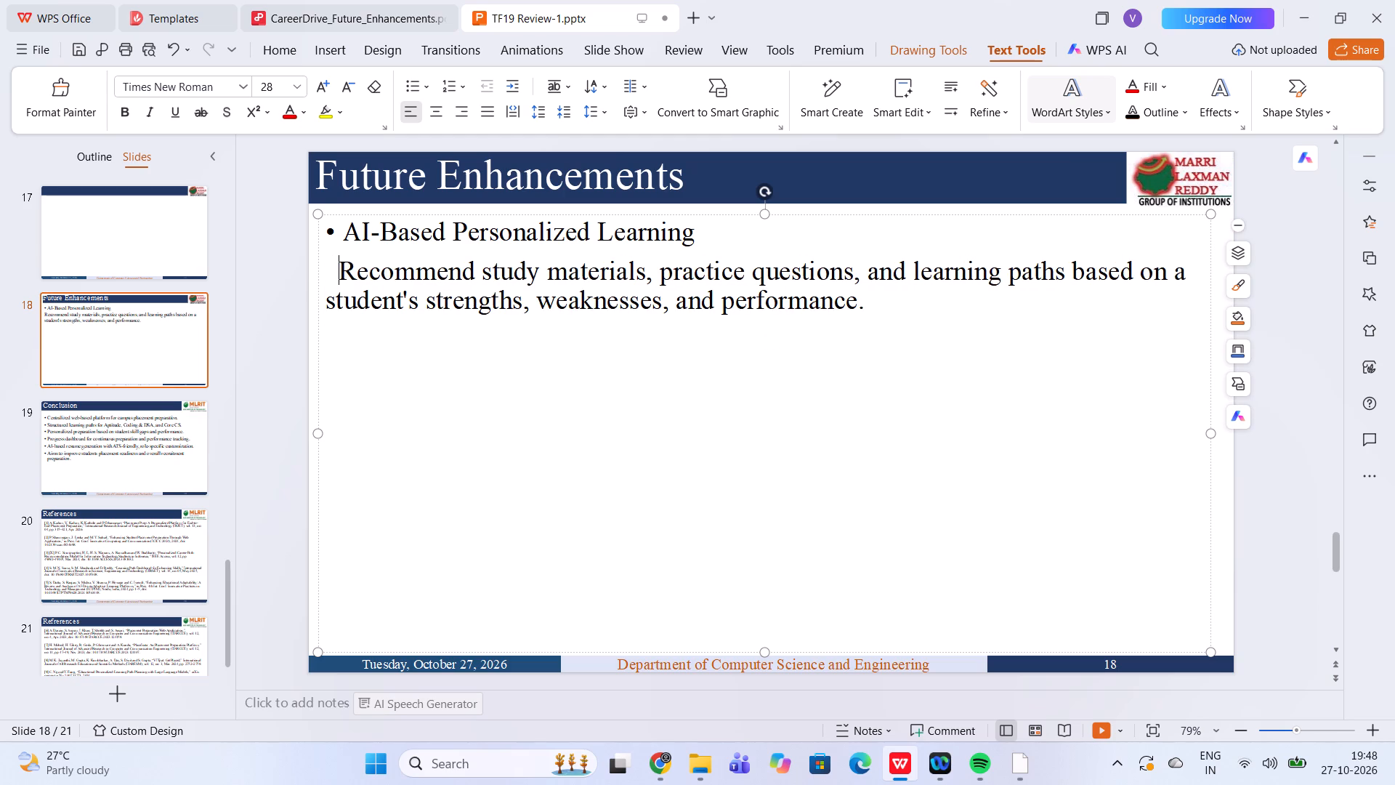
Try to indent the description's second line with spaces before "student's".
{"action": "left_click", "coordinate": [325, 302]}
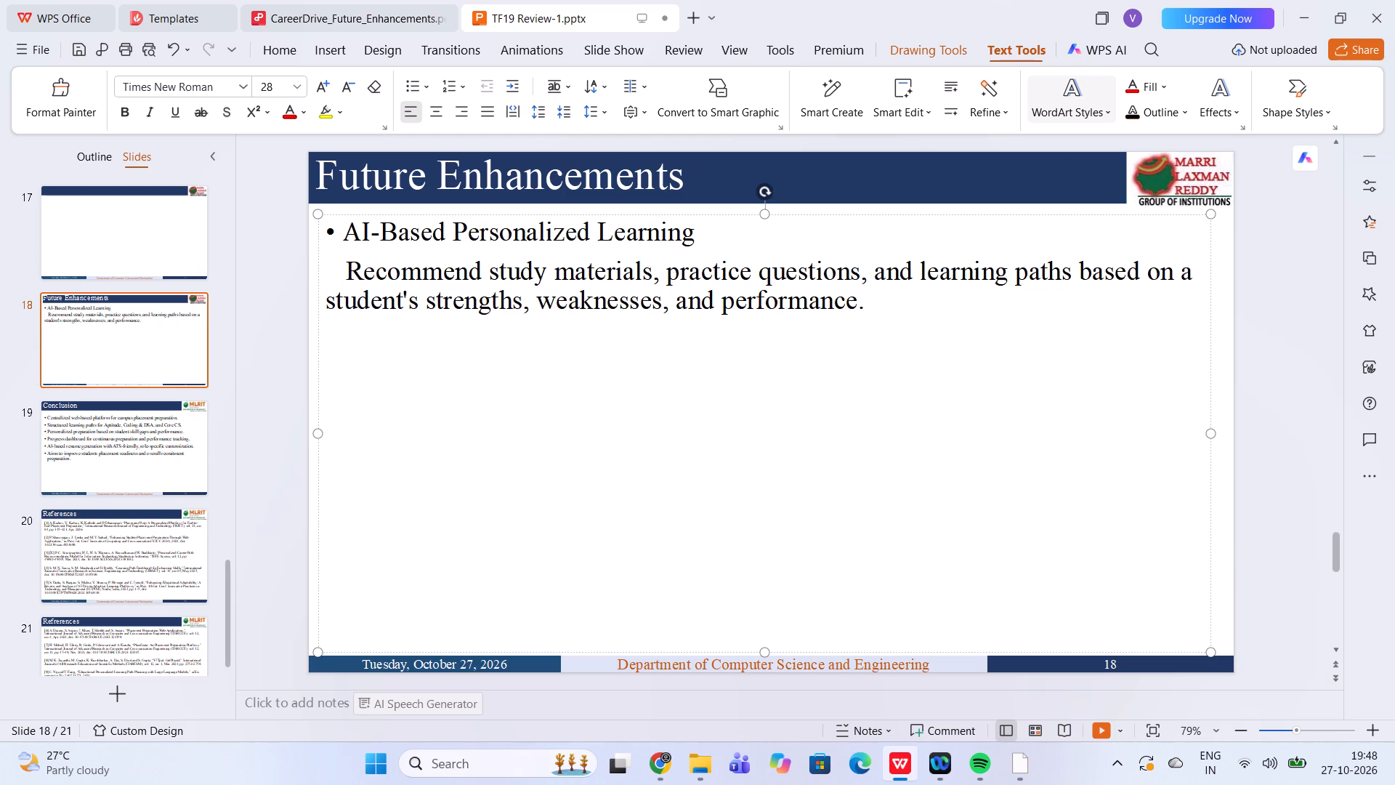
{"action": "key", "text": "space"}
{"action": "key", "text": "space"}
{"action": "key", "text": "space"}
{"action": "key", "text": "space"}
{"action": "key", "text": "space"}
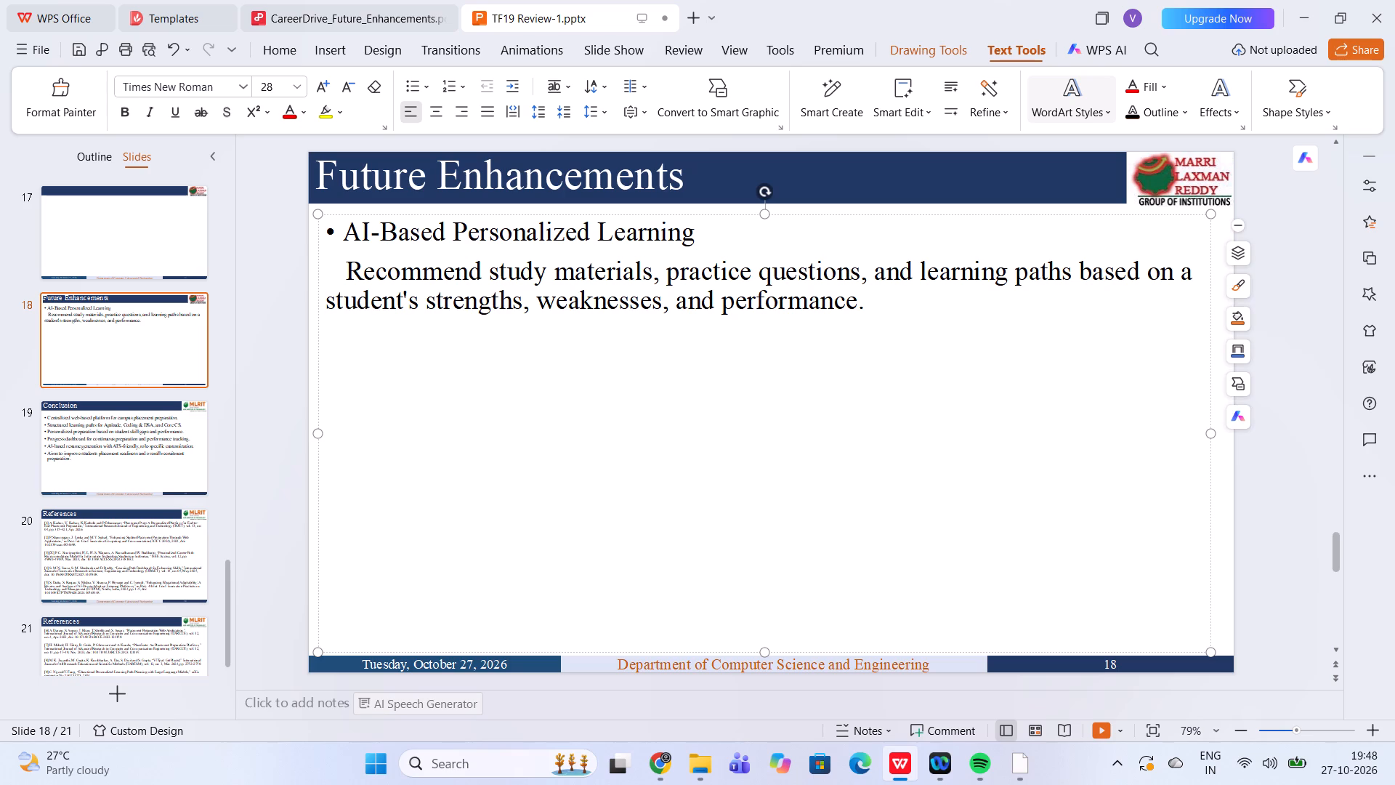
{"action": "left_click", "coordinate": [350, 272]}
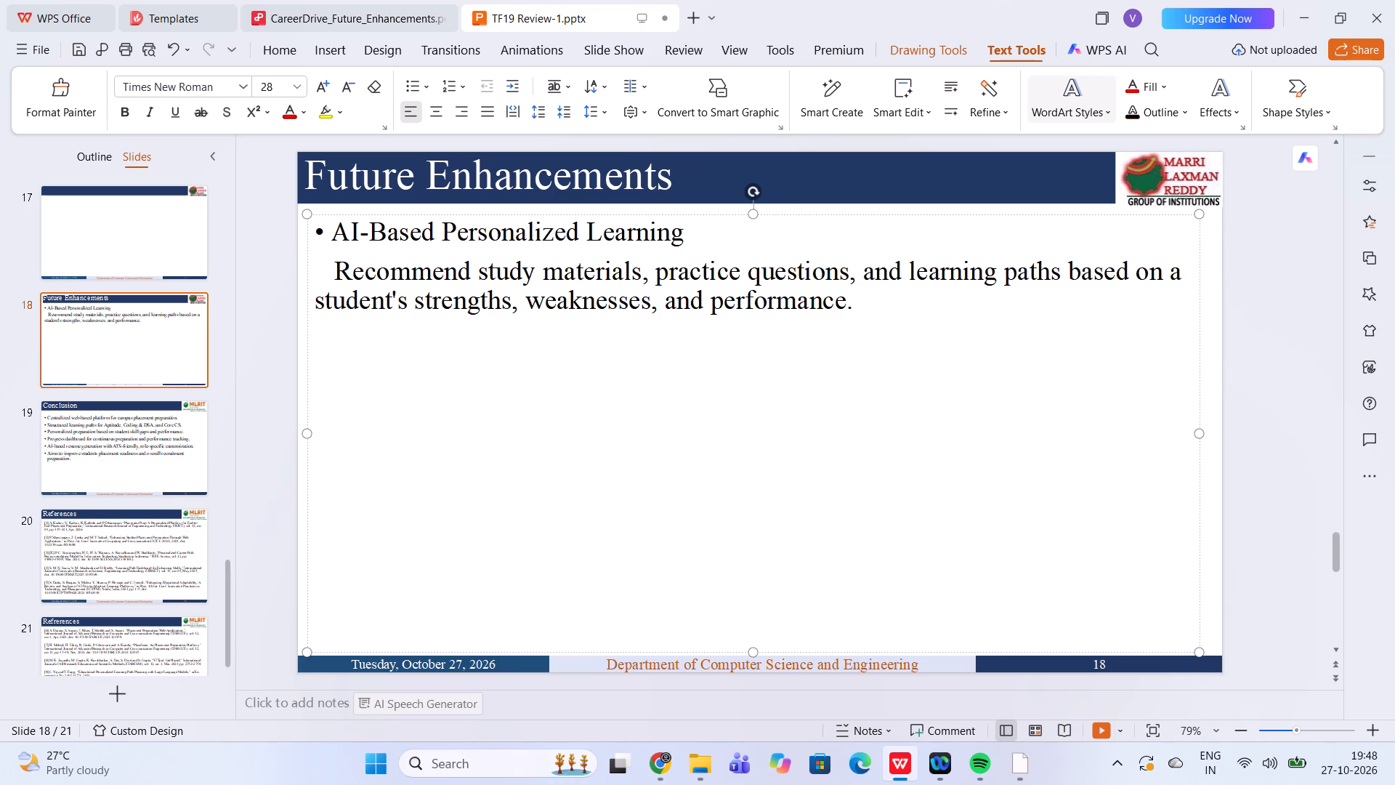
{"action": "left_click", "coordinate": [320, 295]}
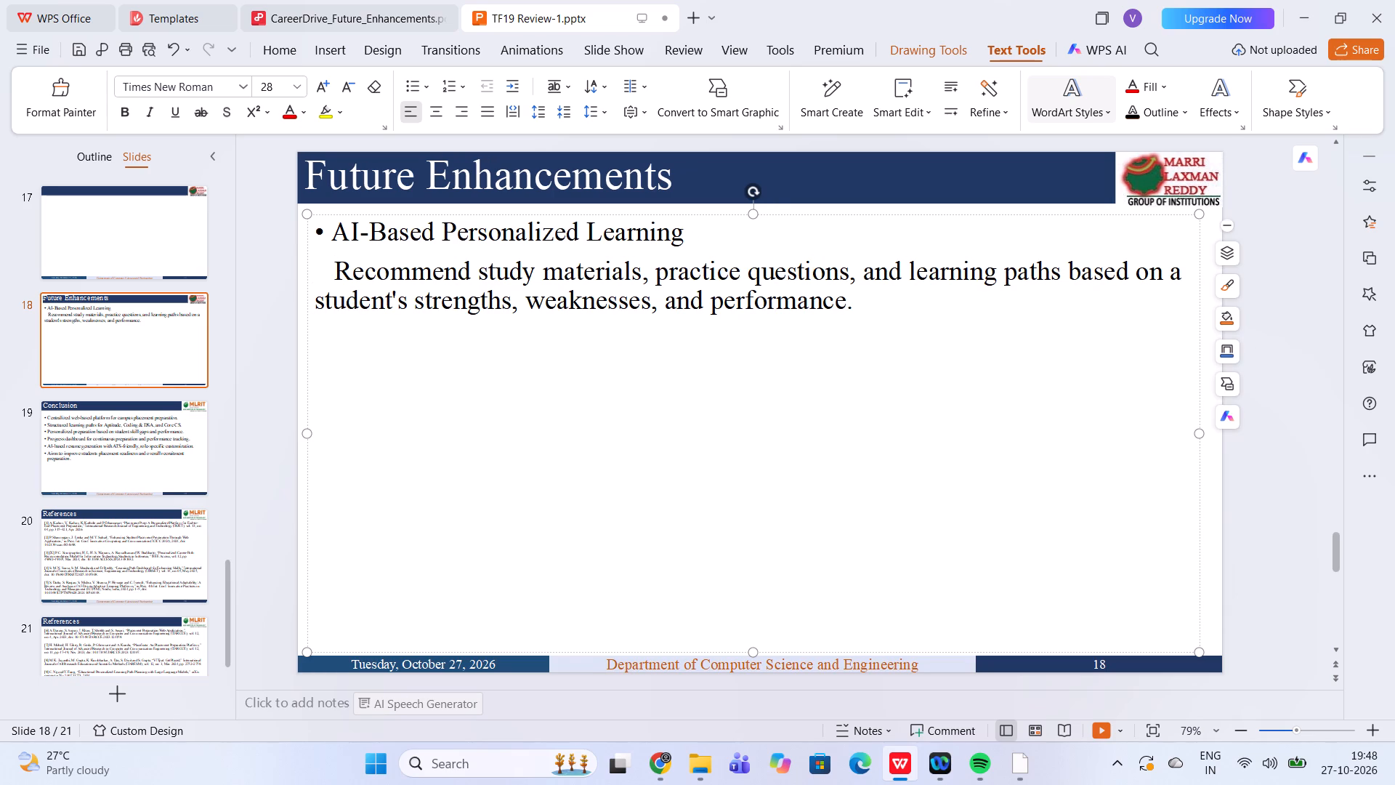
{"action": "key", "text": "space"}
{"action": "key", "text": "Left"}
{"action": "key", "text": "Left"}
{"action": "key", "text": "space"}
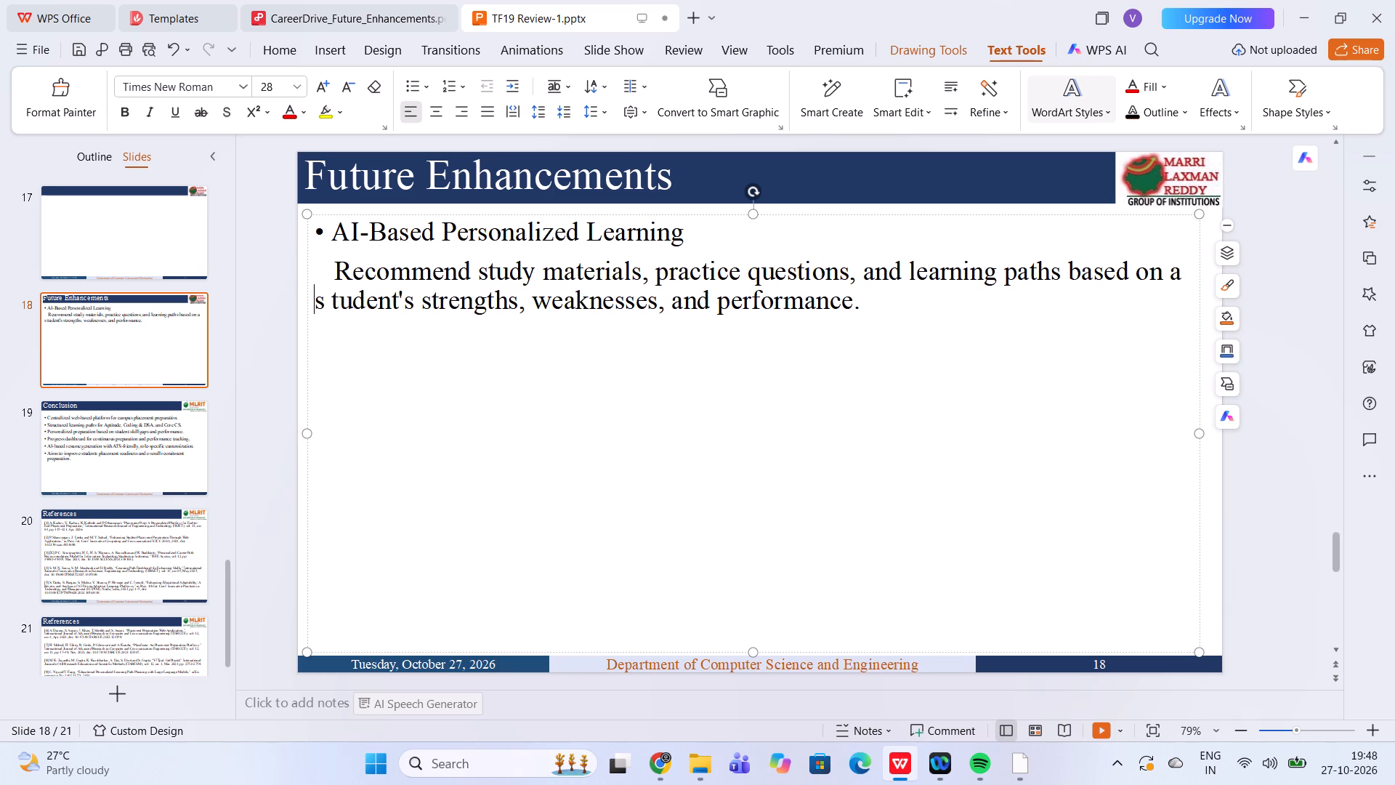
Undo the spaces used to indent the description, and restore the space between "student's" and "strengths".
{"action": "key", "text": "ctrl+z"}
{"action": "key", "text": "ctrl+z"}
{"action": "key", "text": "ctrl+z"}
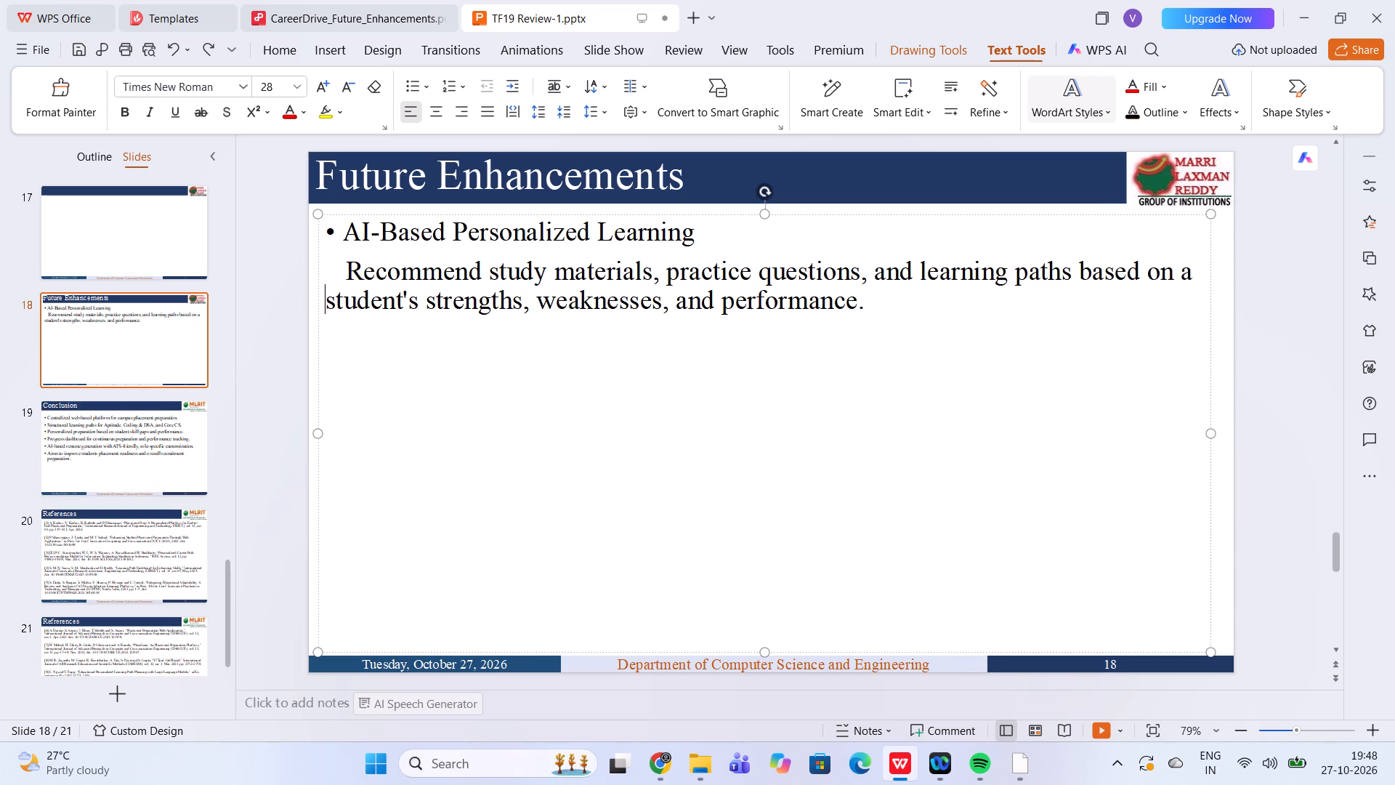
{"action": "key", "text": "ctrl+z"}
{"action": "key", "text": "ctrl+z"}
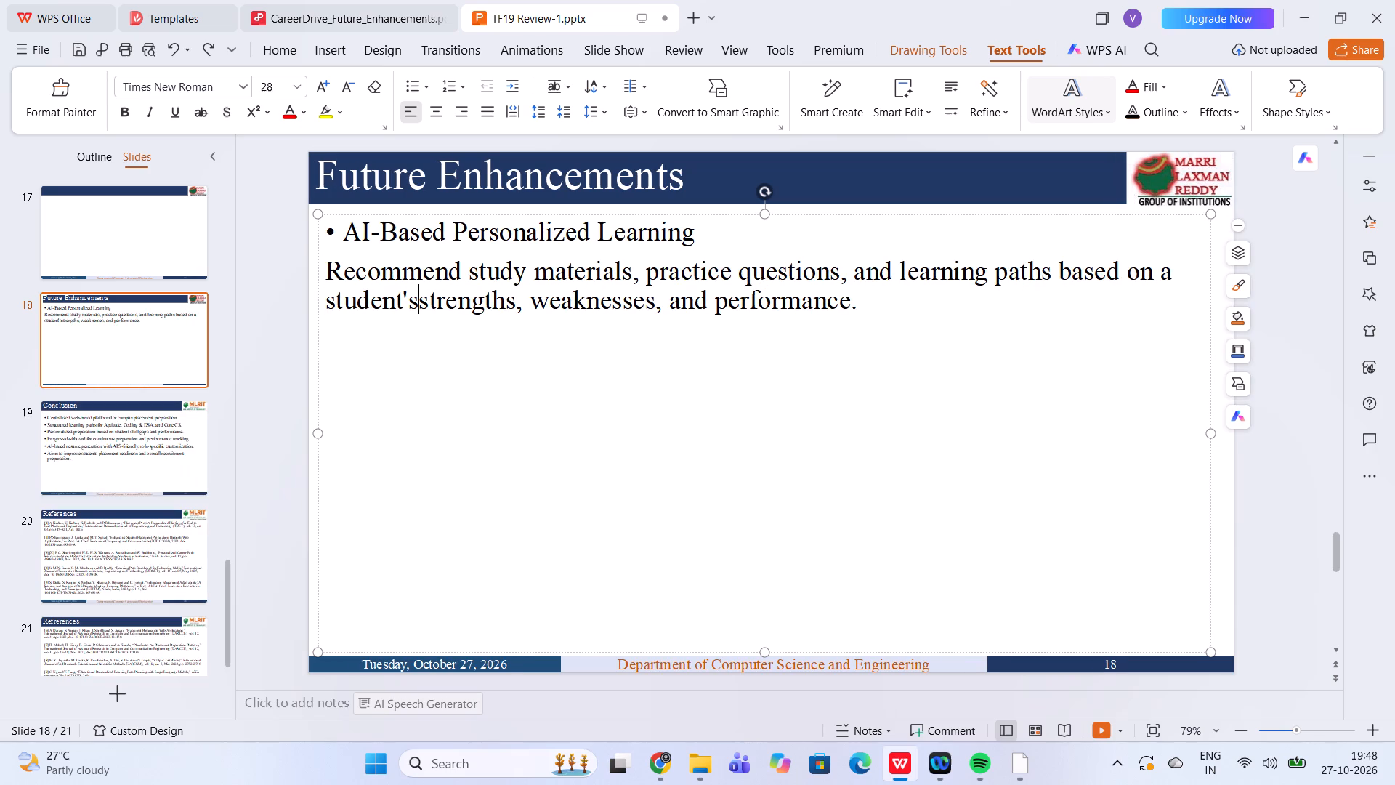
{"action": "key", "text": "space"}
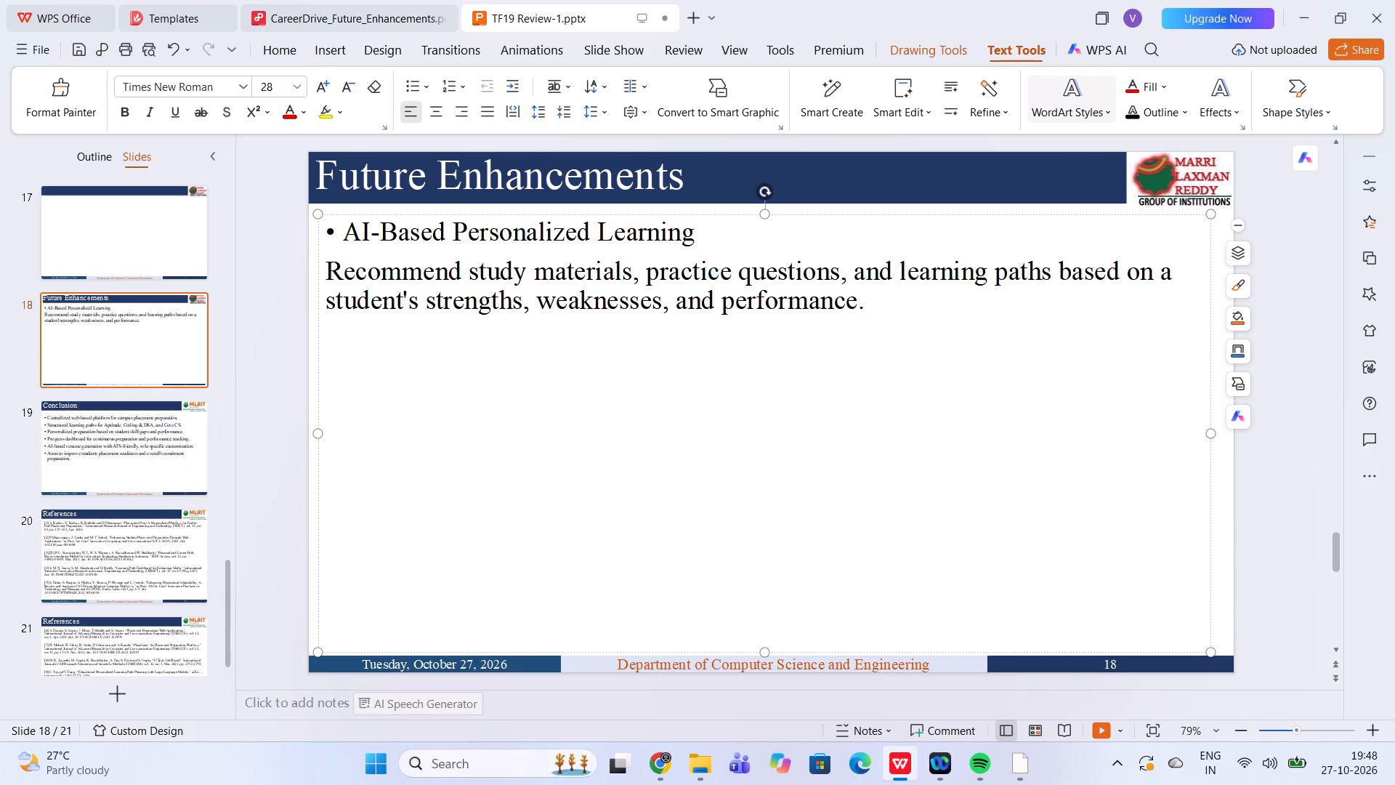
Set the font size of the "AI-Based Personalized Learning" heading and its description to 20.
{"action": "left_click_drag", "start_coordinate": [331, 271], "coordinate": [849, 296]}
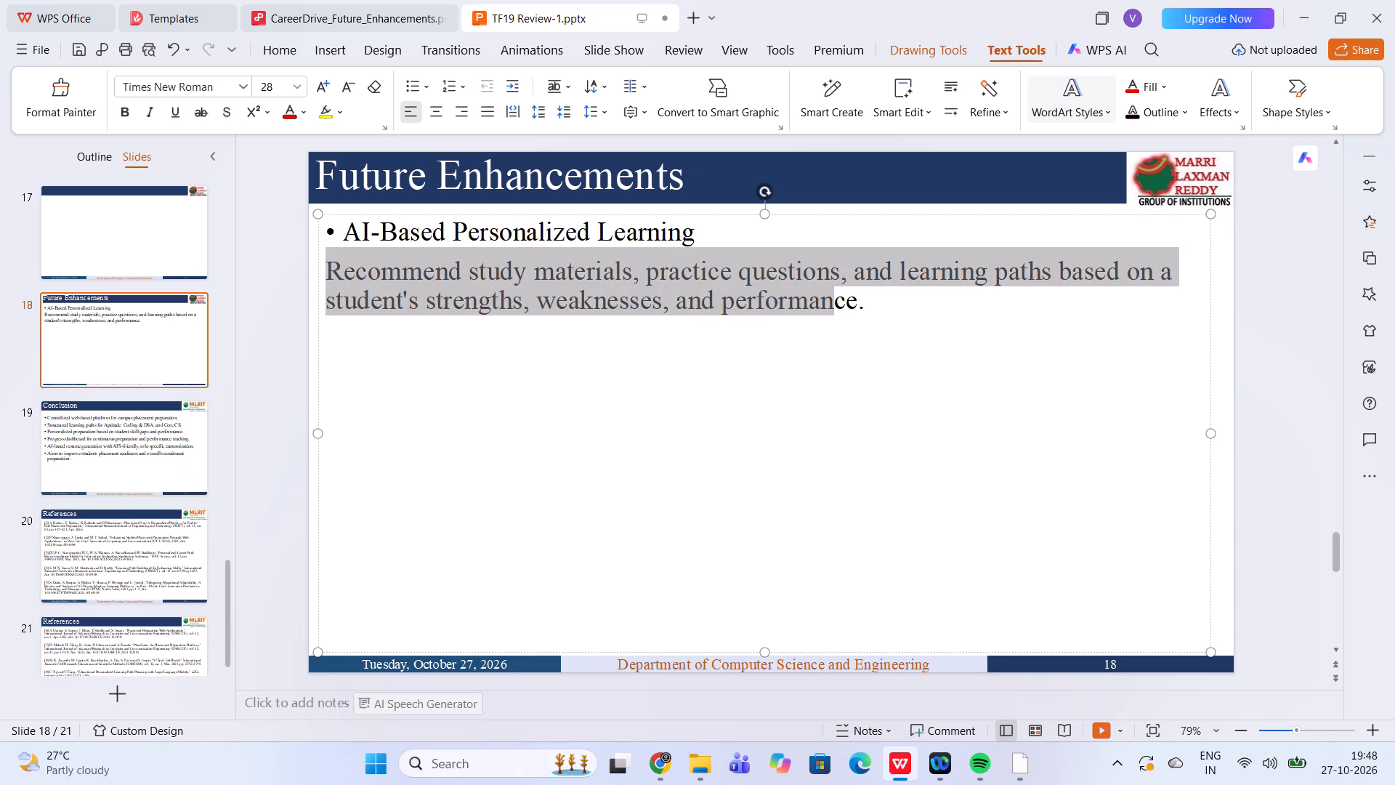
{"action": "left_click_drag", "start_coordinate": [849, 296], "coordinate": [879, 305]}
{"action": "left_click", "coordinate": [832, 325]}
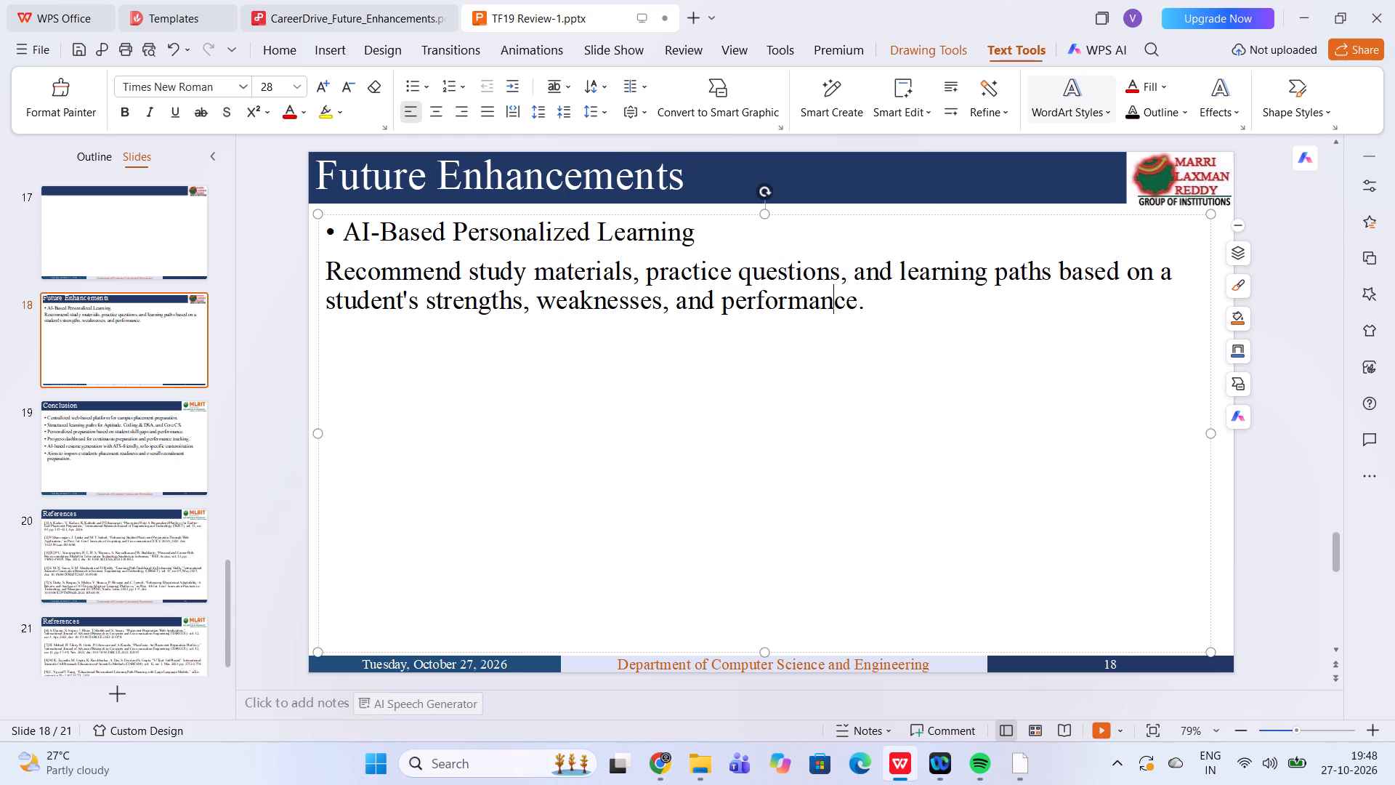
{"action": "left_click_drag", "start_coordinate": [867, 299], "coordinate": [373, 232]}
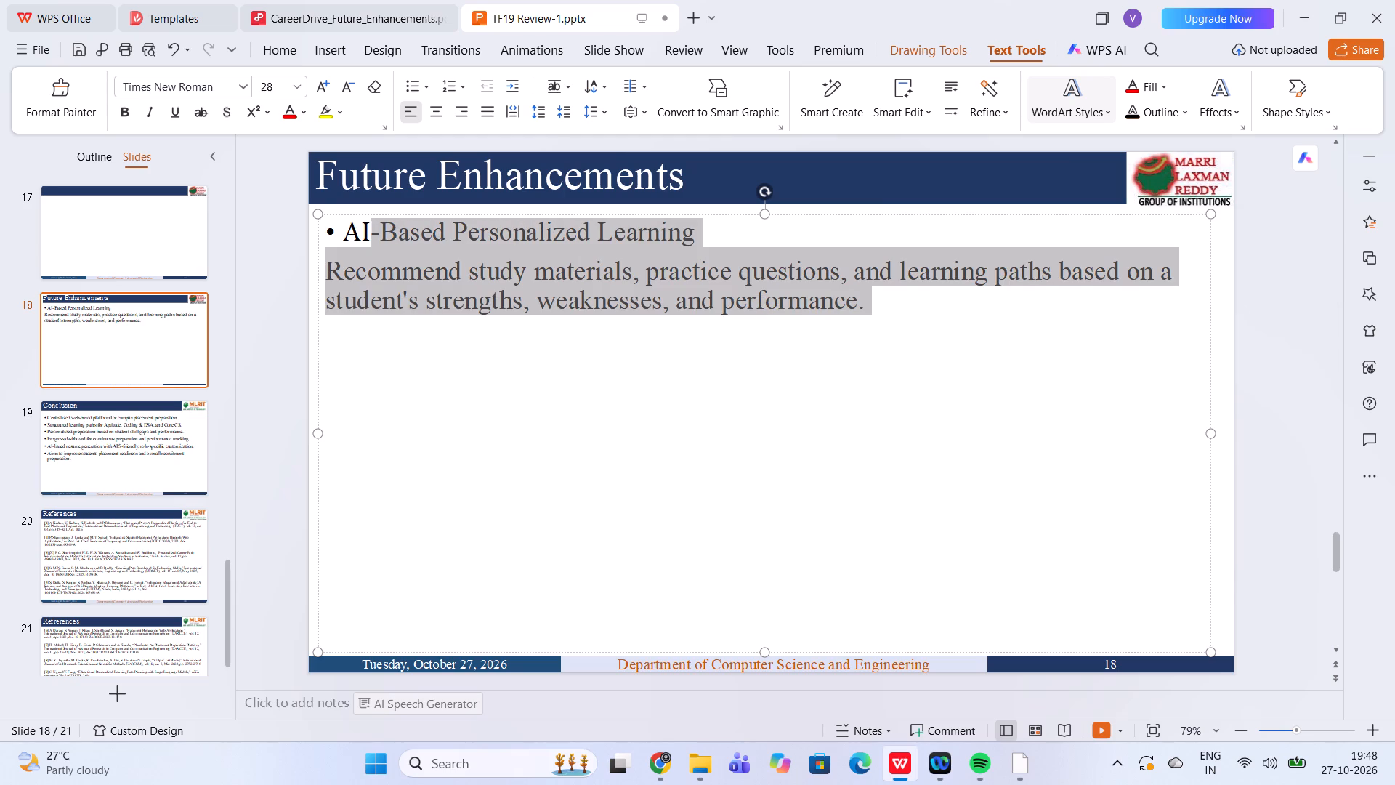
{"action": "left_click_drag", "start_coordinate": [373, 232], "coordinate": [343, 229]}
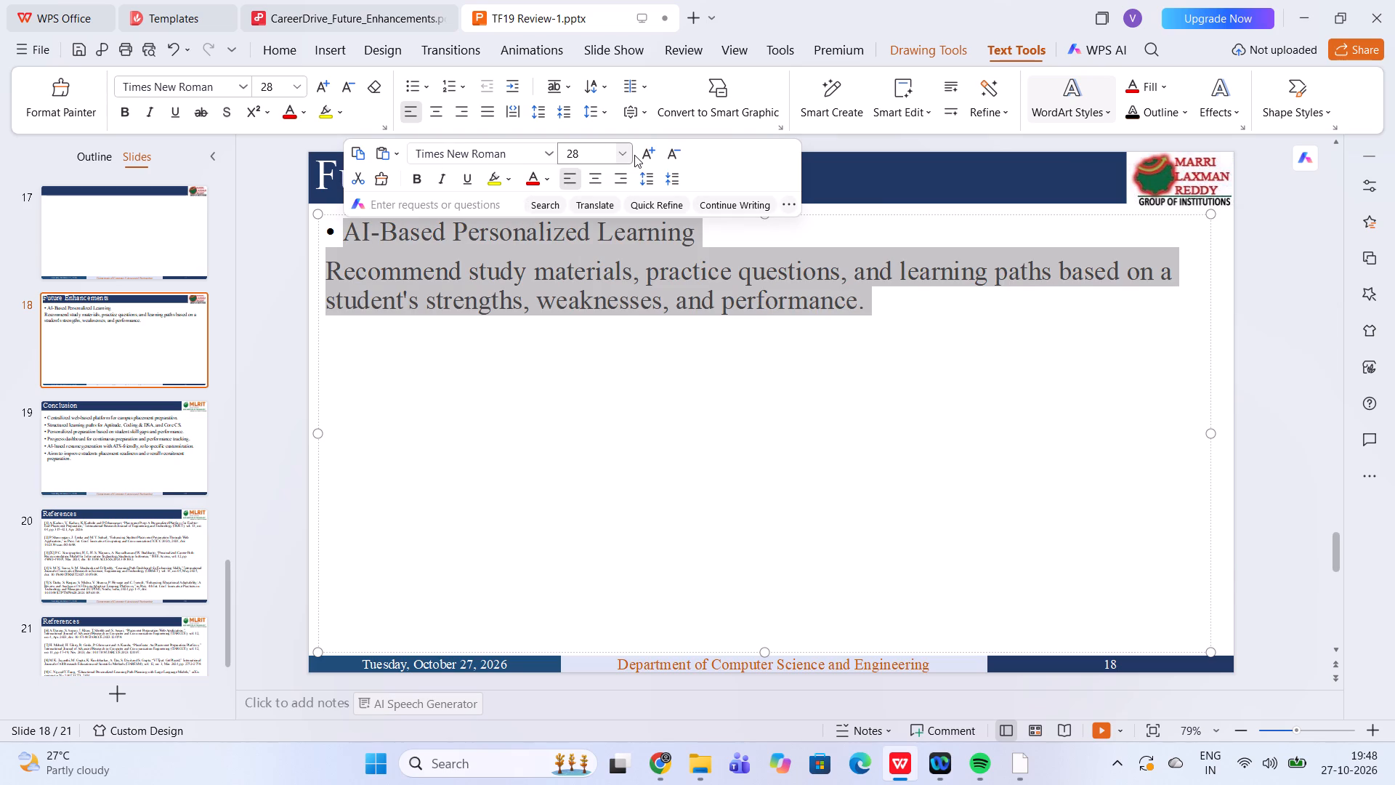
{"action": "left_click", "coordinate": [627, 157]}
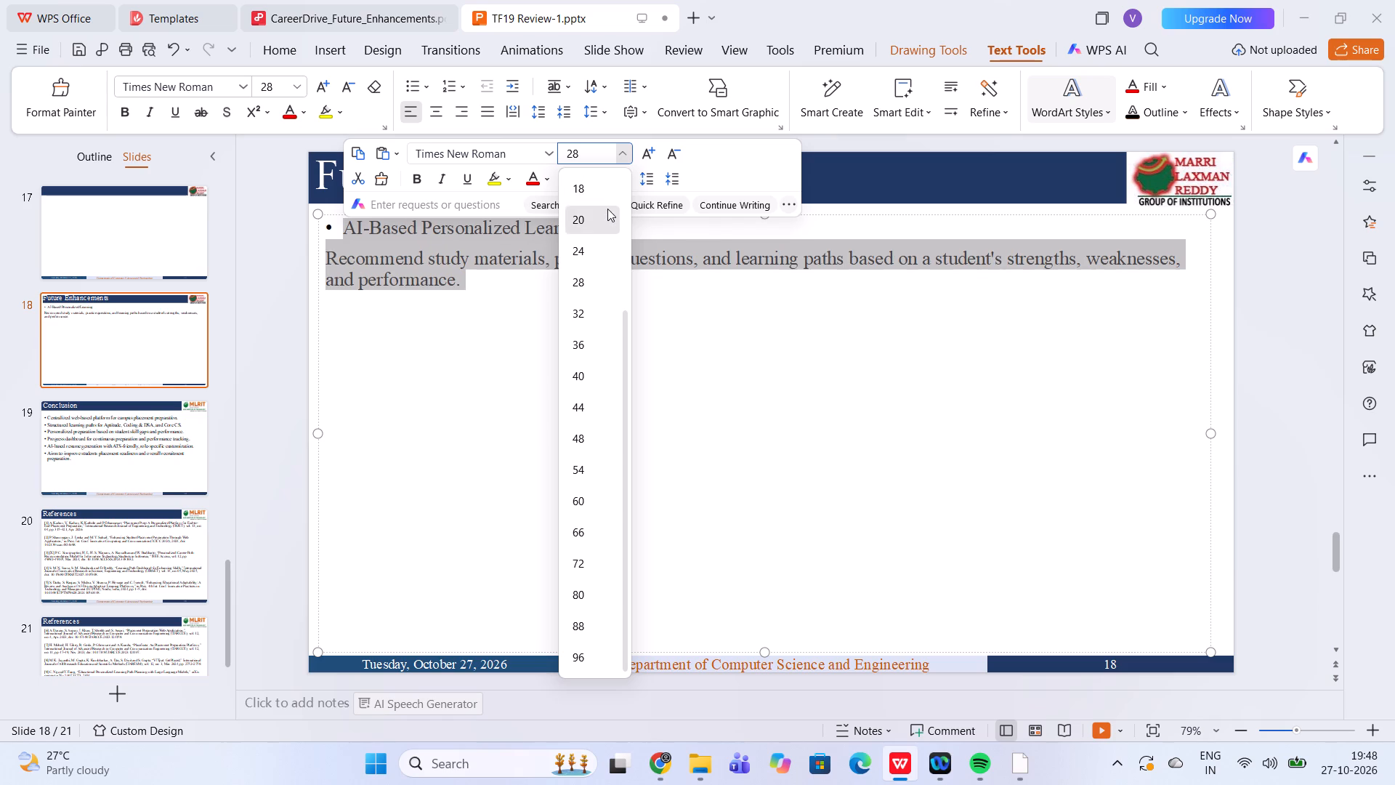
{"action": "left_click", "coordinate": [607, 209]}
{"action": "left_click", "coordinate": [595, 321]}
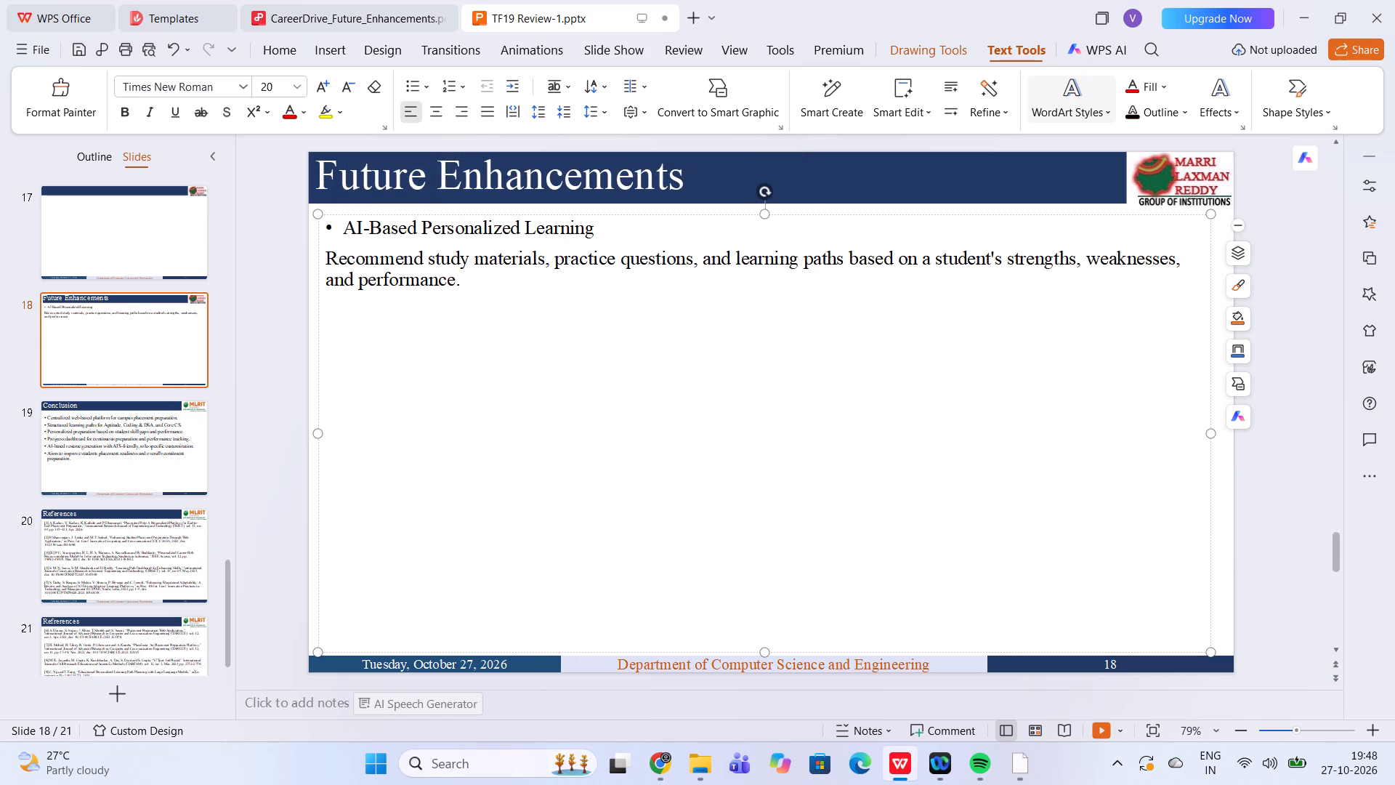
Indent the description's first line with one leading space before "Recommend".
{"action": "left_click", "coordinate": [328, 253]}
{"action": "key", "text": "space"}
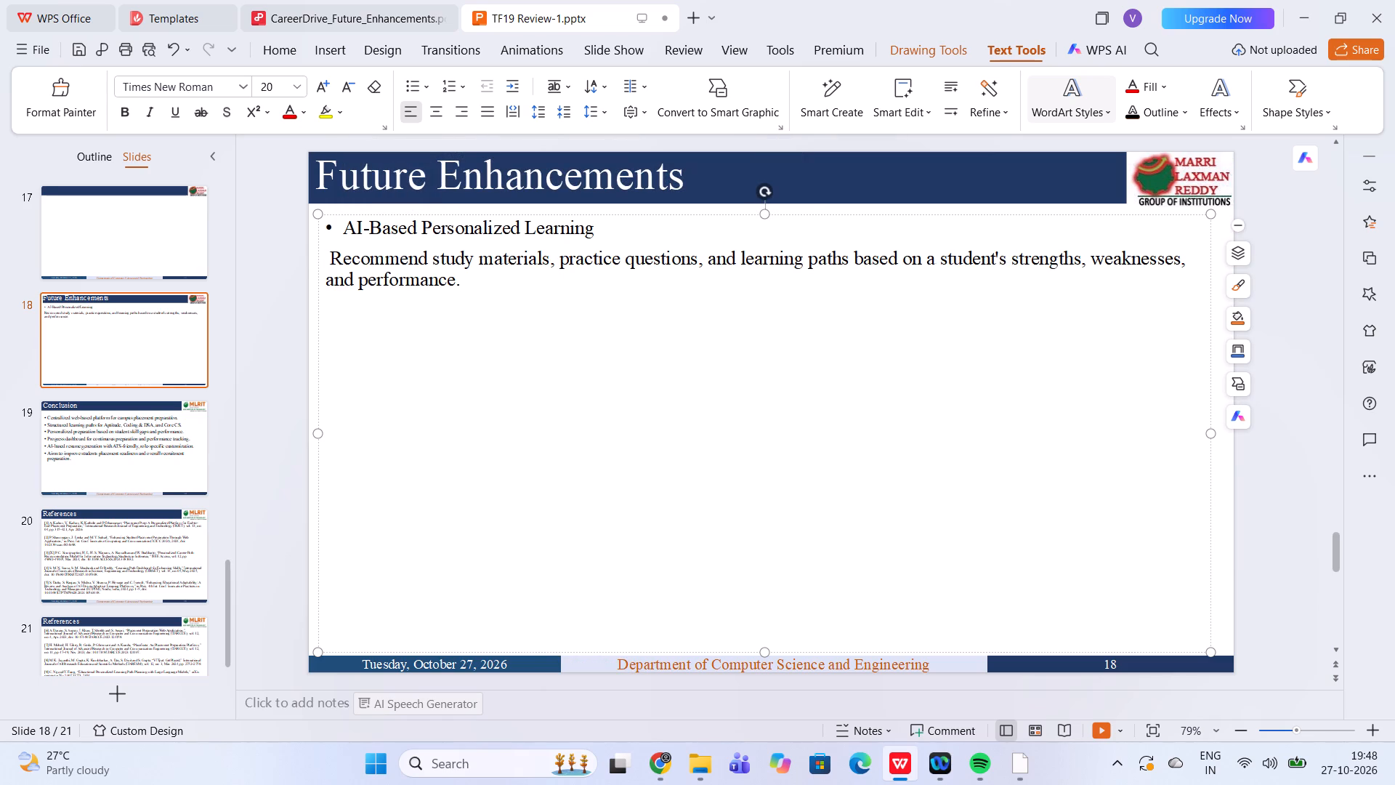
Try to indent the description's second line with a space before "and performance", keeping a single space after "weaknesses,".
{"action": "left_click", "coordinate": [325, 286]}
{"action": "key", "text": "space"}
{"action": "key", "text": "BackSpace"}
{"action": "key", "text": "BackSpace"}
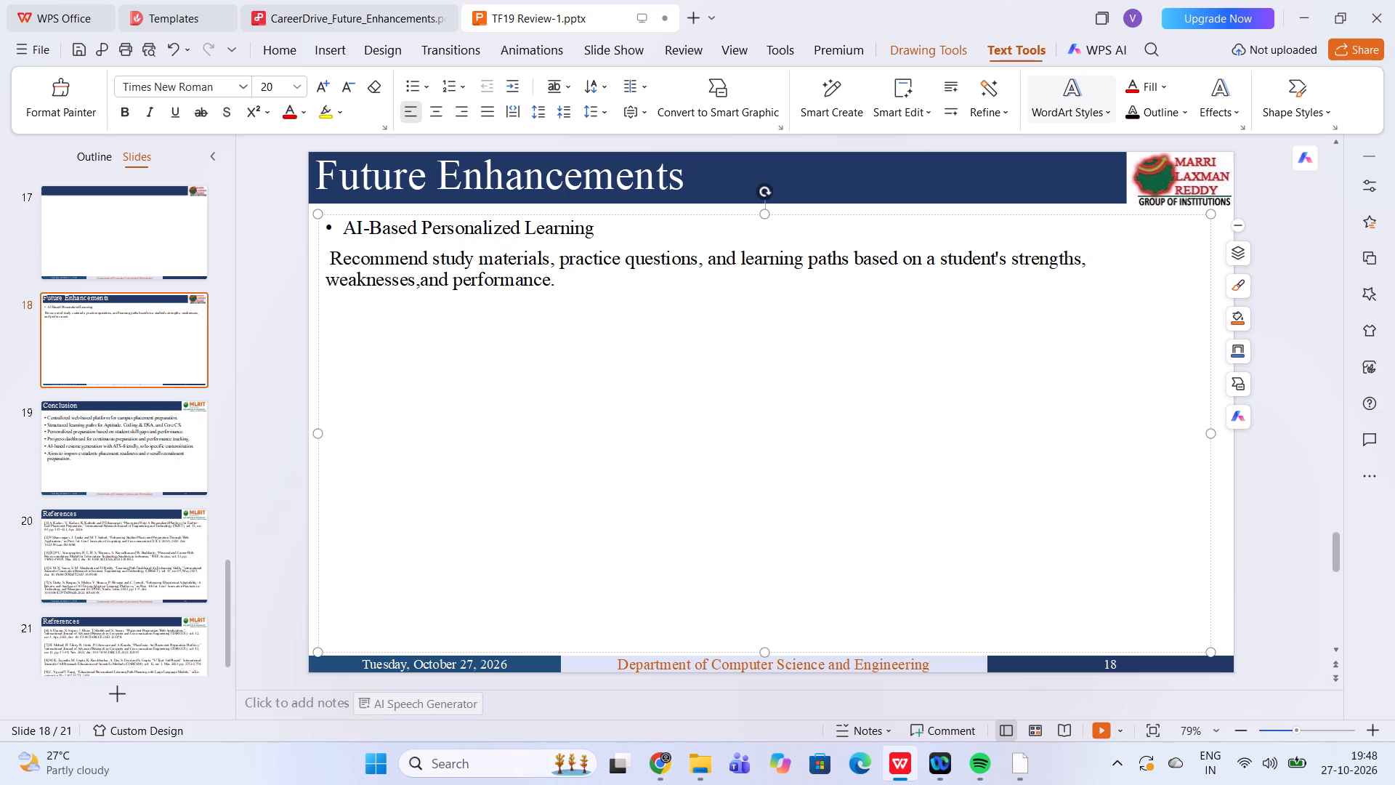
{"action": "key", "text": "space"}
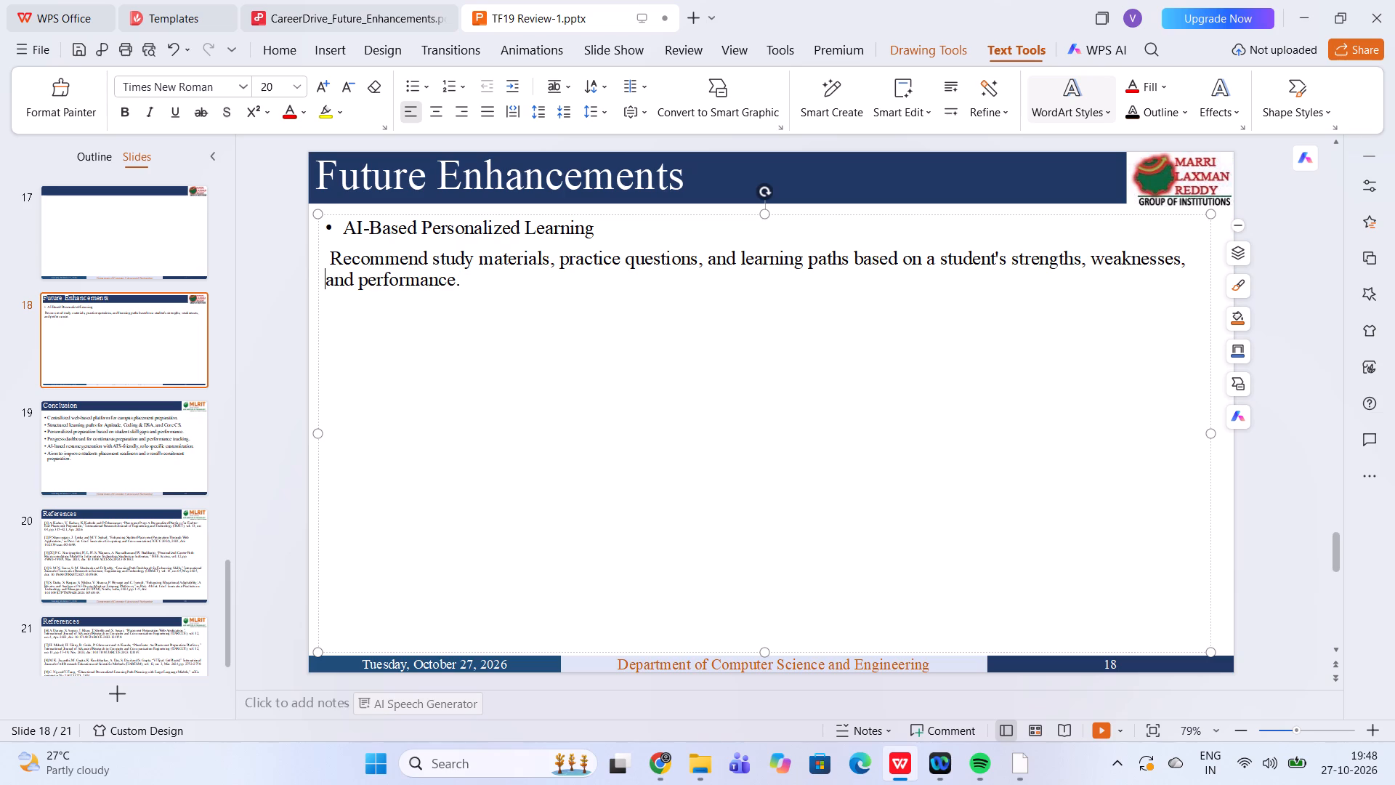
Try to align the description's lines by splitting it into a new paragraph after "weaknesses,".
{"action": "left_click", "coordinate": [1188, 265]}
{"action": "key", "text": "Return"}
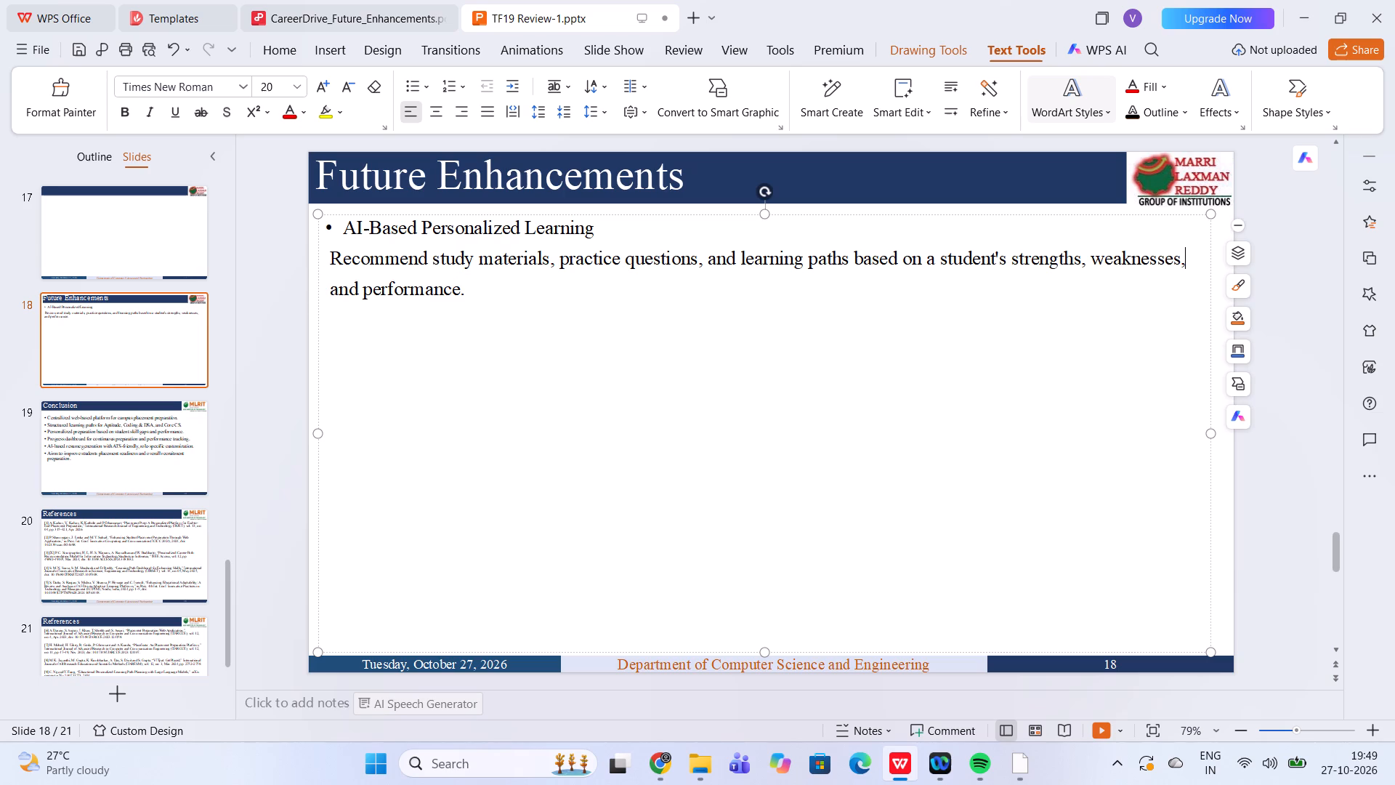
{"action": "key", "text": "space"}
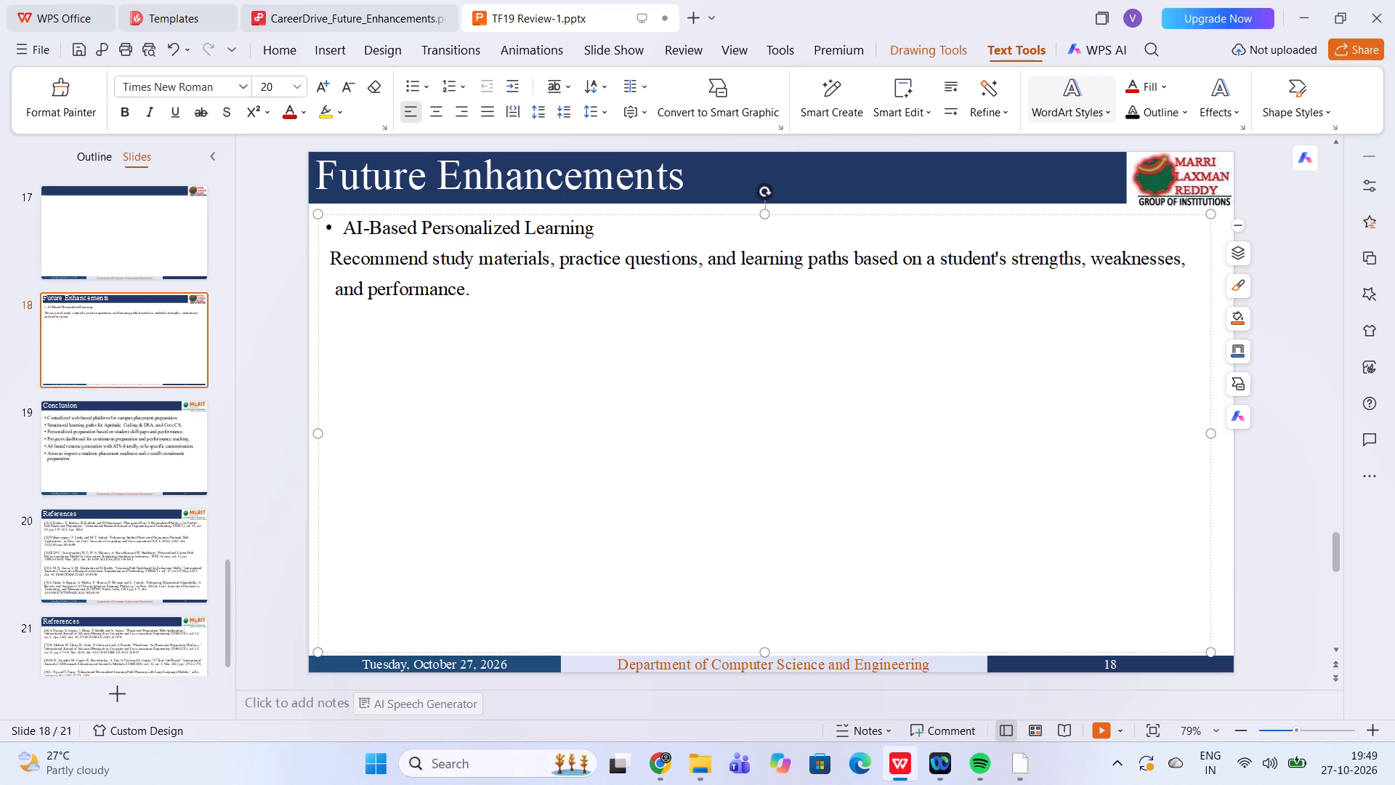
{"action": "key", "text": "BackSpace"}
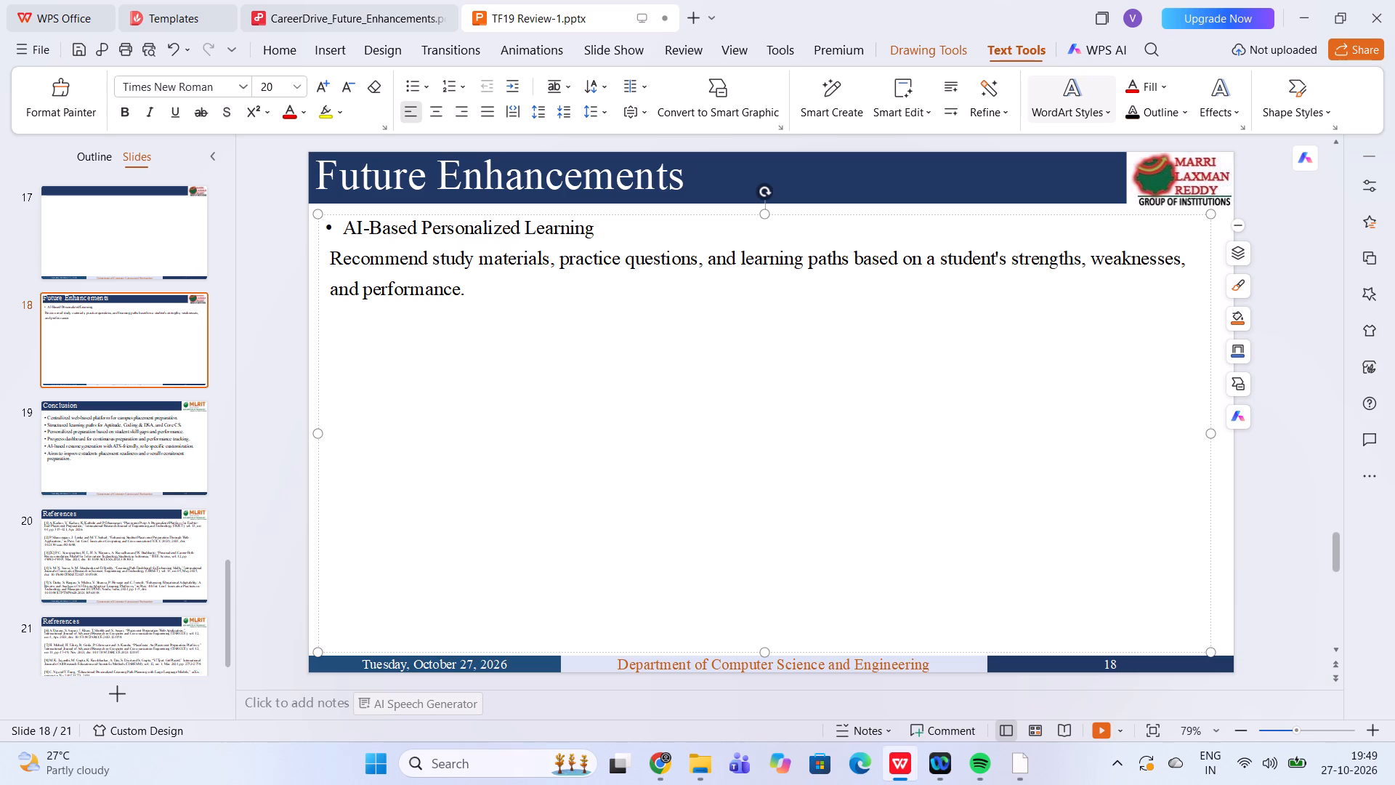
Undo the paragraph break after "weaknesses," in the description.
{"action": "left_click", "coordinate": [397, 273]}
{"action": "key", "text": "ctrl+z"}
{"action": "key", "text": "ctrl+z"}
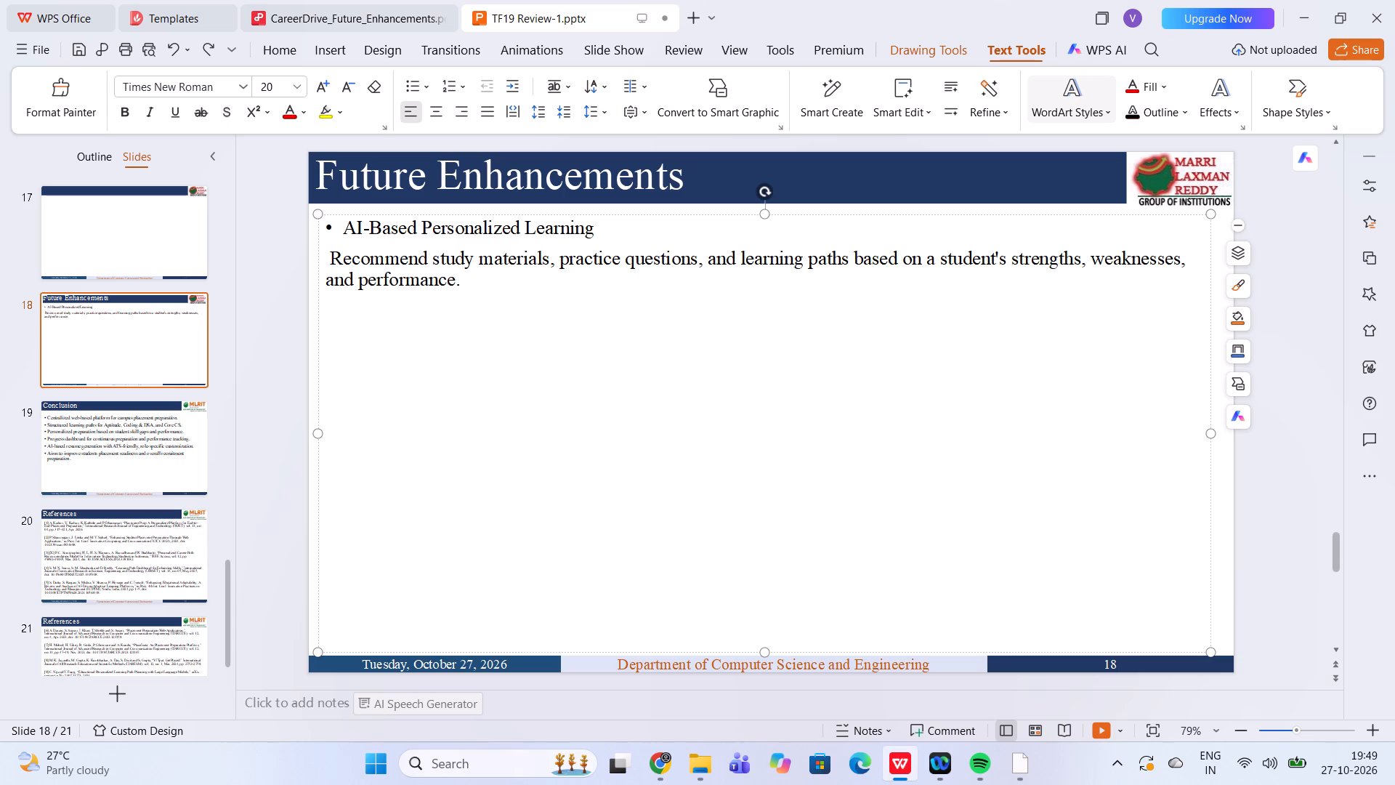
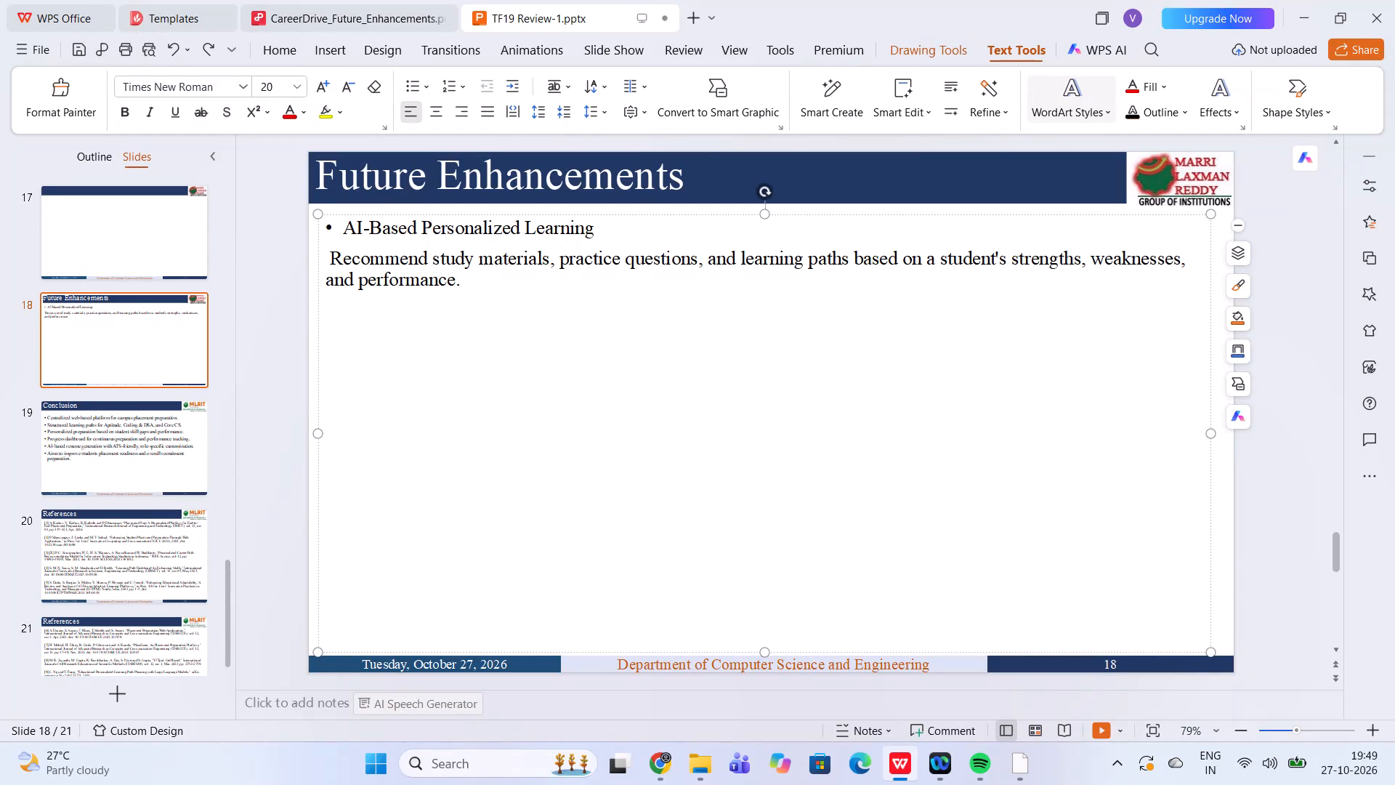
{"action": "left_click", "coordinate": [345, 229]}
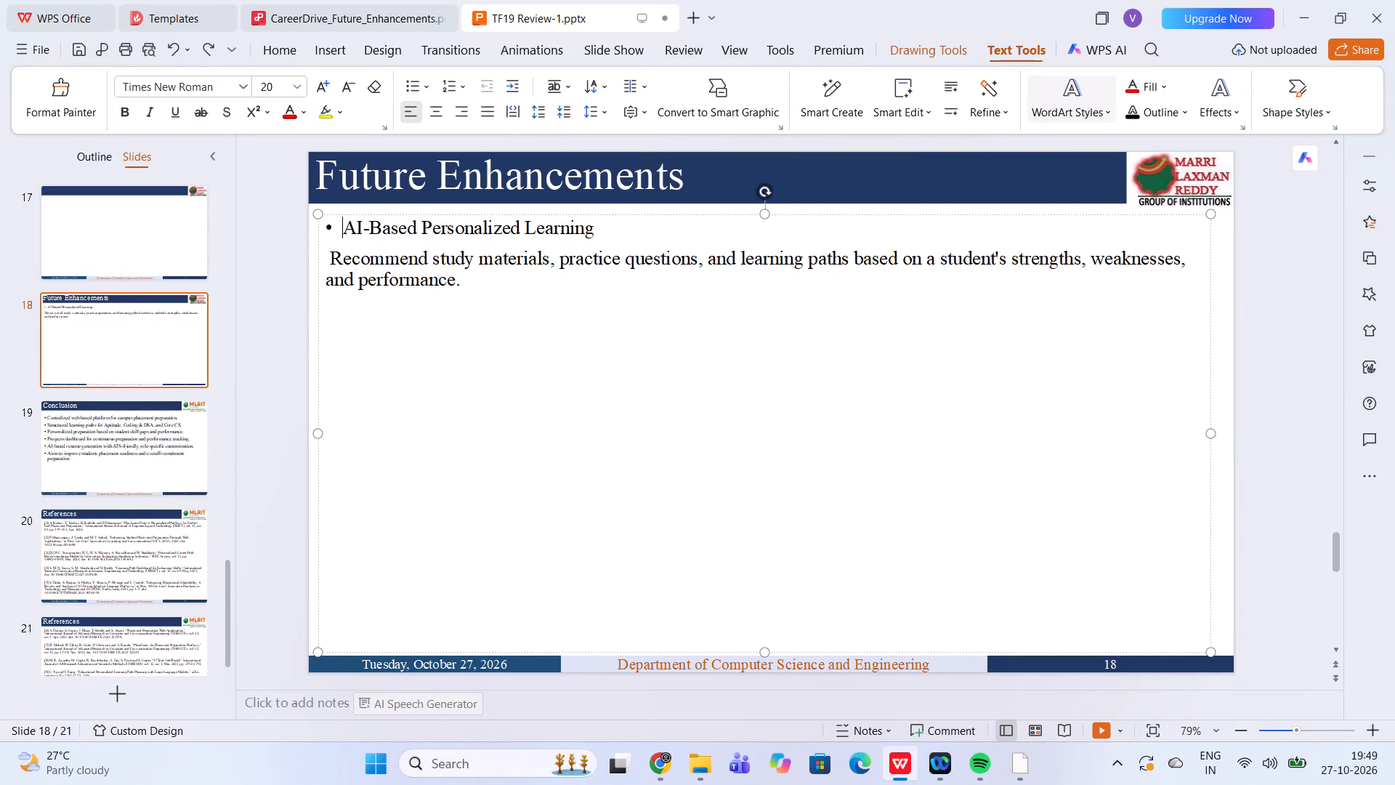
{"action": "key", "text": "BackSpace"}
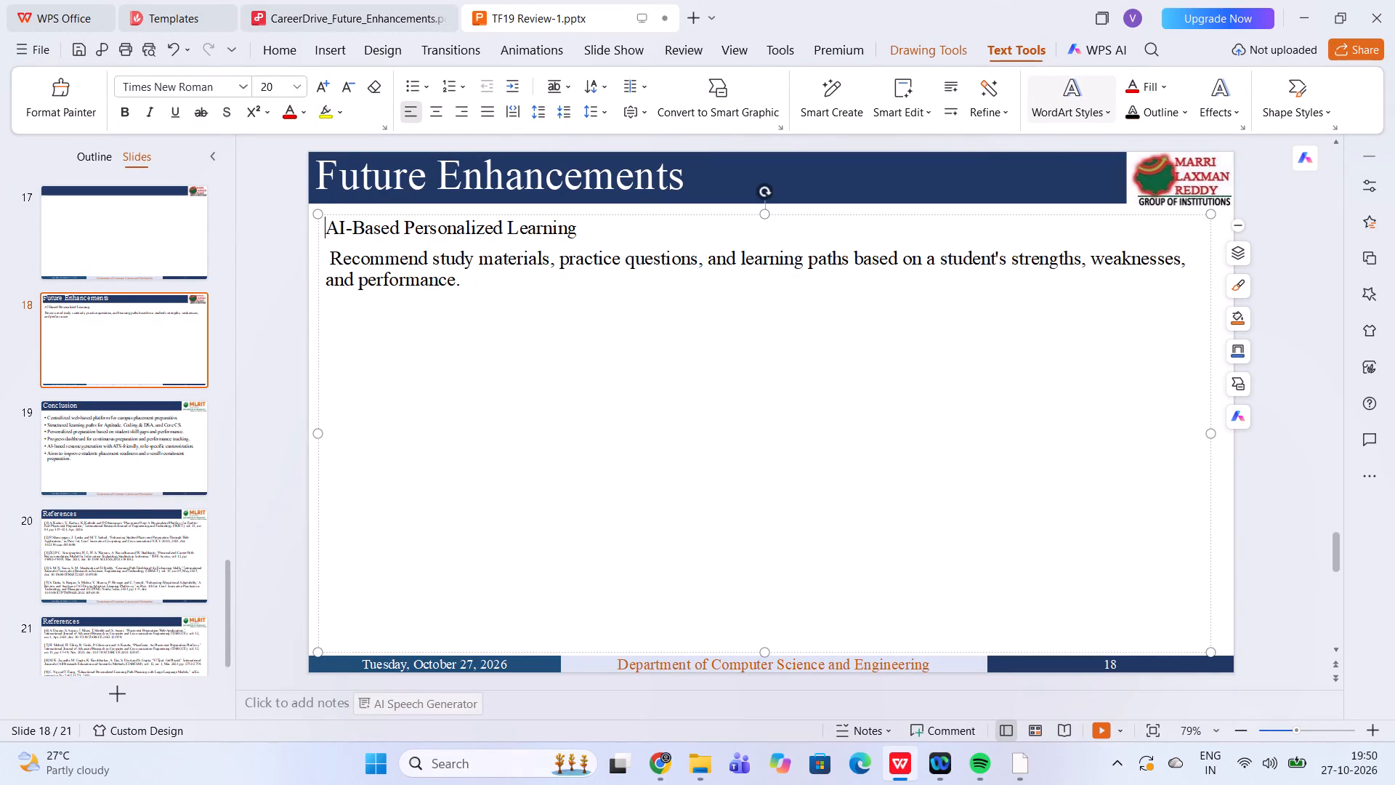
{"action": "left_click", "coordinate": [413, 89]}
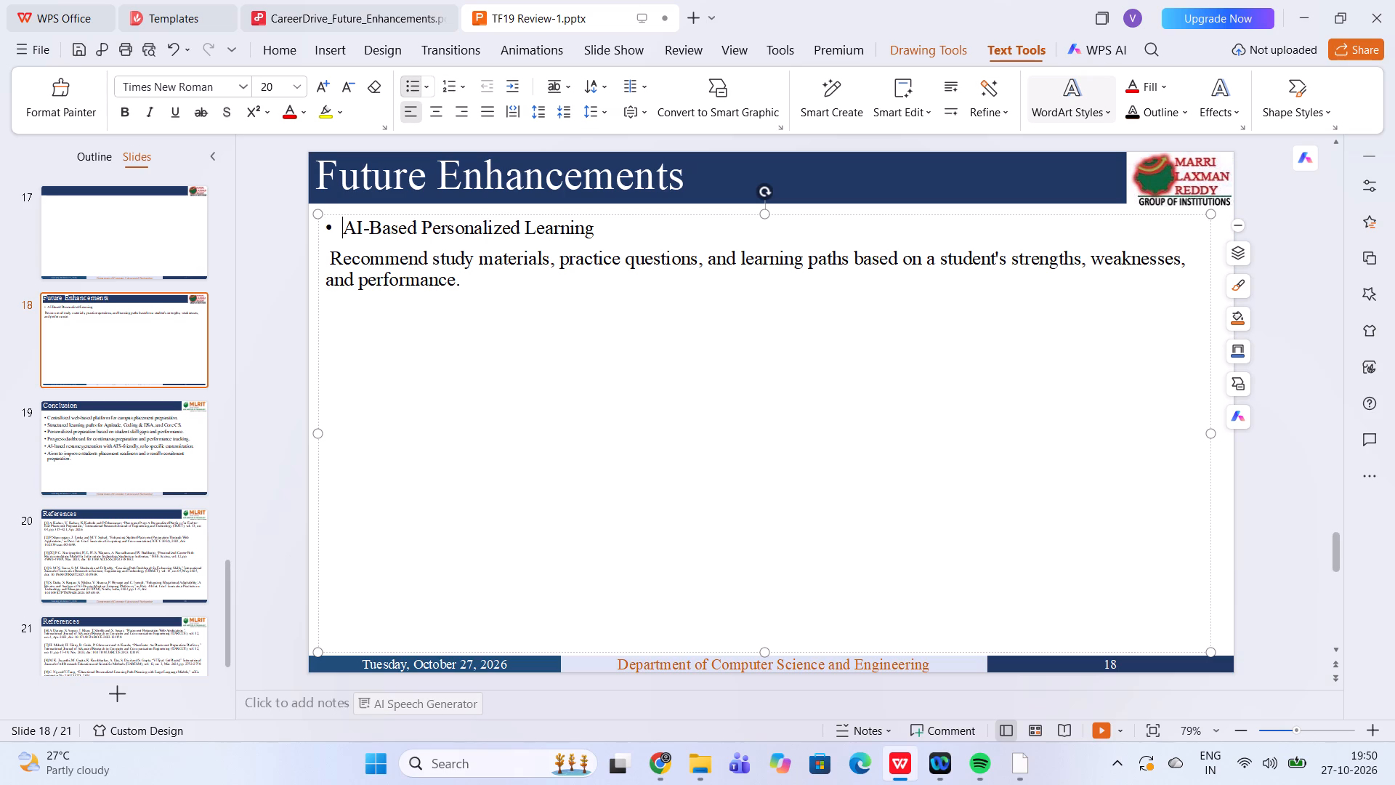
Merge the description into the "AI-Based Personalized Learning" bullet, adding a colon after the heading.
{"action": "left_click", "coordinate": [328, 256]}
{"action": "key", "text": "BackSpace"}
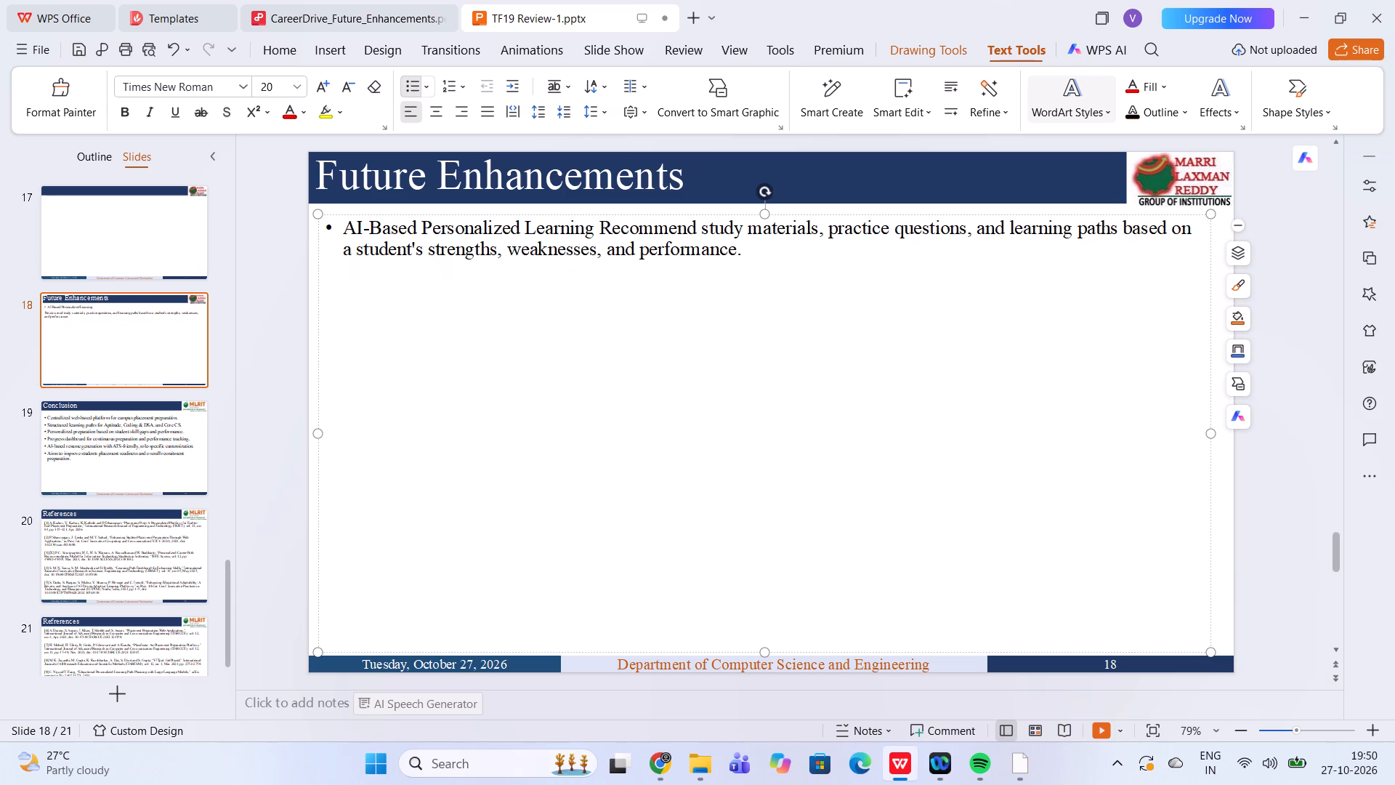
{"action": "key", "text": "shift+colon"}
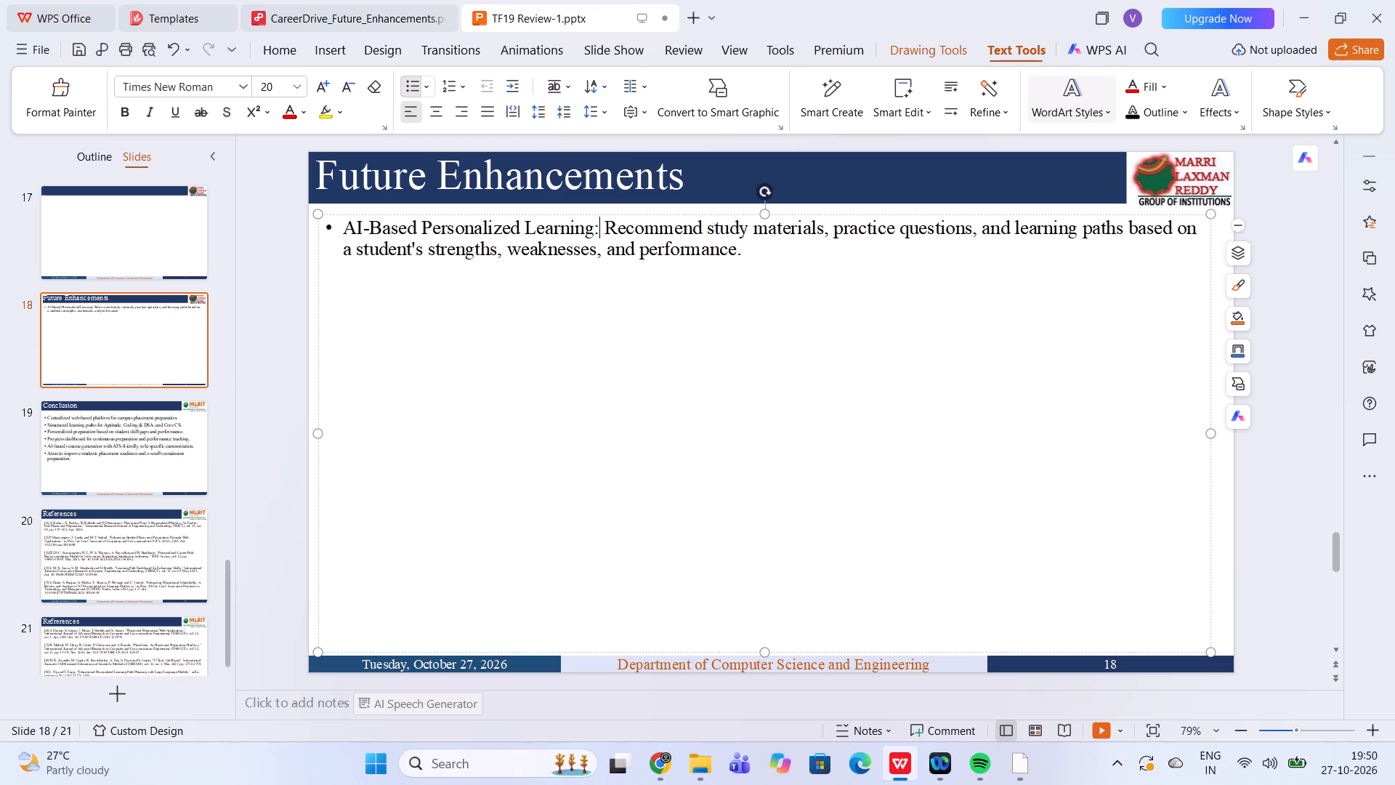
Set the font size of the whole AI-Based Personalized Learning bullet to 24.
{"action": "left_click_drag", "start_coordinate": [342, 230], "coordinate": [801, 298]}
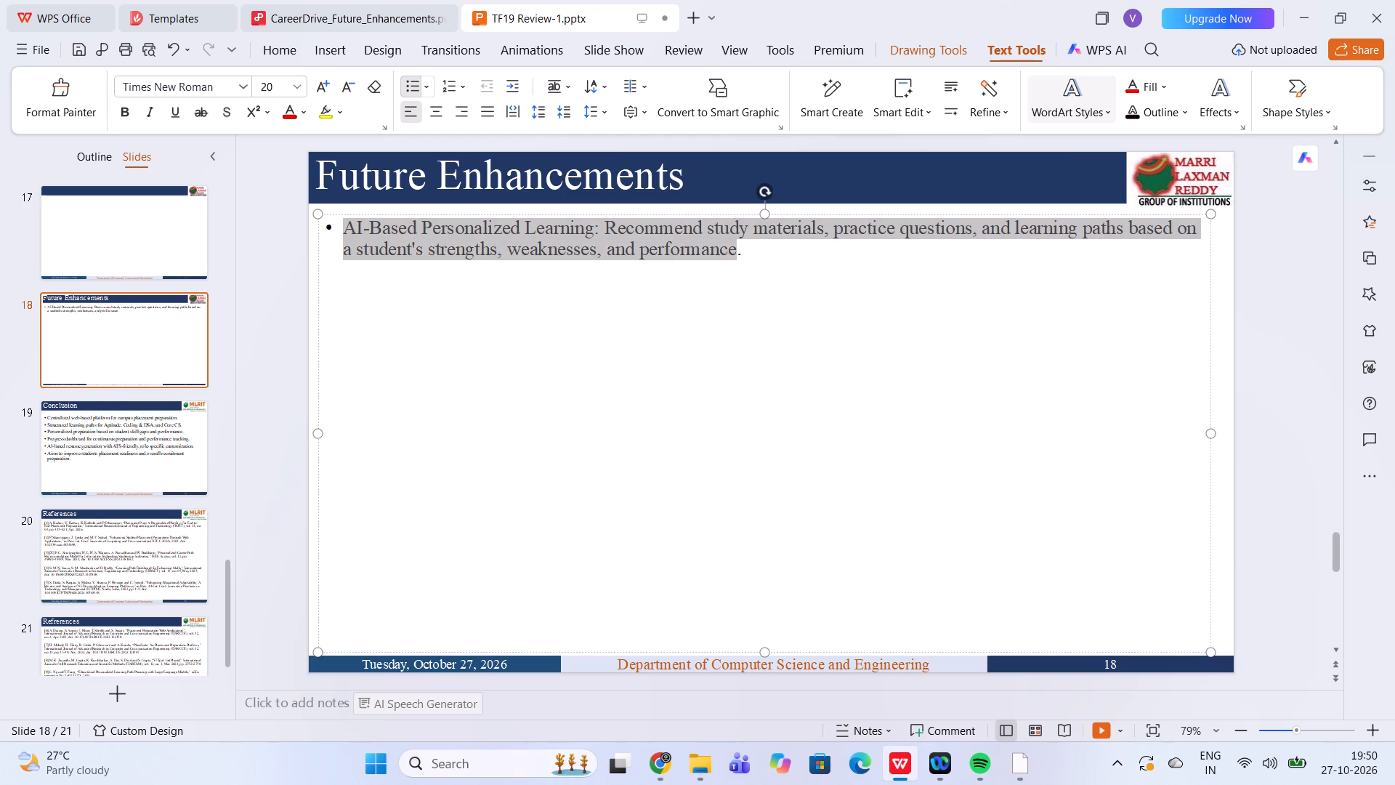
{"action": "left_click_drag", "start_coordinate": [801, 298], "coordinate": [828, 297]}
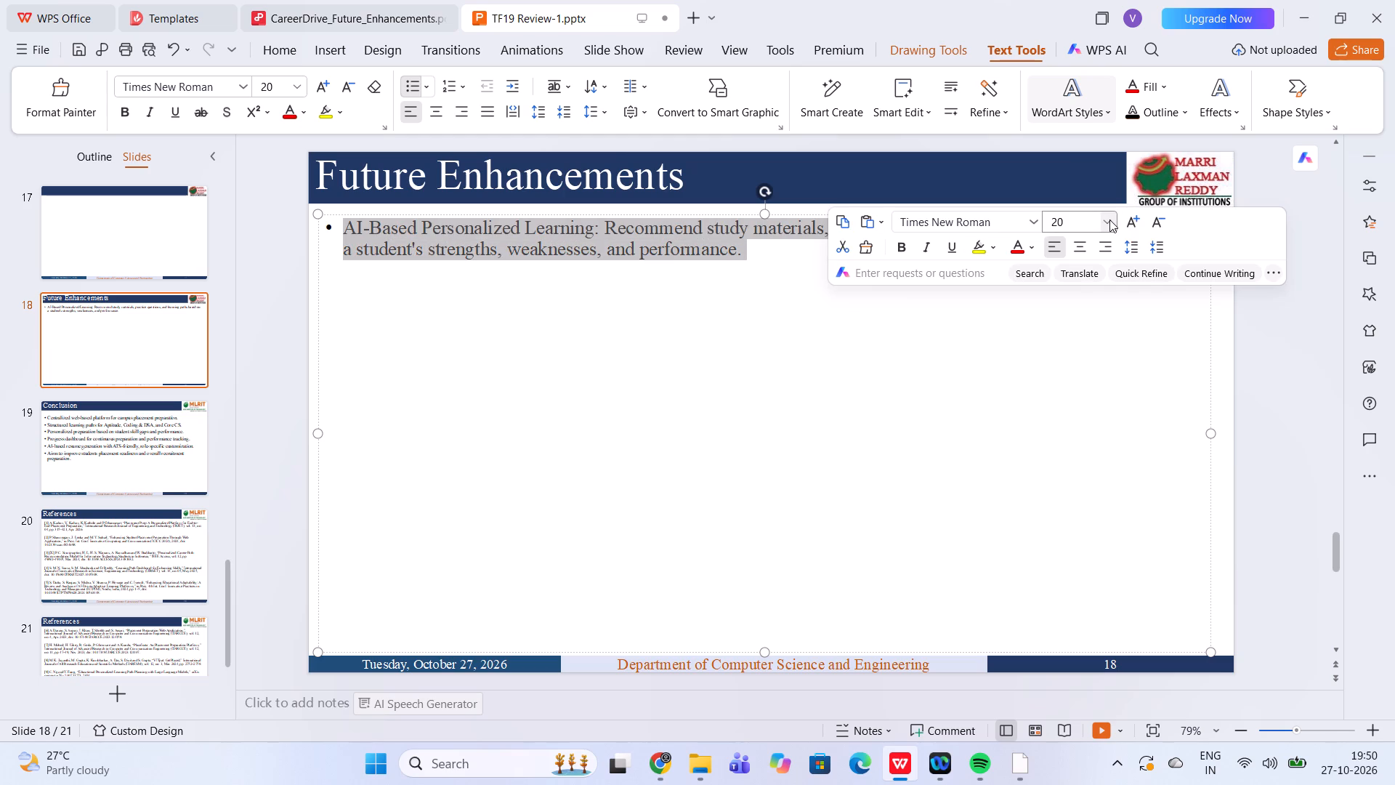
{"action": "left_click", "coordinate": [1109, 220]}
{"action": "left_click", "coordinate": [1076, 313]}
{"action": "left_click", "coordinate": [825, 299]}
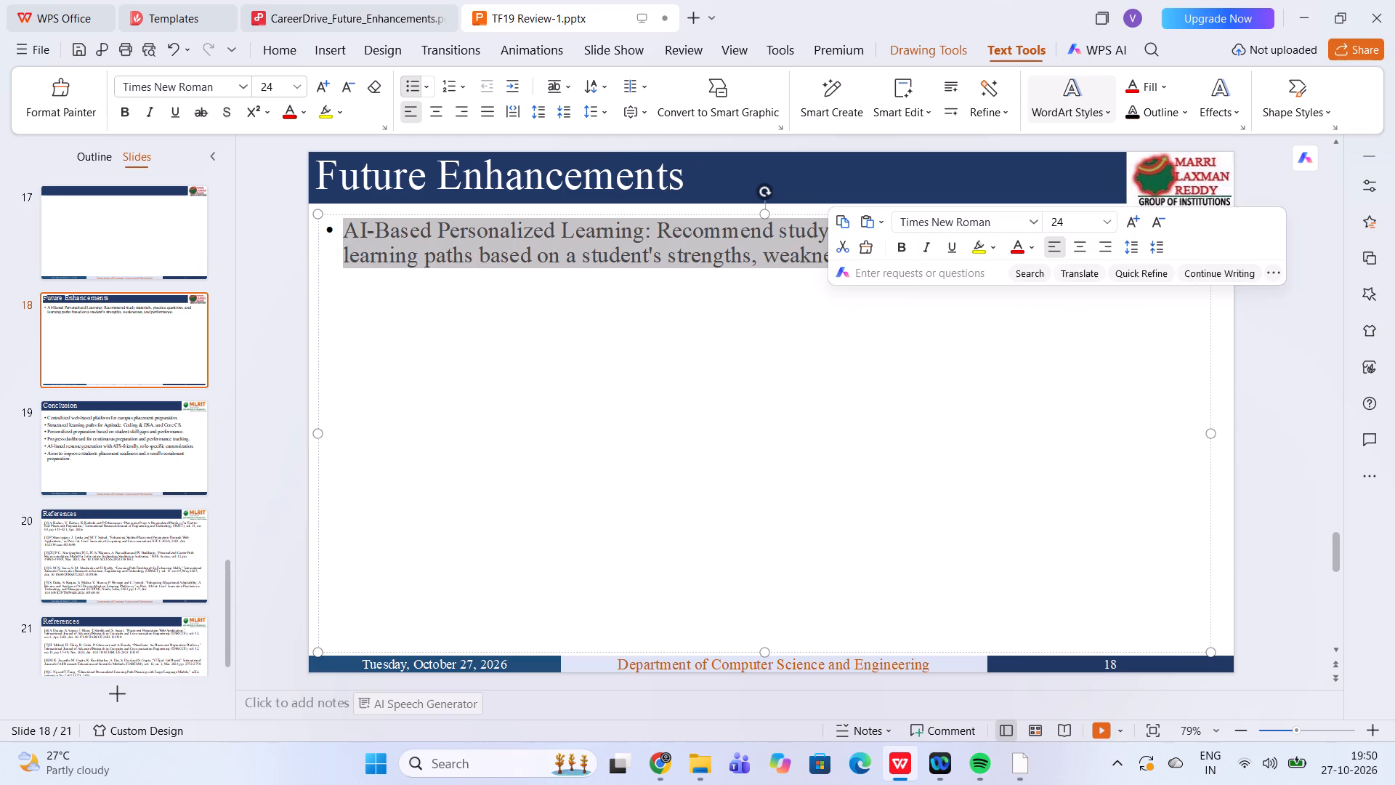
Make the heading "AI-Based Personalized Learning:" bold, leaving its description in regular weight.
{"action": "left_click_drag", "start_coordinate": [341, 230], "coordinate": [553, 239]}
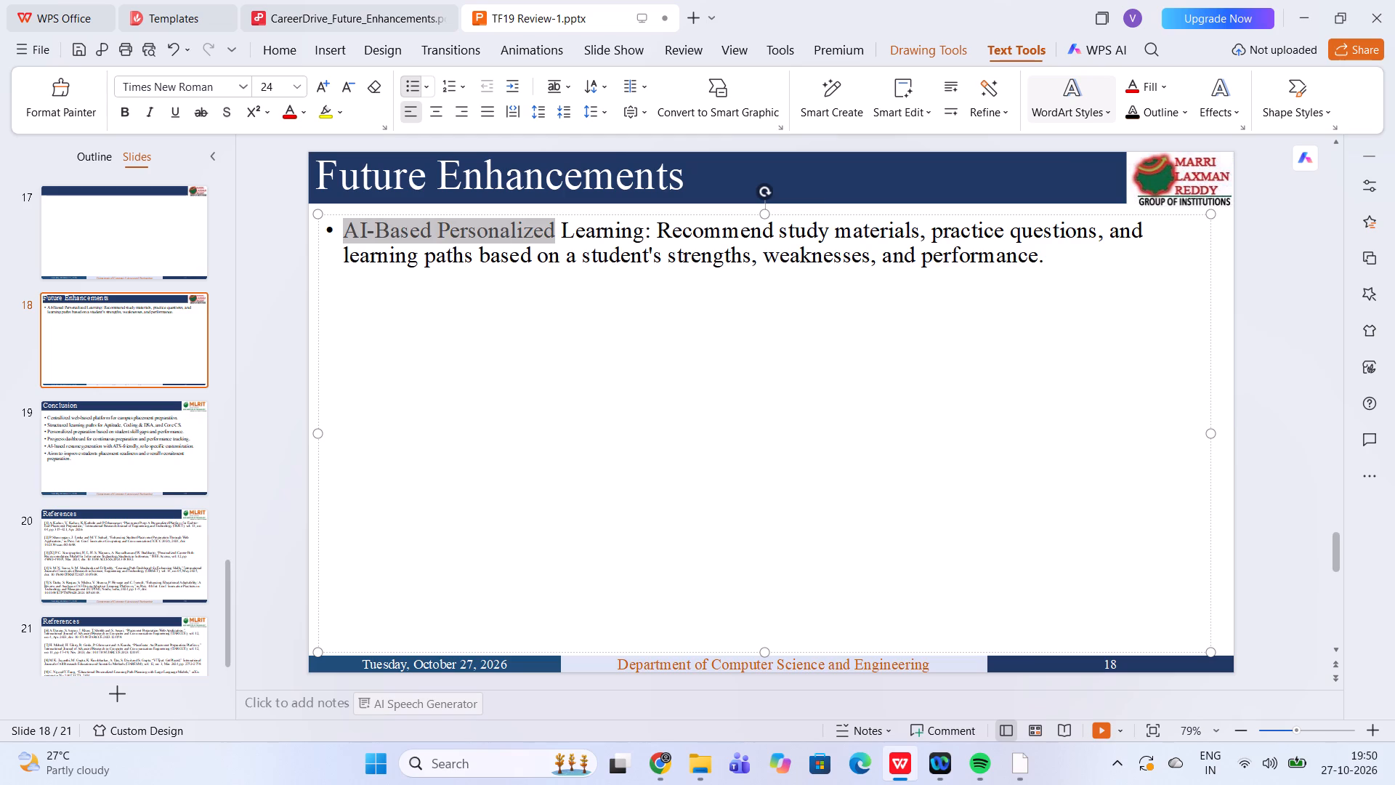
{"action": "left_click_drag", "start_coordinate": [553, 239], "coordinate": [651, 236]}
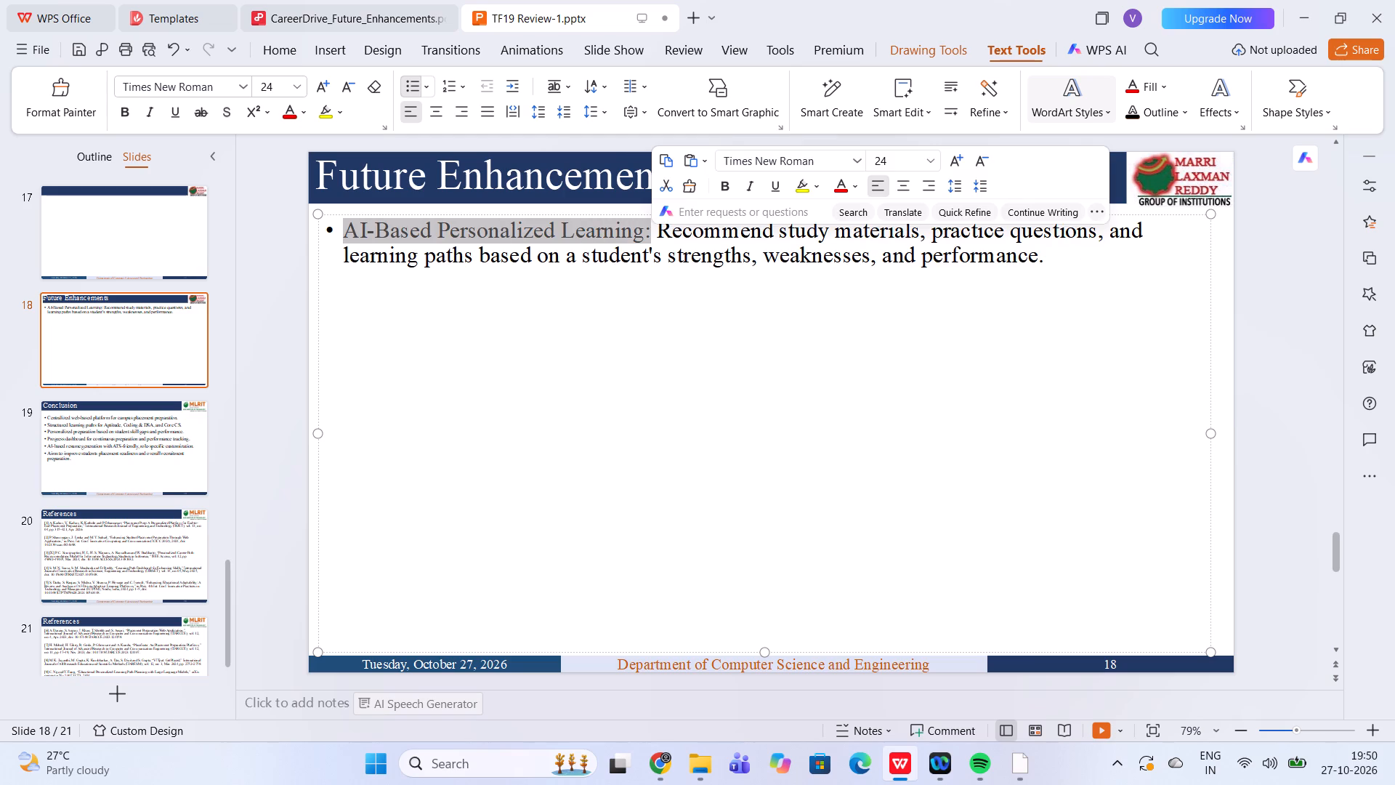
{"action": "left_click", "coordinate": [716, 188]}
{"action": "left_click", "coordinate": [690, 257]}
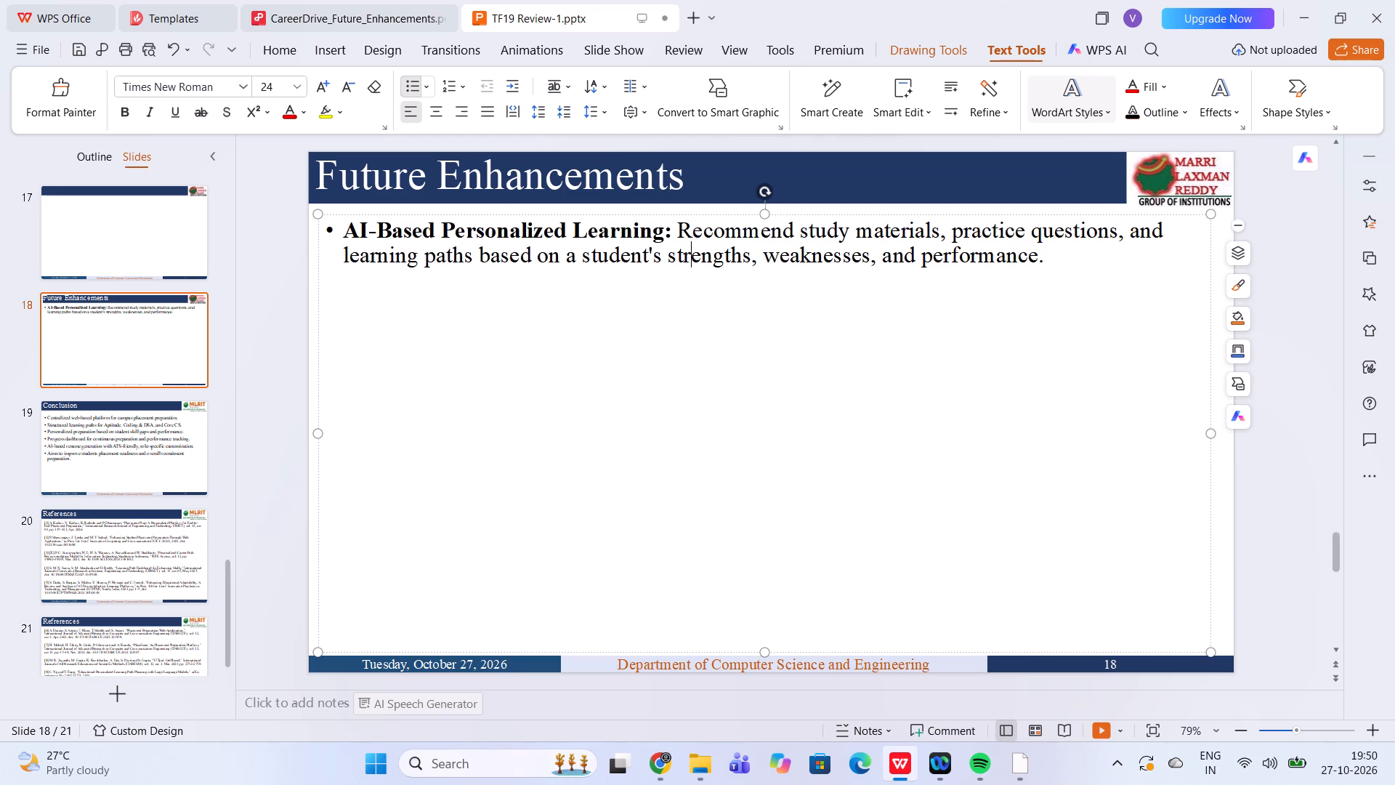
Add an empty bullet below the AI-Based Personalized Learning point.
{"action": "left_click", "coordinate": [1091, 258]}
{"action": "key", "text": "Return"}
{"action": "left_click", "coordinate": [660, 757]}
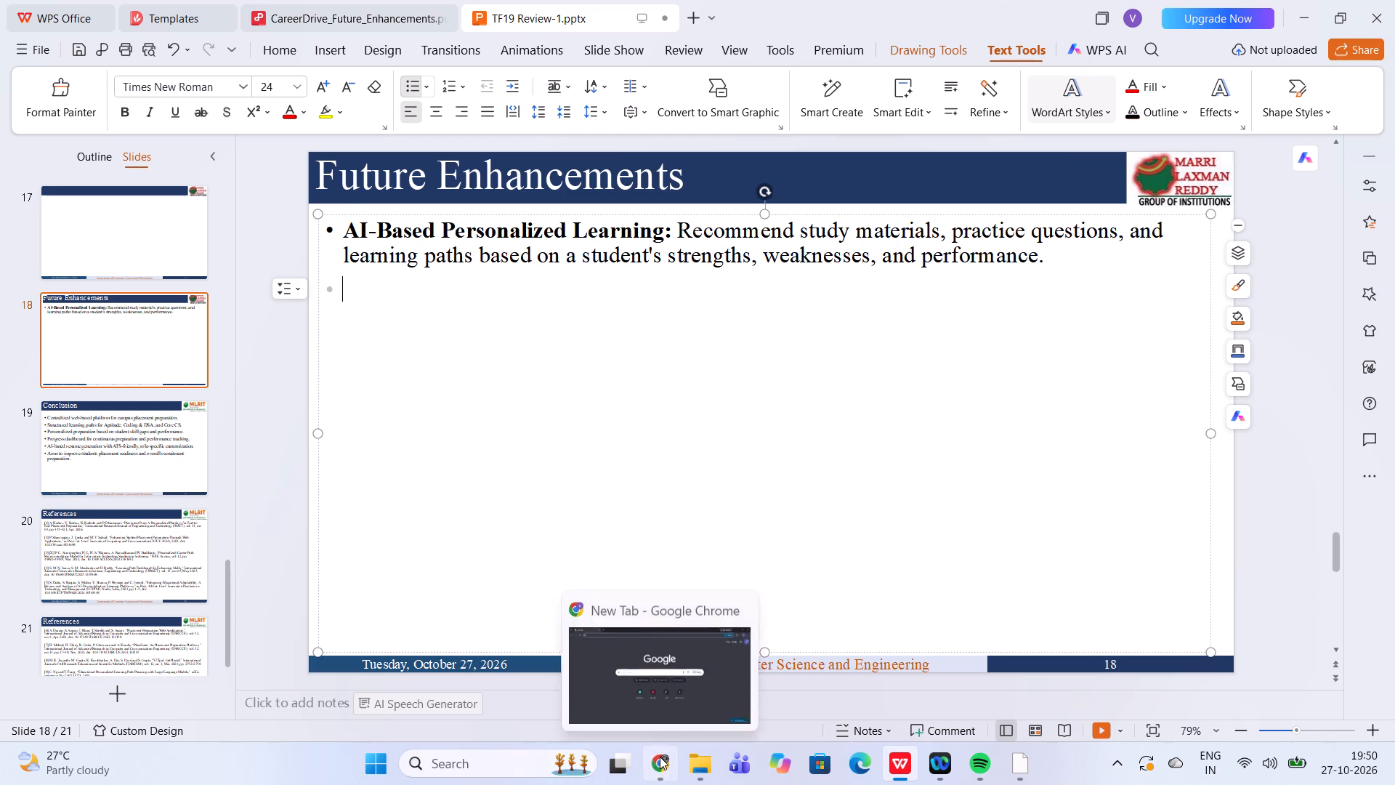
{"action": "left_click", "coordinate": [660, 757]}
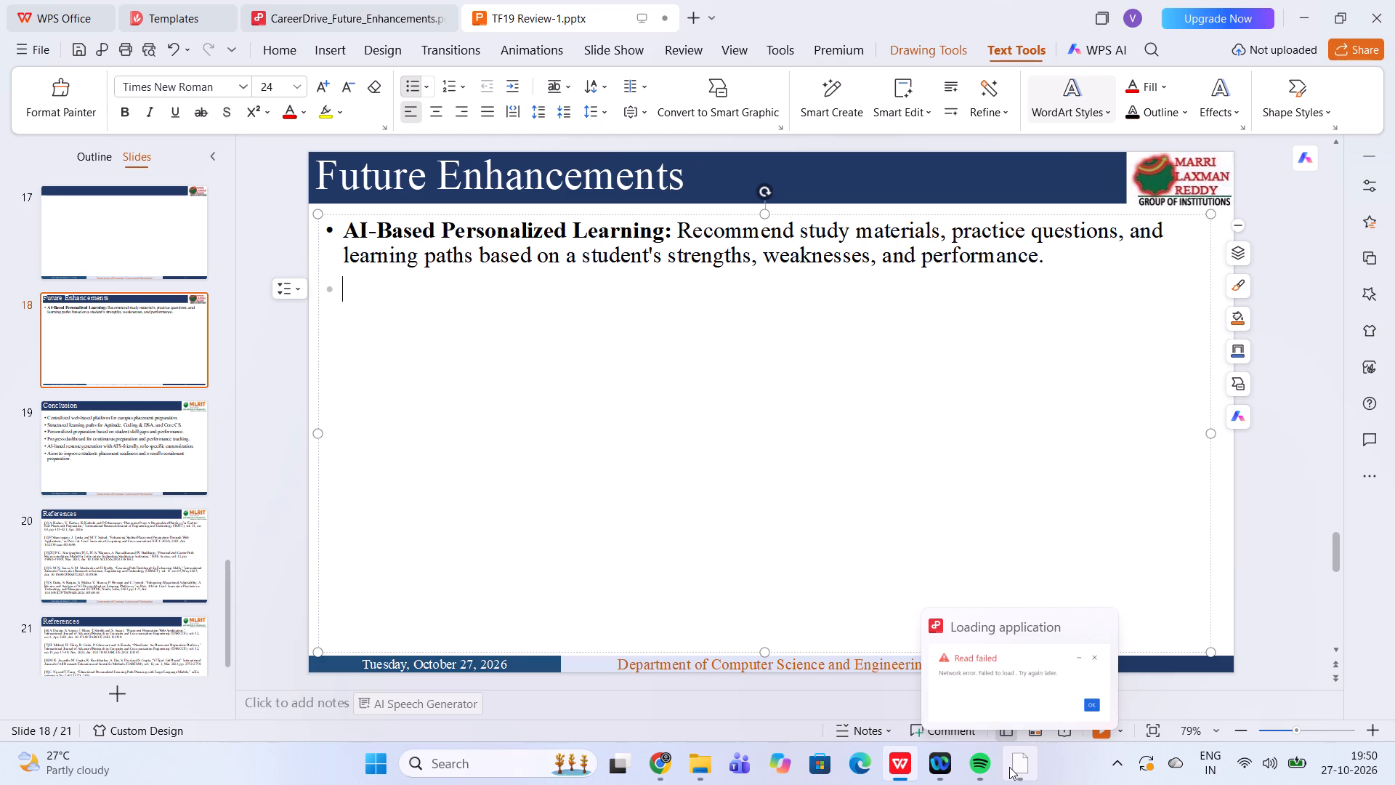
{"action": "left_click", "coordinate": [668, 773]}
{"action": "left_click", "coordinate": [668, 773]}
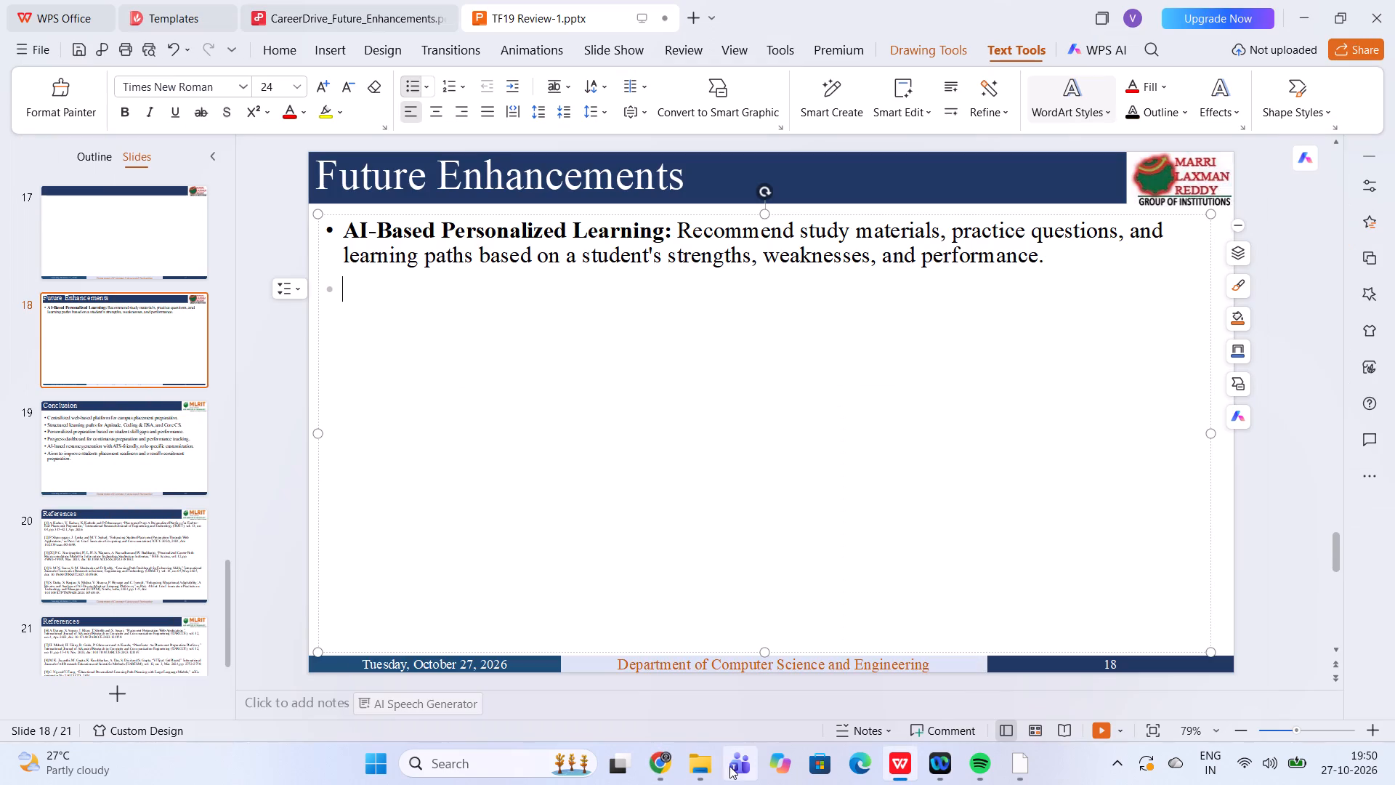
Copy the Advanced Coding Practice heading and description from the CareerDrive_Future_Enhancements PDF, without the number 02, into the slide's empty bullet.
{"action": "left_click", "coordinate": [307, 0]}
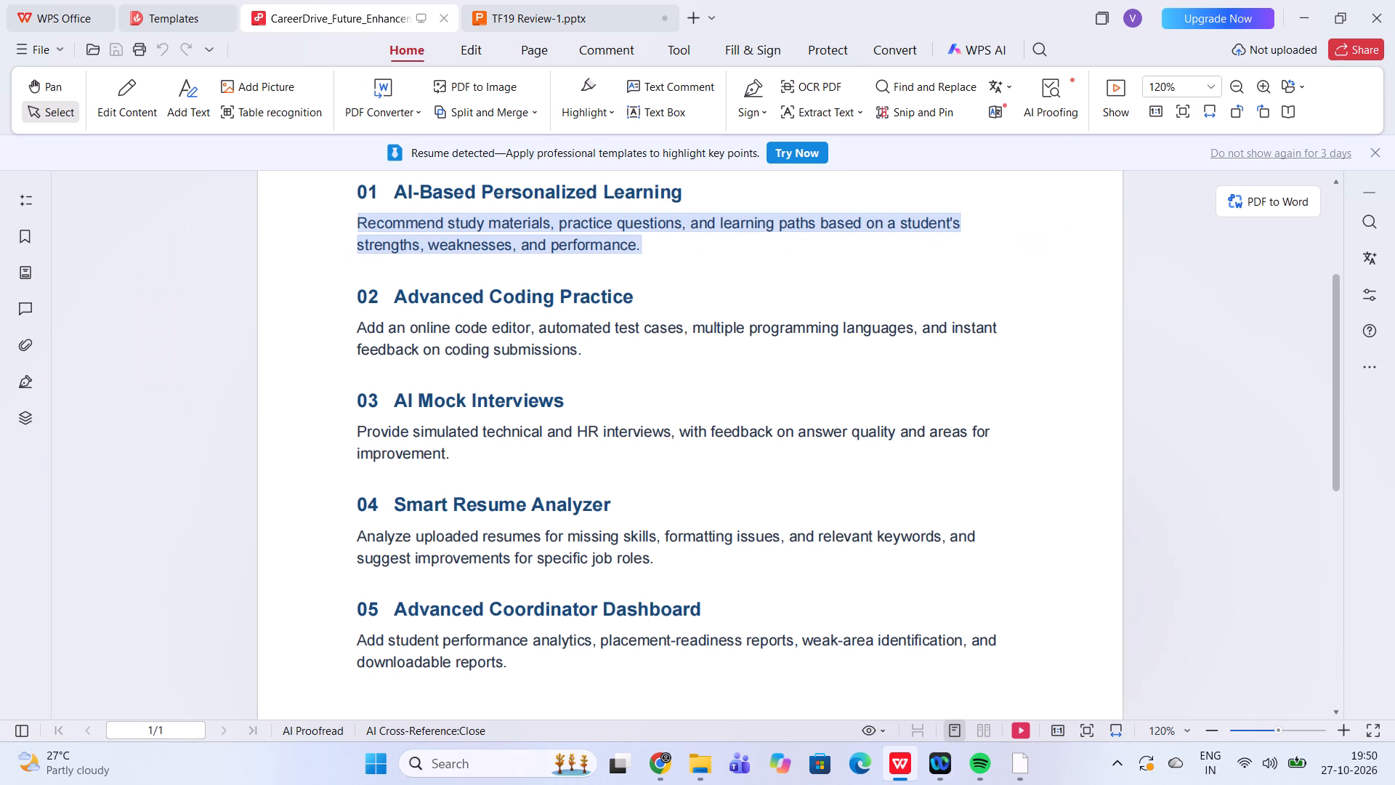
{"action": "scroll", "coordinate": [401, 294], "scroll_direction": "down", "scroll_amount": 1}
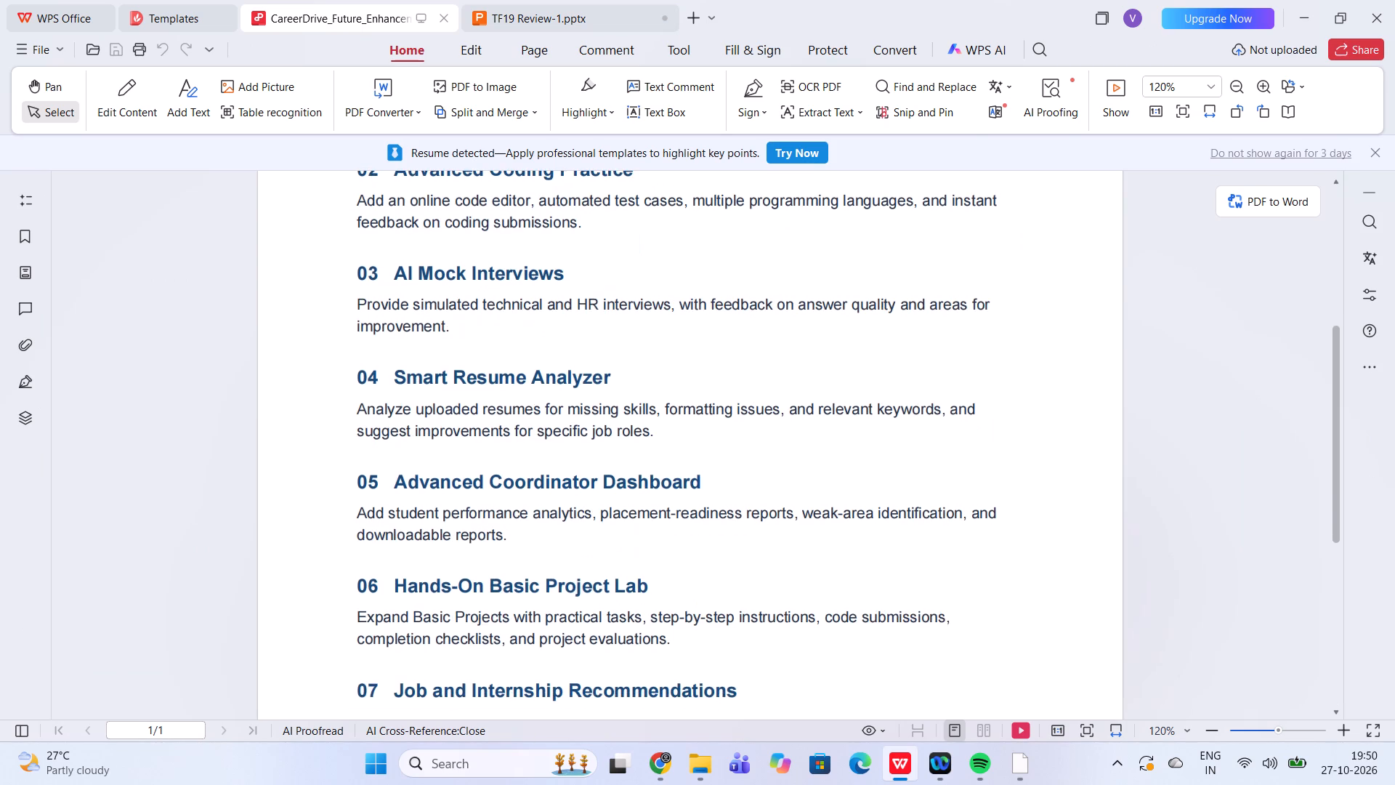
{"action": "scroll", "coordinate": [401, 294], "scroll_direction": "up", "scroll_amount": 1}
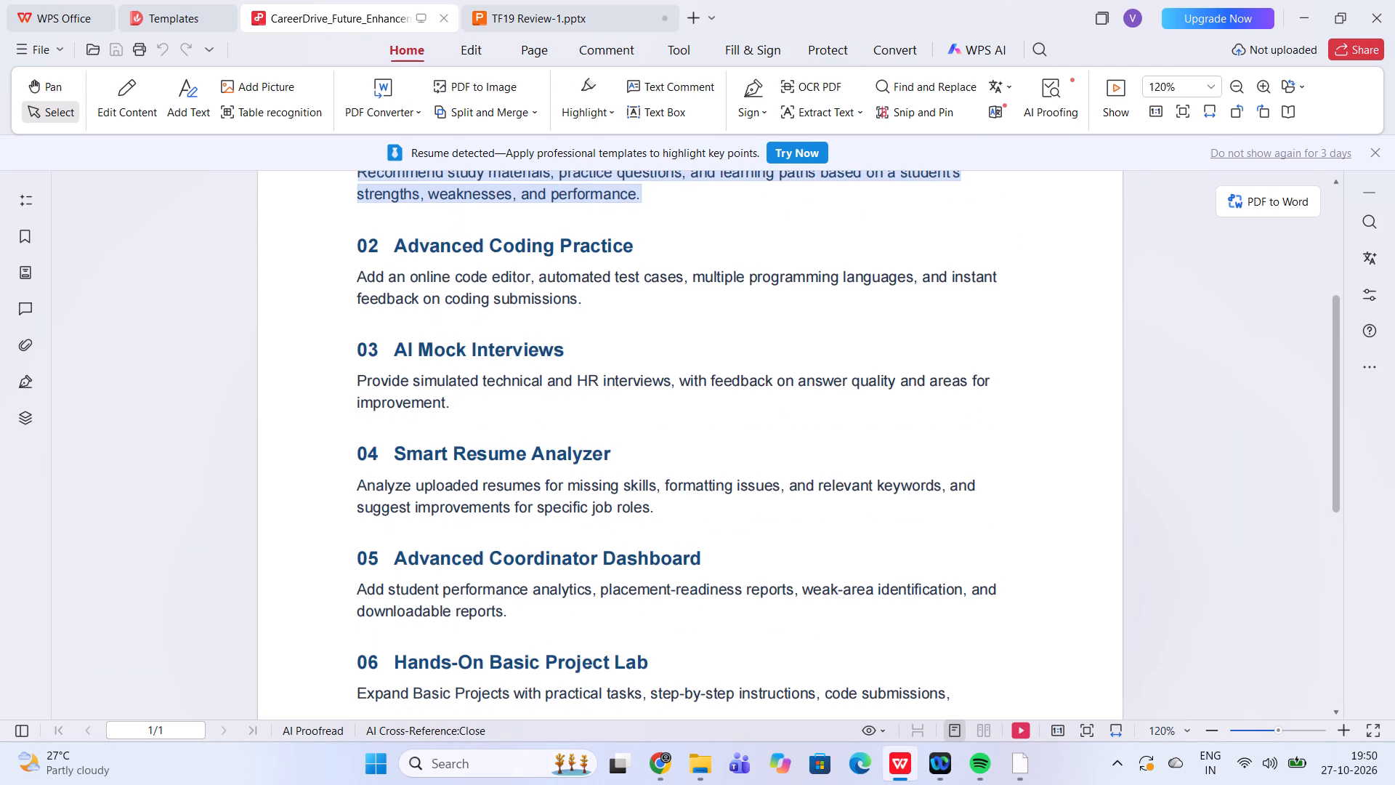
{"action": "left_click_drag", "start_coordinate": [397, 245], "coordinate": [581, 310]}
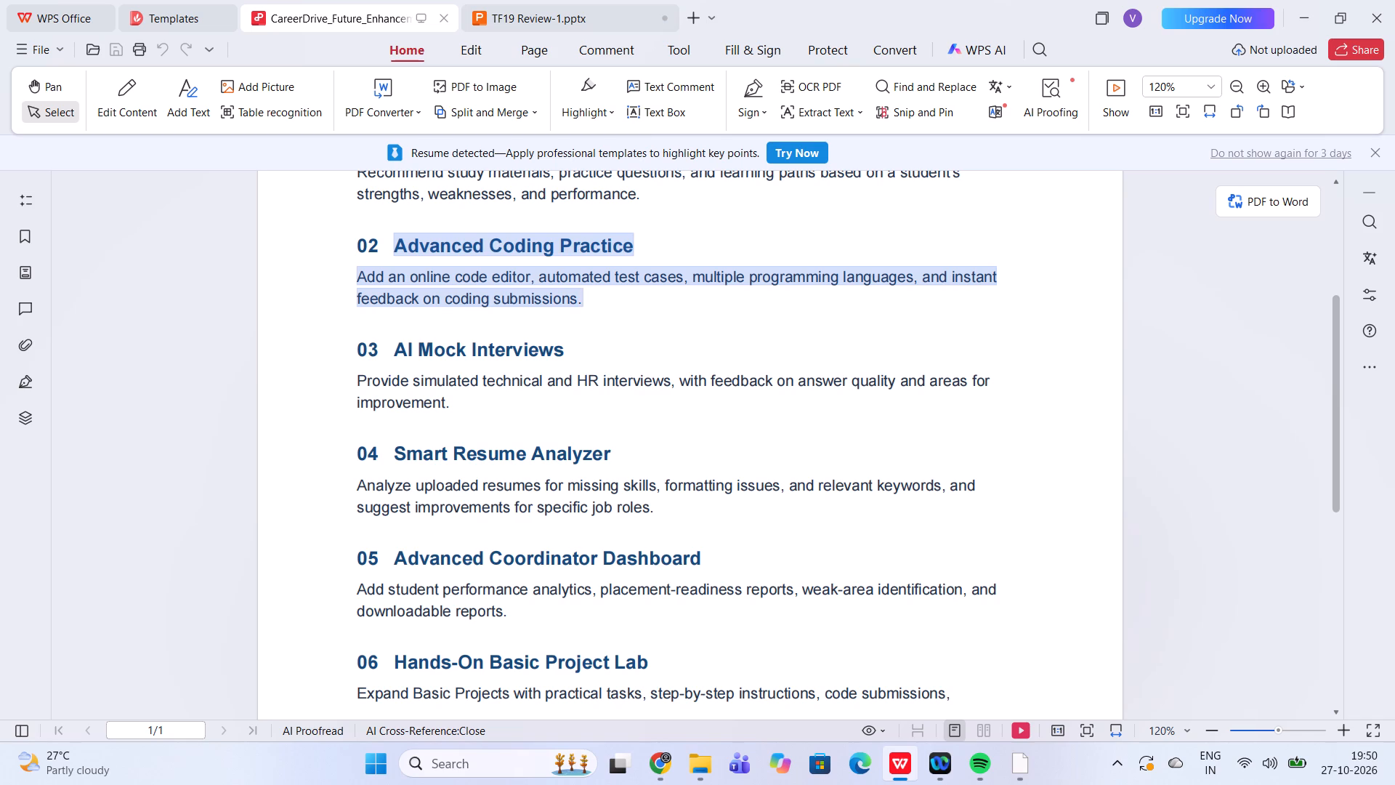
{"action": "left_click_drag", "start_coordinate": [581, 310], "coordinate": [582, 310]}
{"action": "key", "text": "ctrl+c"}
{"action": "left_click", "coordinate": [510, 0]}
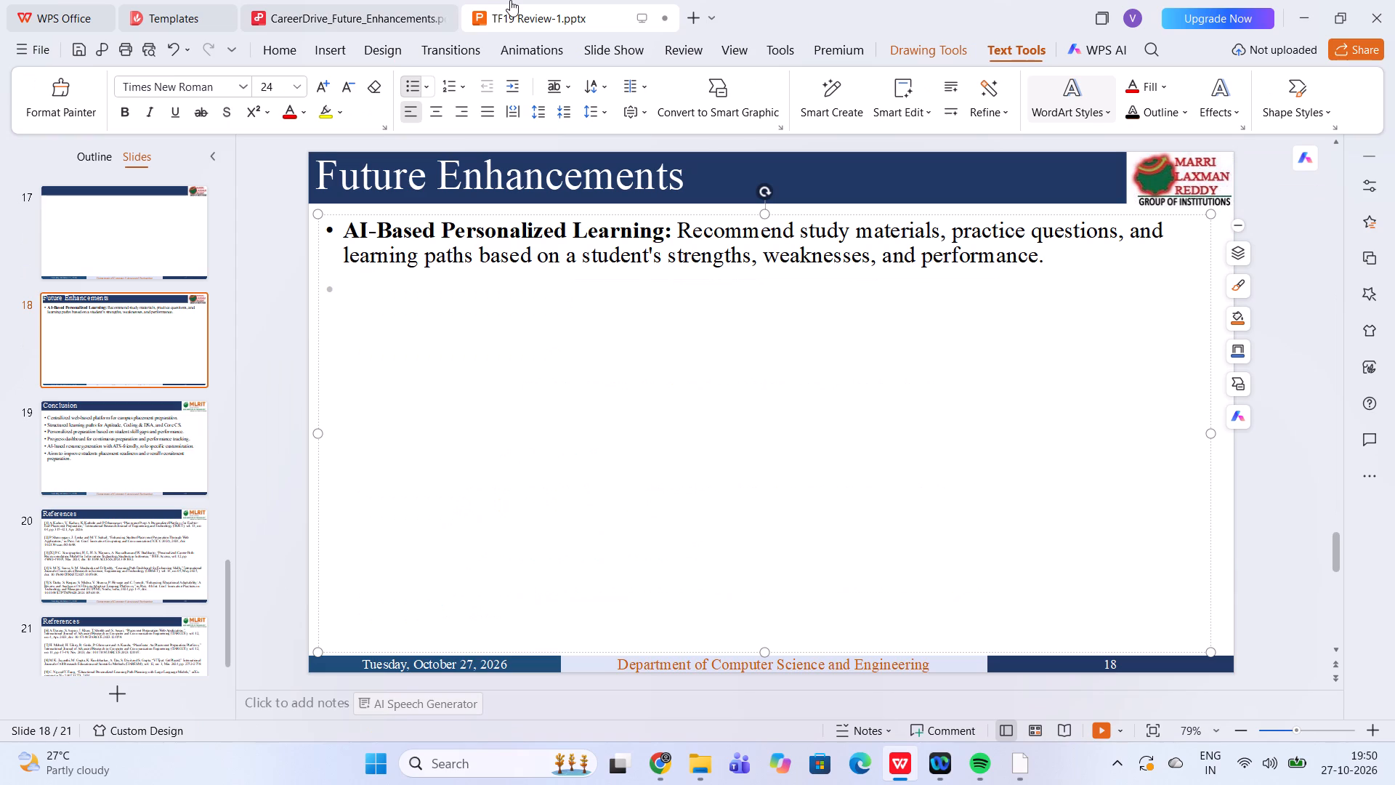
{"action": "key", "text": "ctrl+v"}
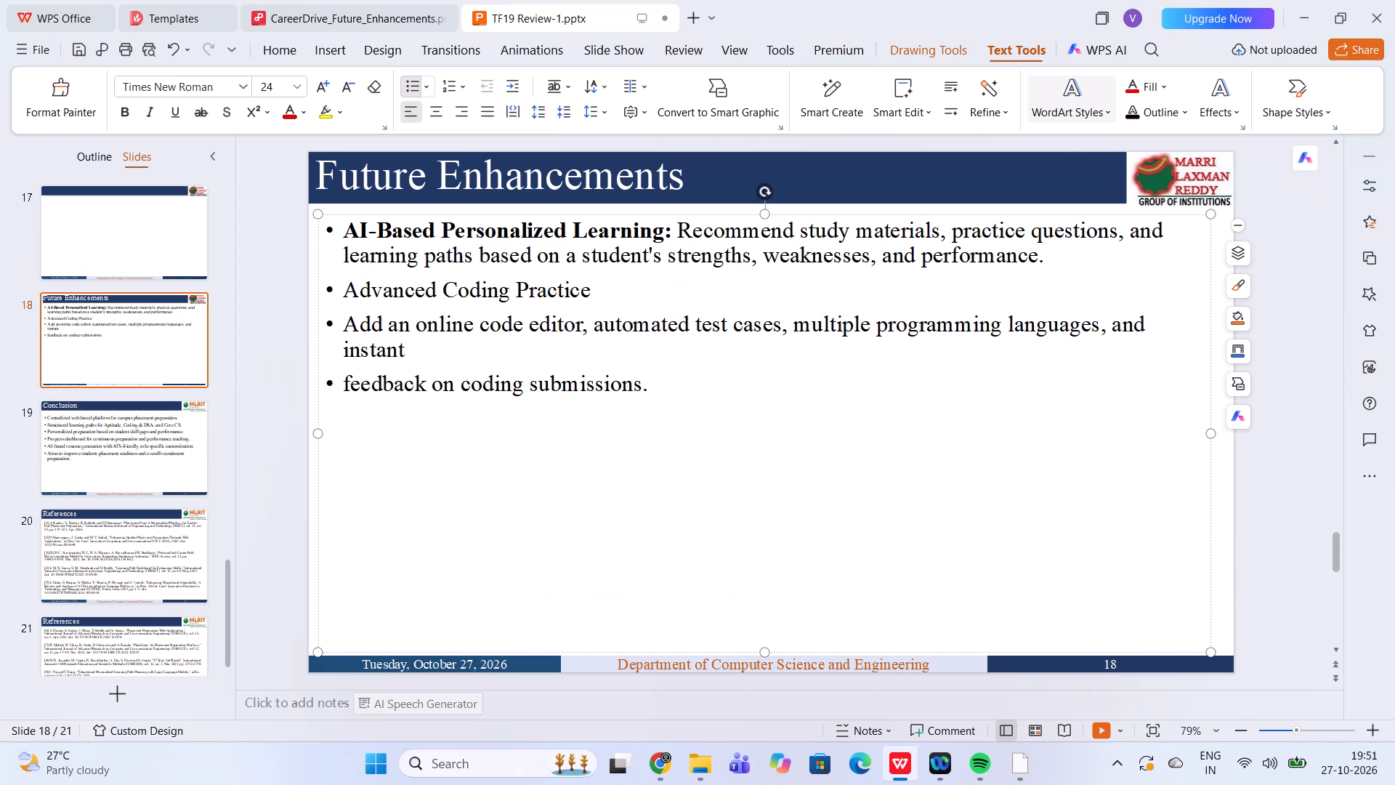
Join the pasted Advanced Coding Practice lines into one bullet, with a colon and space after the heading and a space before "feedback".
{"action": "left_click", "coordinate": [345, 329]}
{"action": "key", "text": "BackSpace"}
{"action": "key", "text": "BackSpace"}
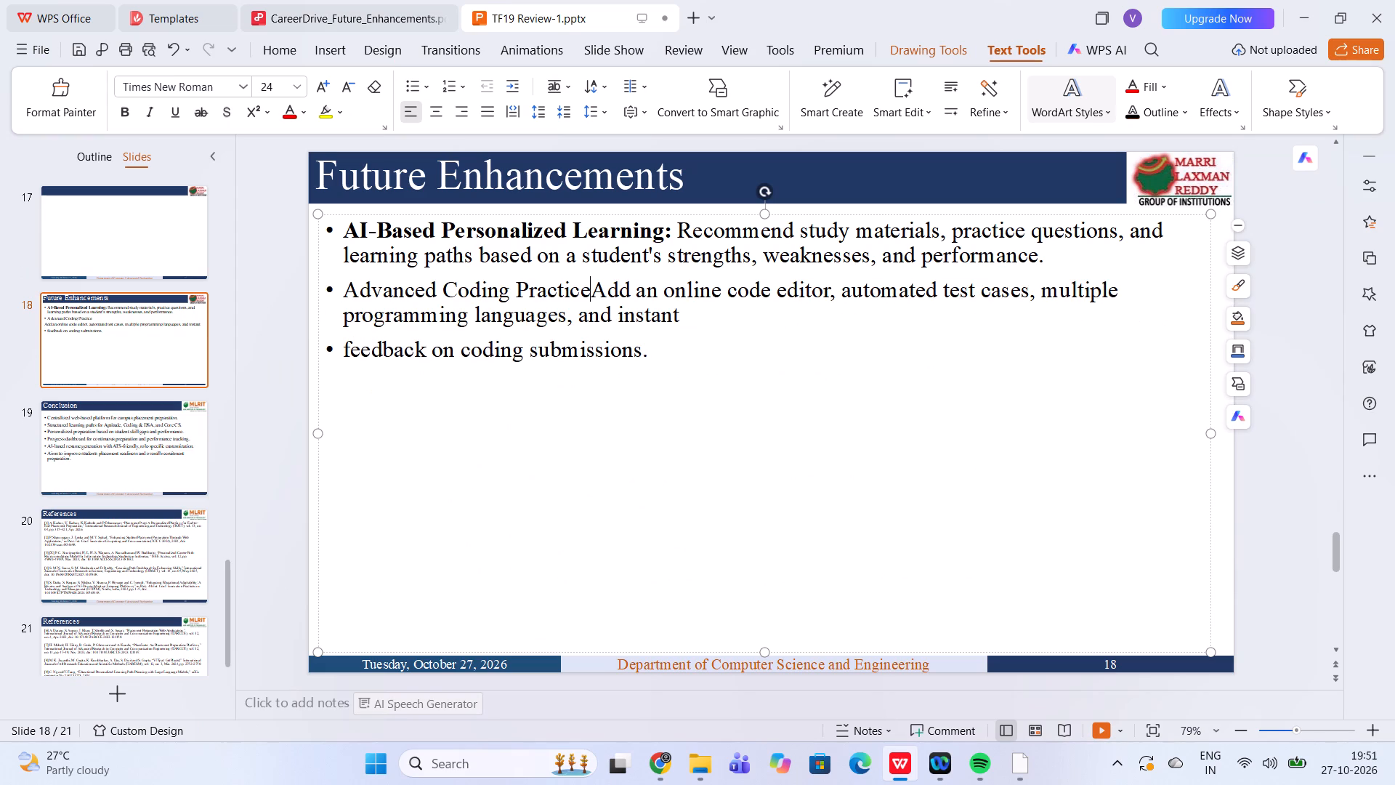
{"action": "type", "text": ":"}
{"action": "key", "text": "space"}
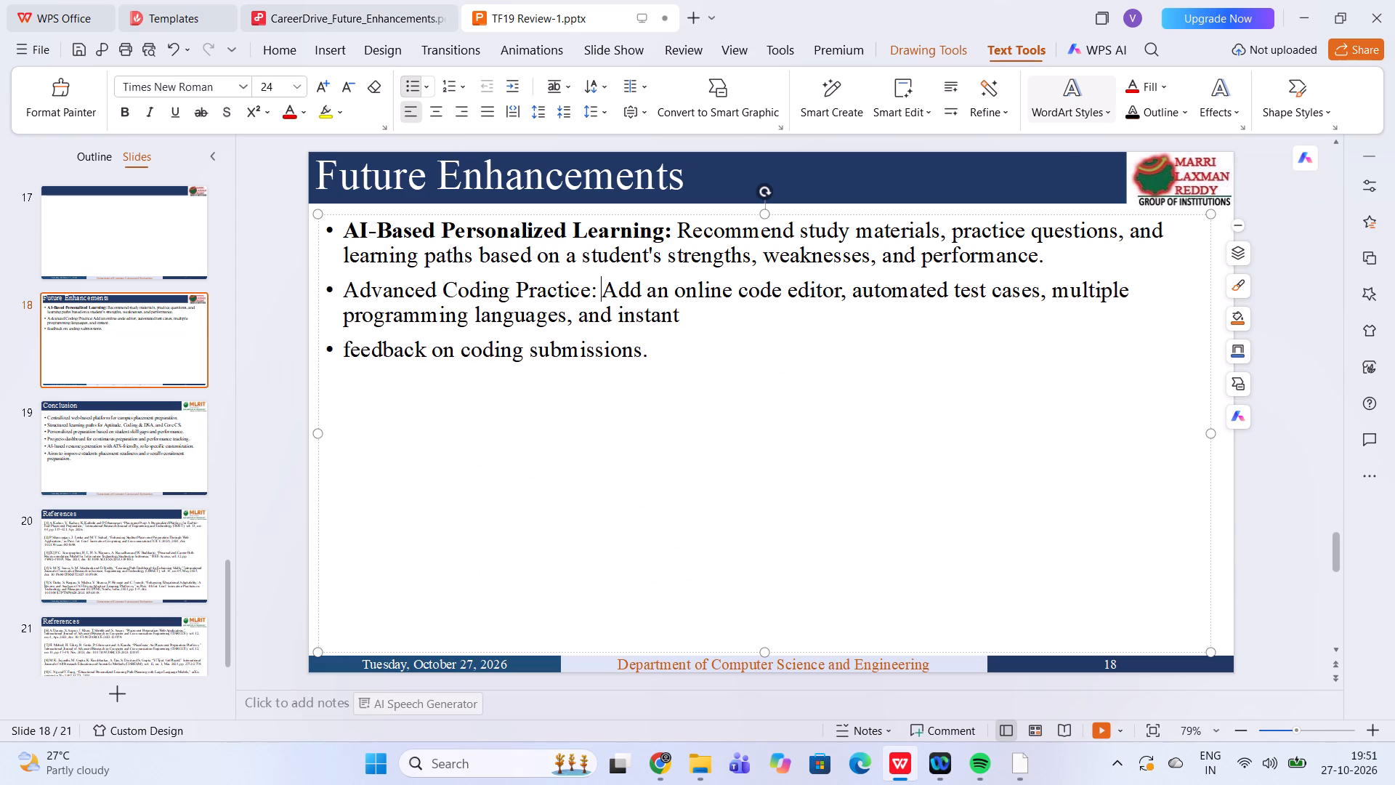
{"action": "left_click", "coordinate": [344, 352]}
{"action": "key", "text": "BackSpace"}
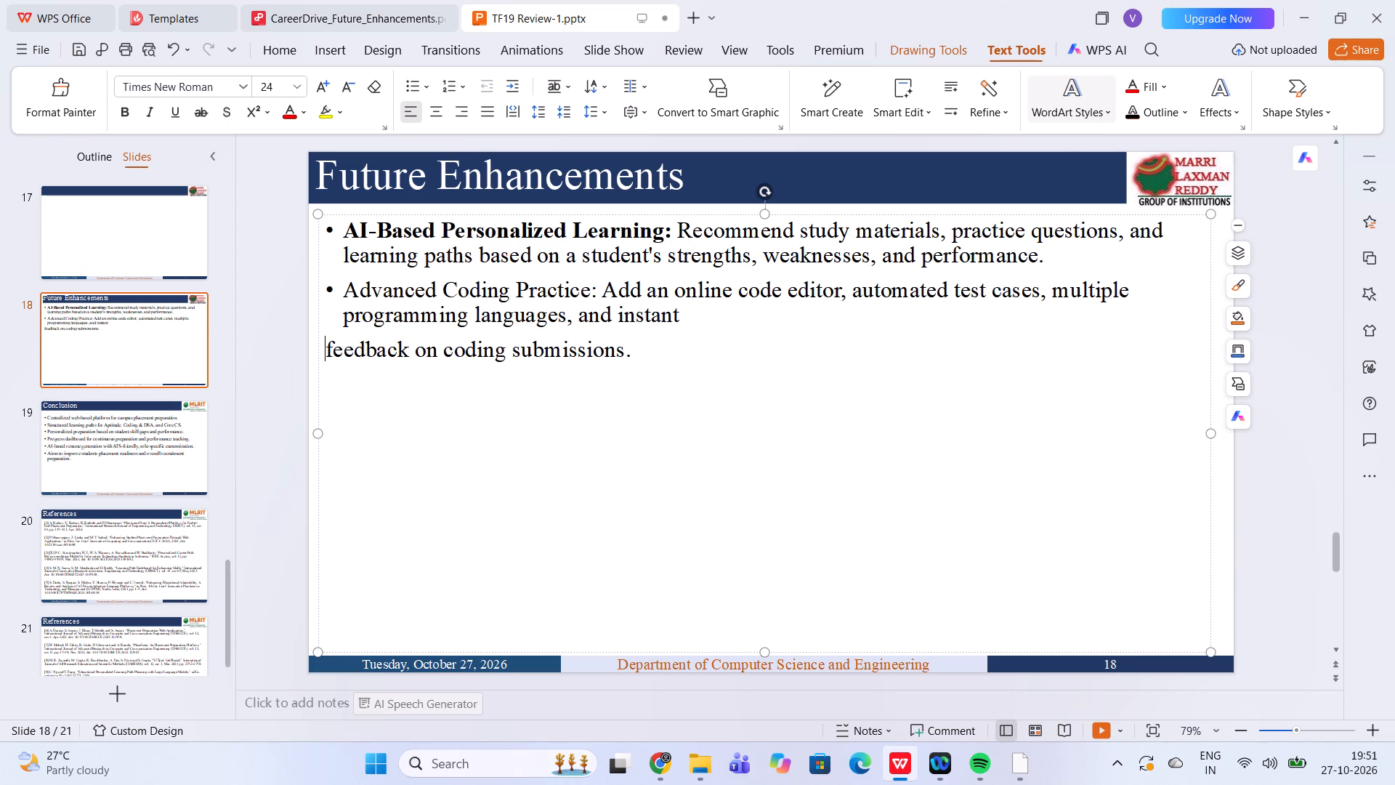
{"action": "key", "text": "BackSpace"}
{"action": "key", "text": "space"}
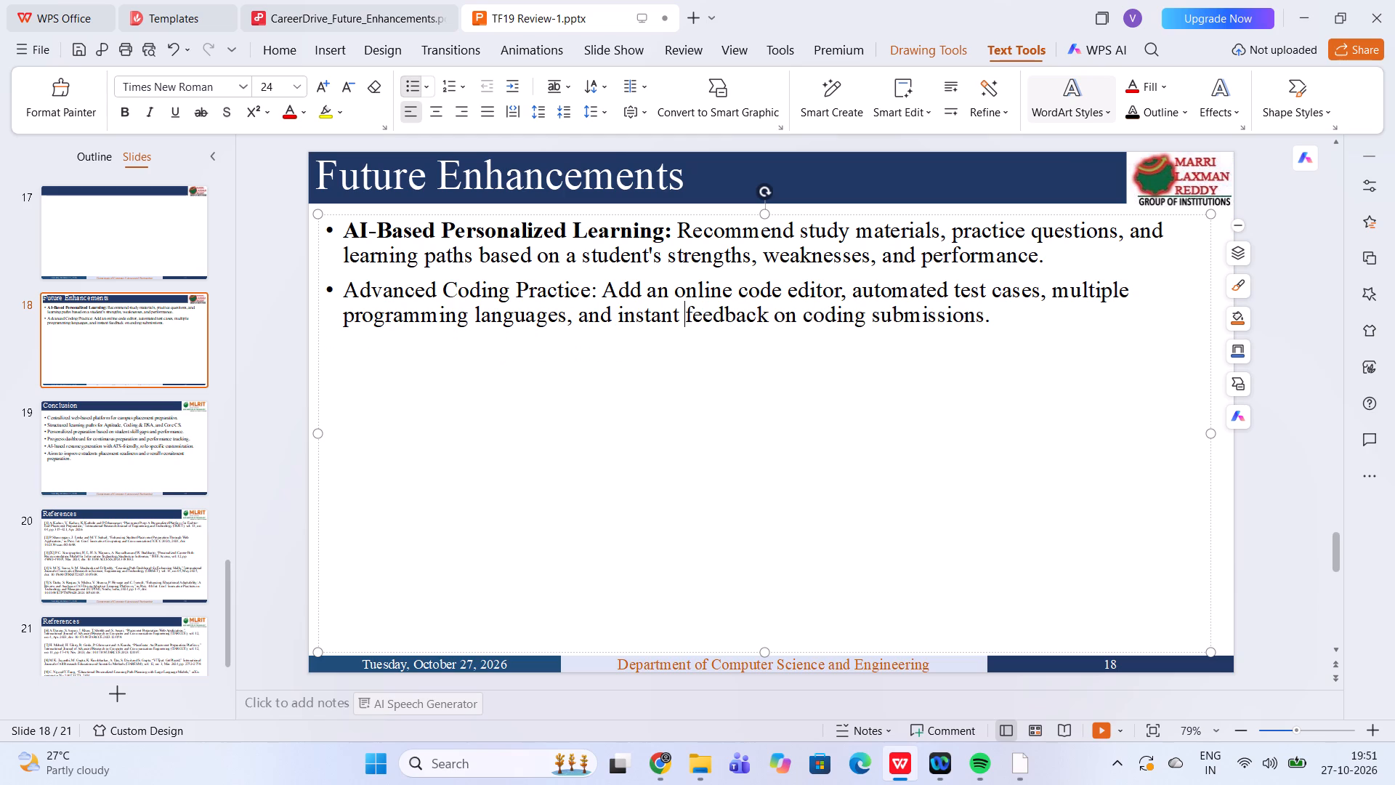
Make the heading "Advanced Coding Practice:" bold.
{"action": "left_click_drag", "start_coordinate": [598, 294], "coordinate": [340, 297]}
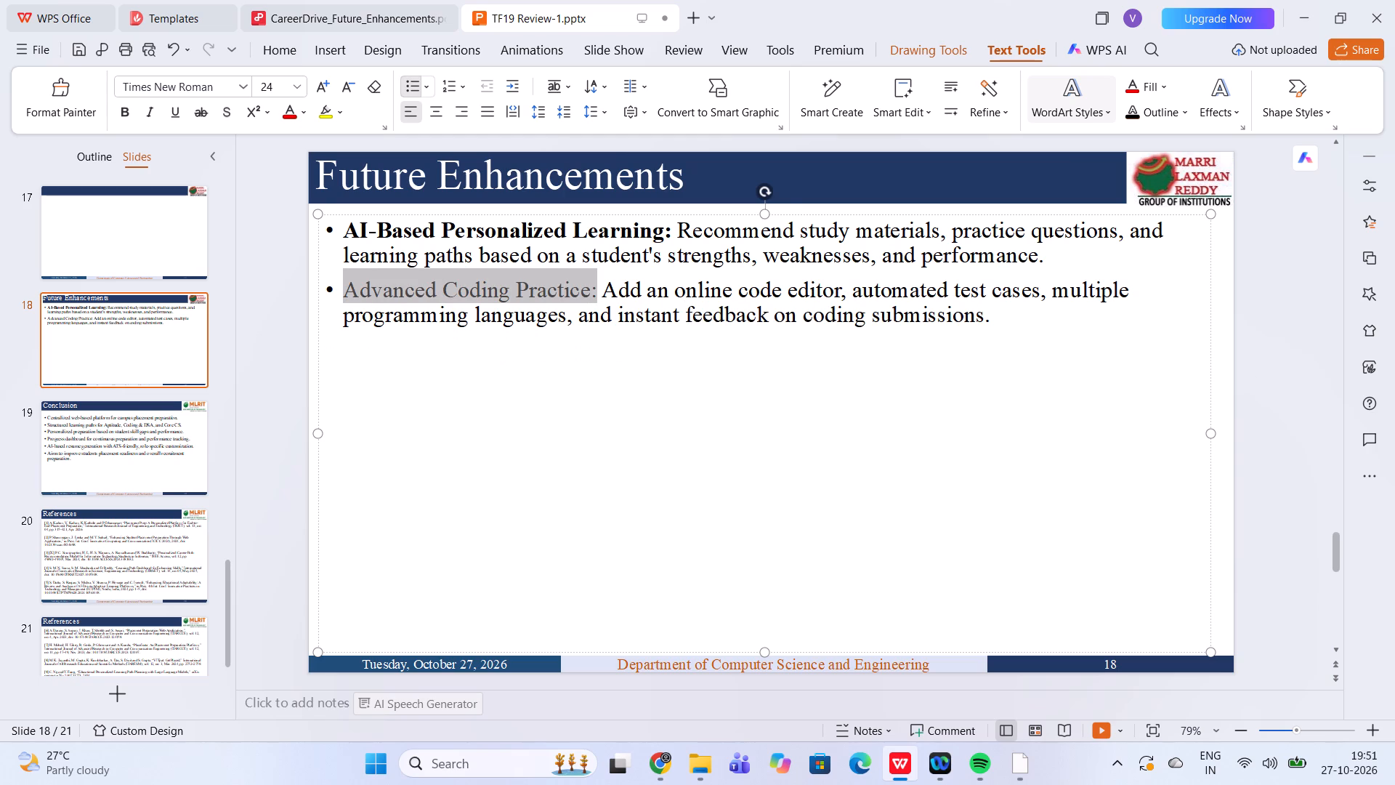
{"action": "left_click", "coordinate": [411, 238]}
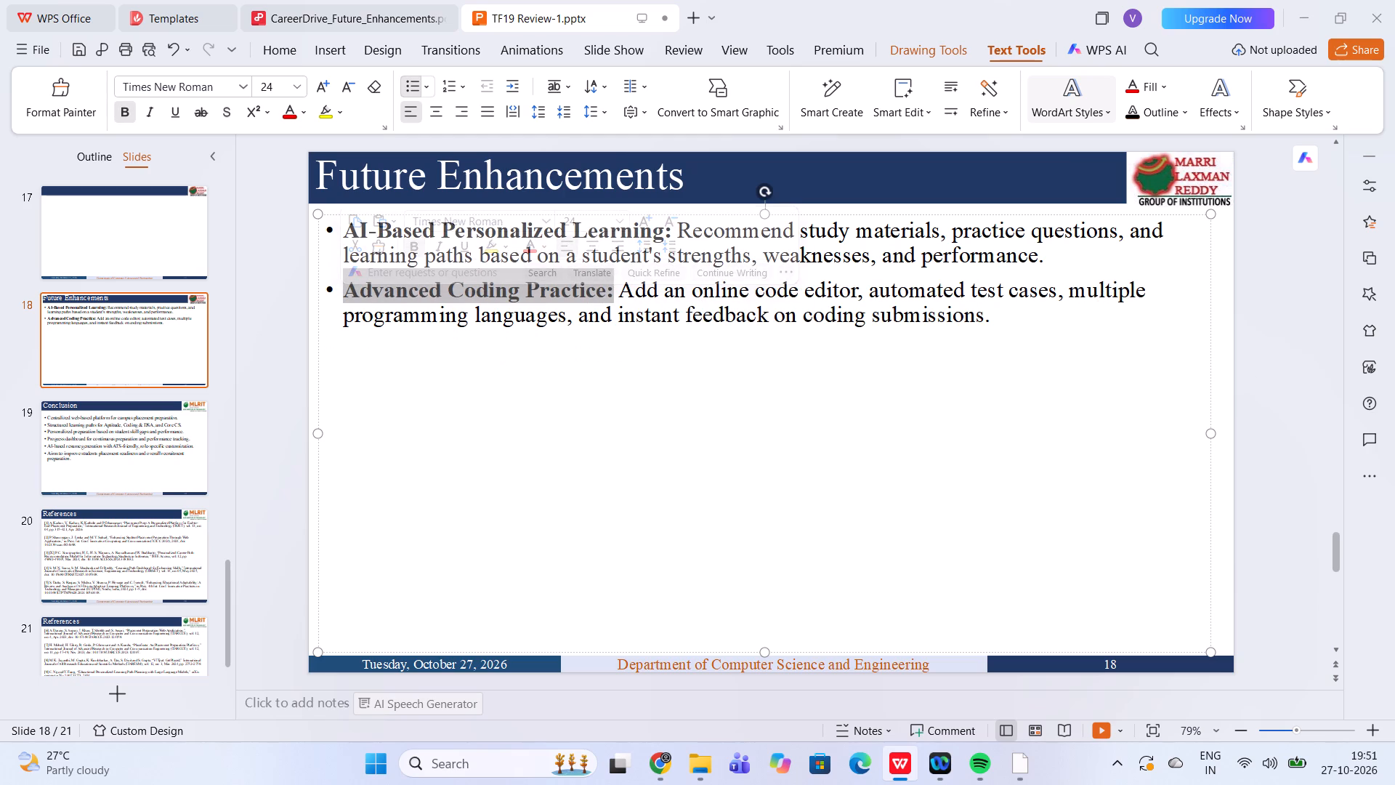
{"action": "left_click", "coordinate": [343, 358]}
Add a third bullet and fill it with the AI Mock Interviews heading and description copied from the PDF, without the number 03.
{"action": "left_click", "coordinate": [1007, 313]}
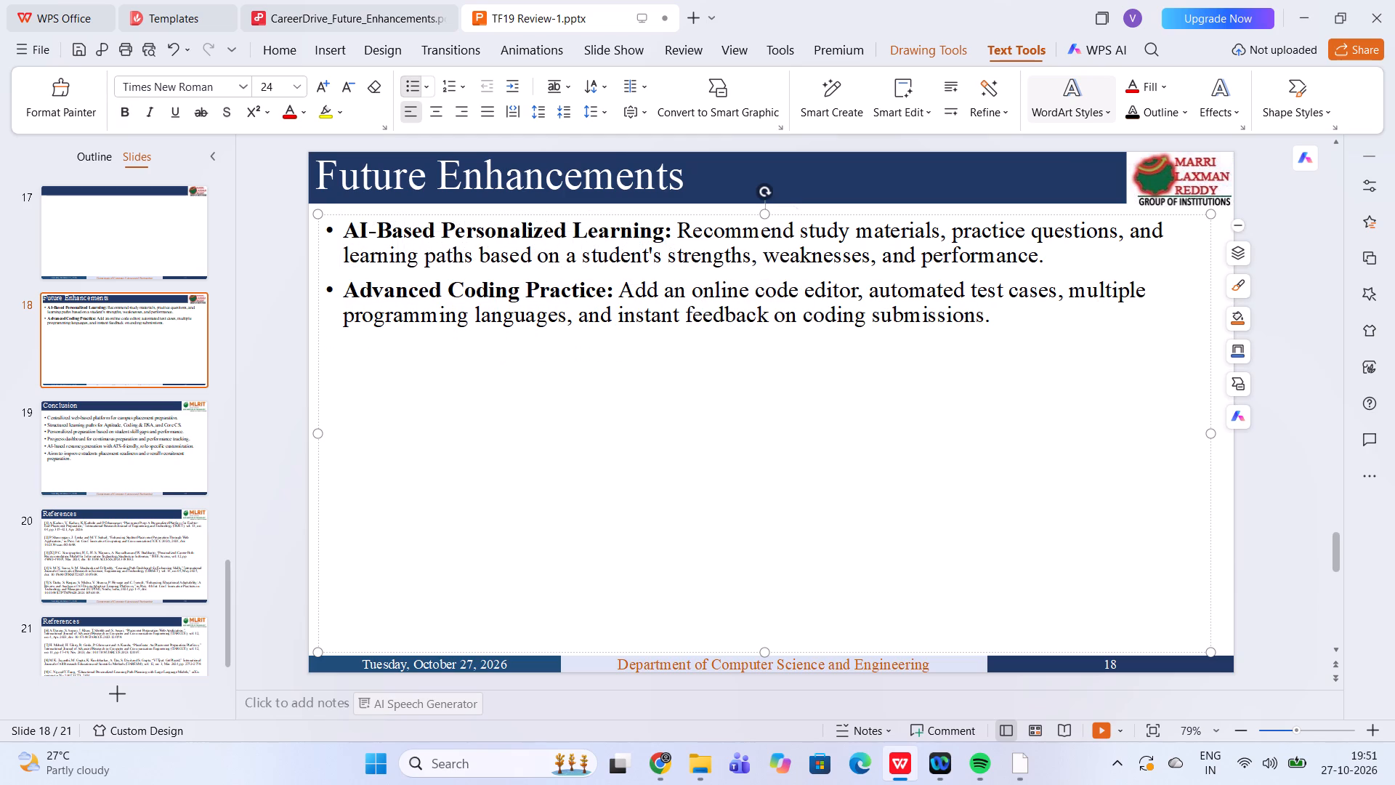
{"action": "key", "text": "Return"}
{"action": "left_click", "coordinate": [659, 773]}
{"action": "left_click", "coordinate": [659, 773]}
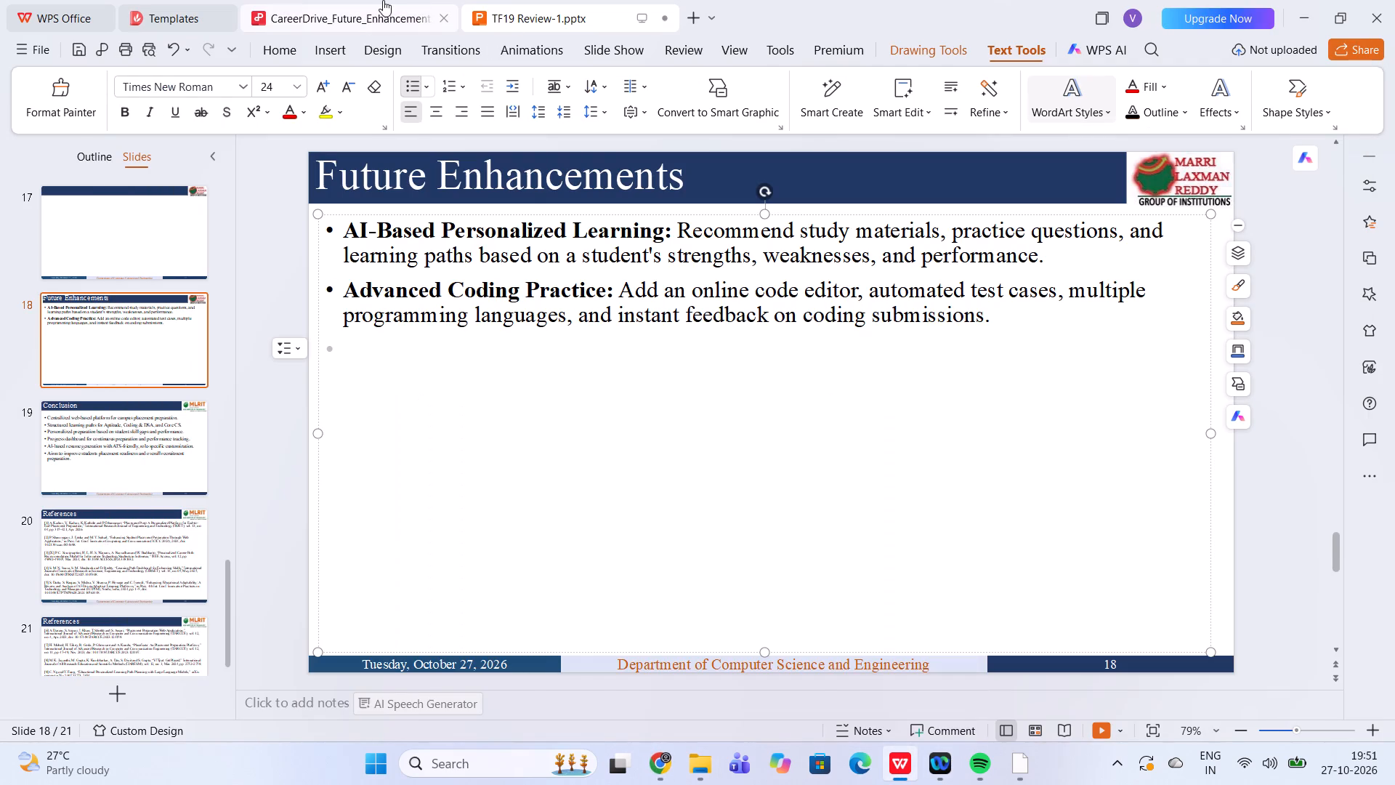
{"action": "left_click", "coordinate": [381, 0]}
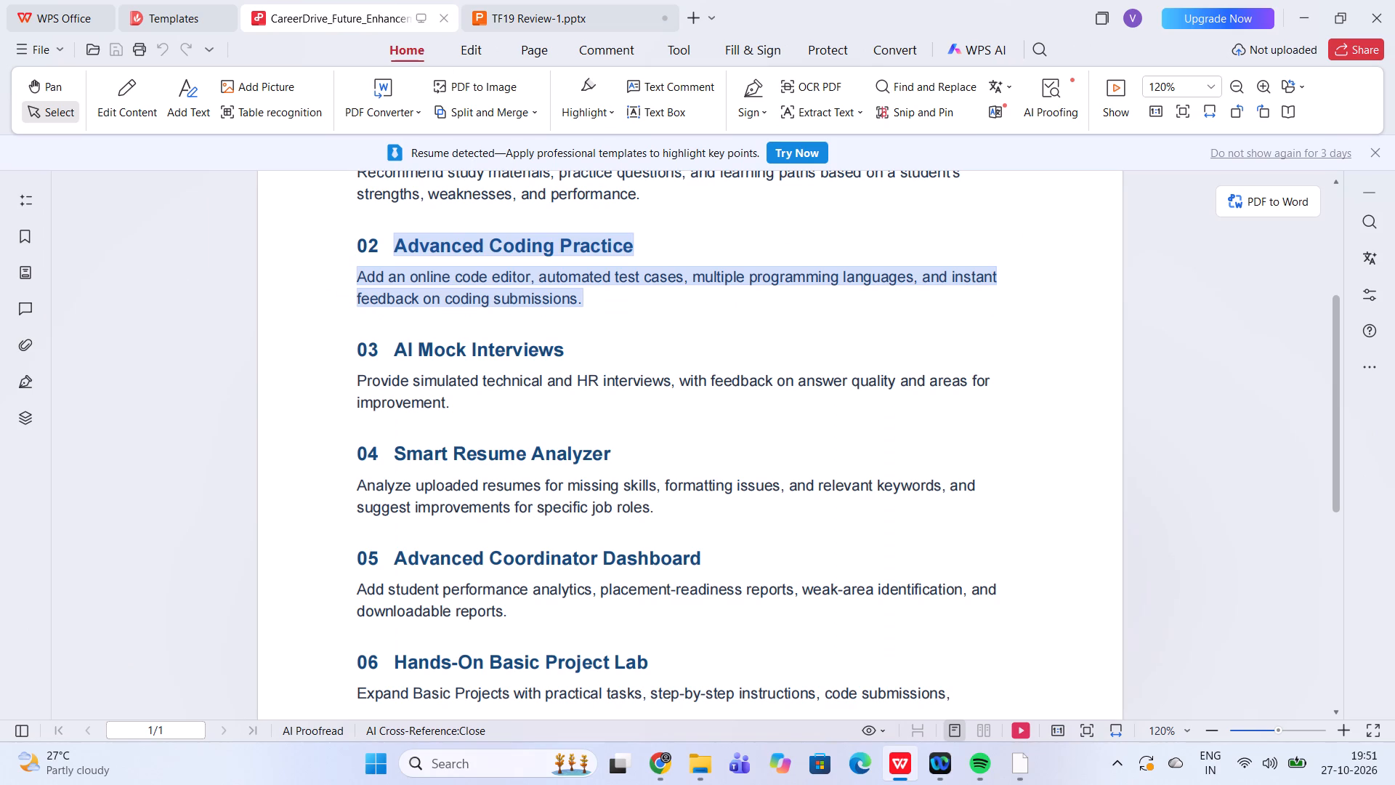
{"action": "left_click_drag", "start_coordinate": [395, 347], "coordinate": [461, 402]}
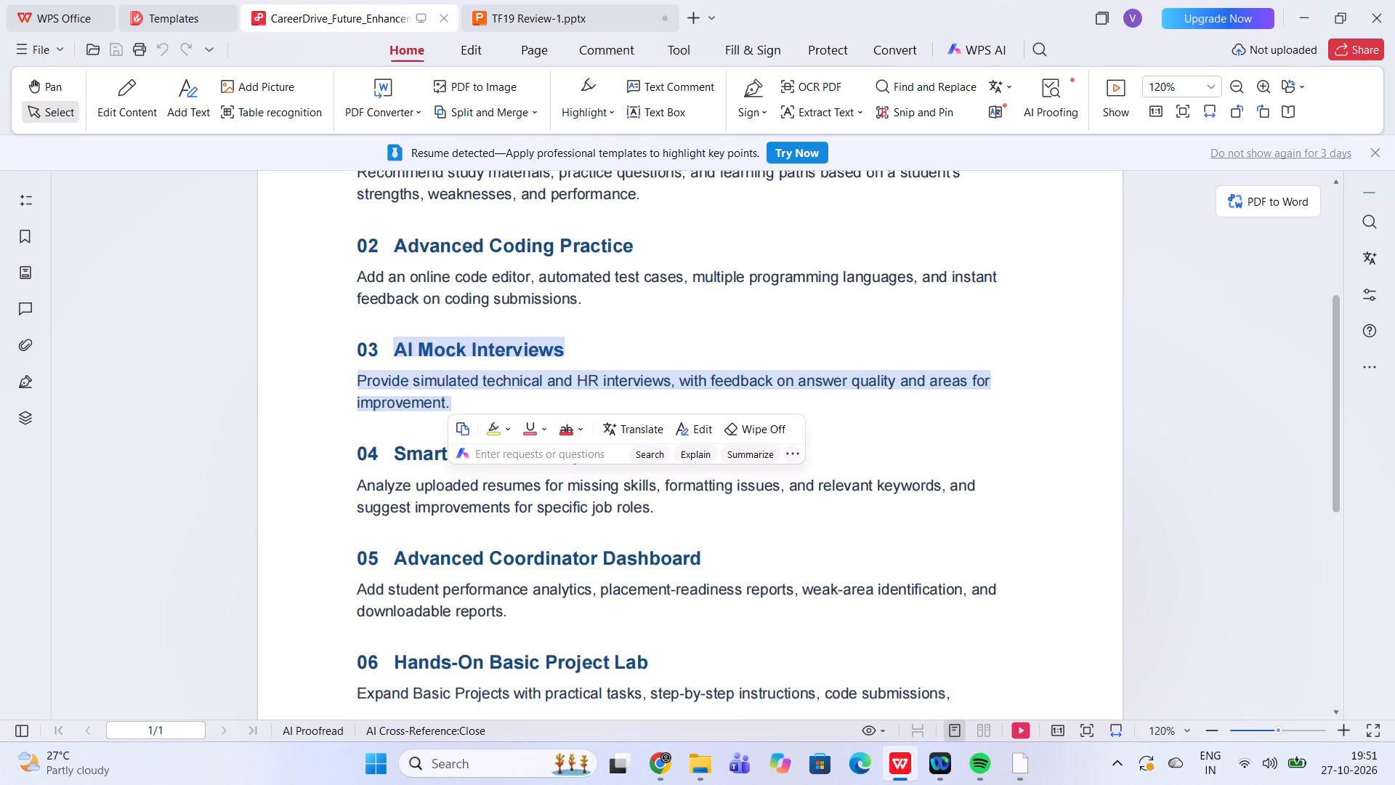
{"action": "key", "text": "ctrl+c"}
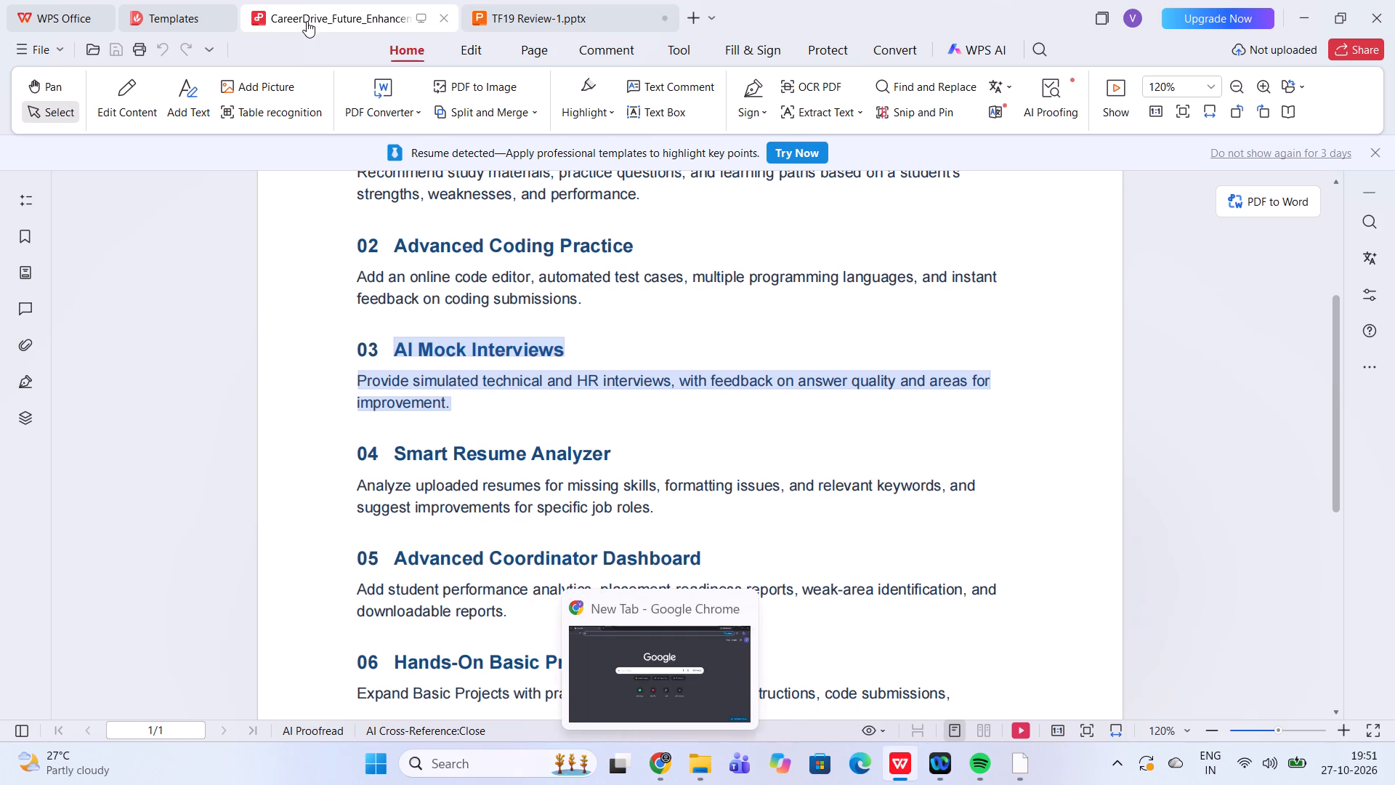
{"action": "left_click", "coordinate": [500, 0]}
{"action": "key", "text": "ctrl+v"}
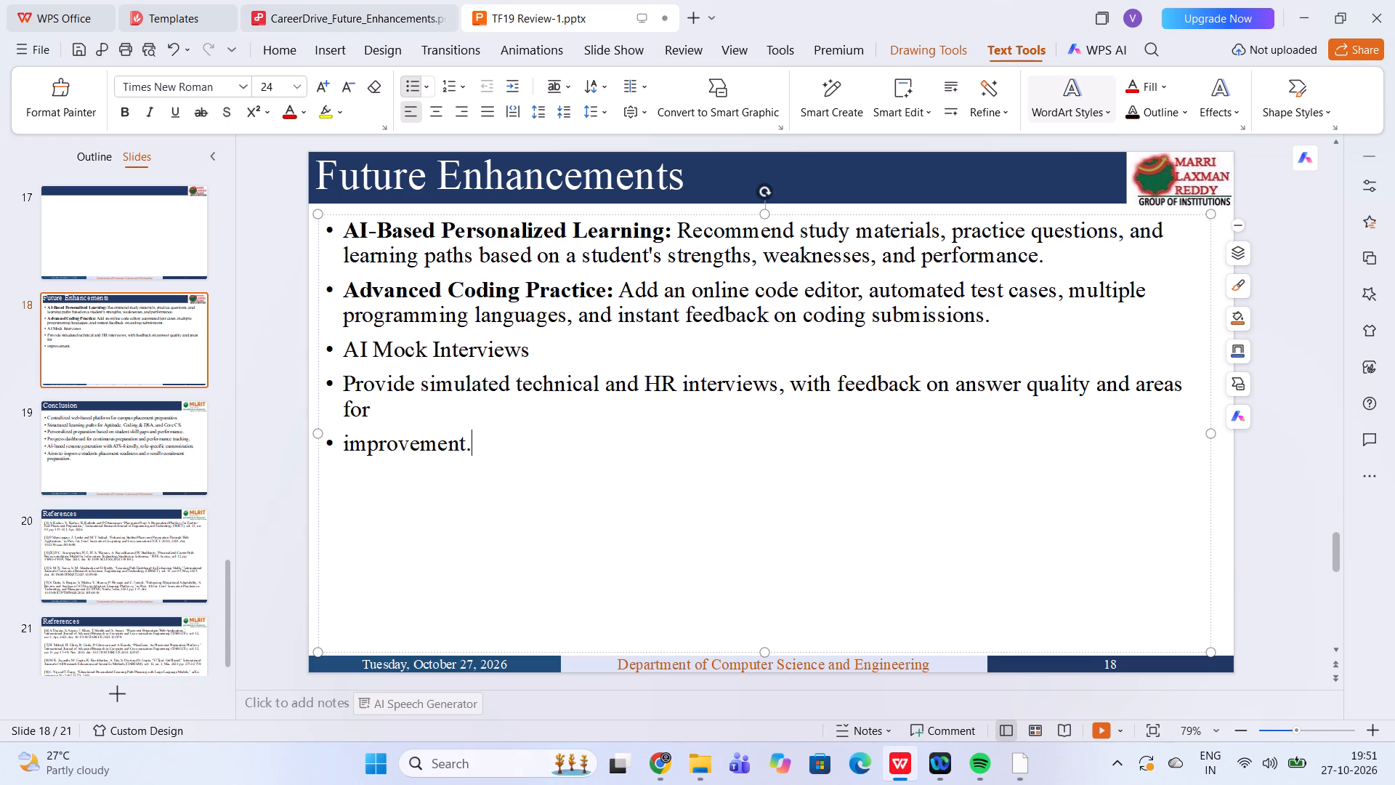
Join "improvement." to the preceding bullet ending in "areas for", separated by a space.
{"action": "left_click", "coordinate": [345, 450]}
{"action": "key", "text": "BackSpace"}
{"action": "key", "text": "BackSpace"}
{"action": "key", "text": "space"}
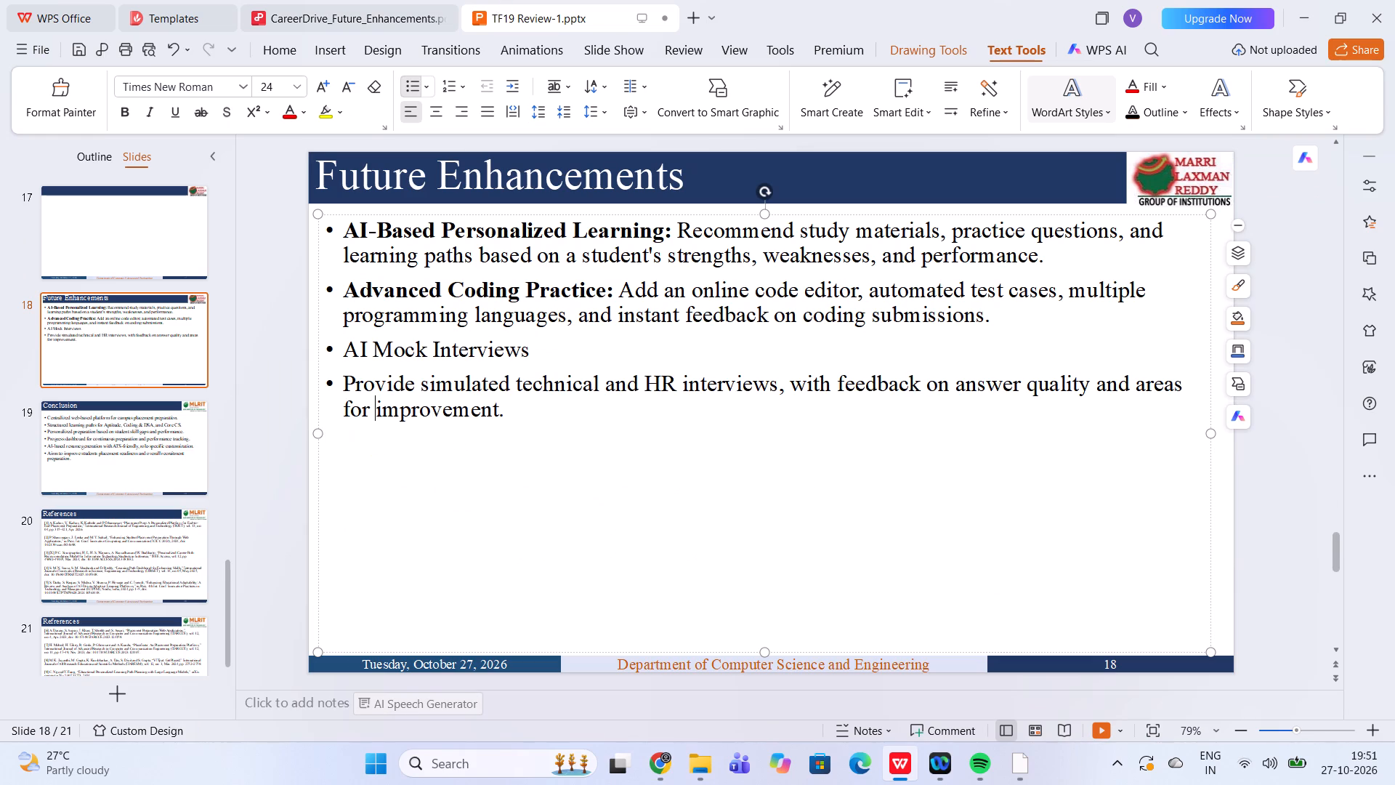
Join the AI Mock Interviews description to its heading in one bullet, separated by a colon and a space.
{"action": "left_click", "coordinate": [346, 383]}
{"action": "key", "text": "BackSpace"}
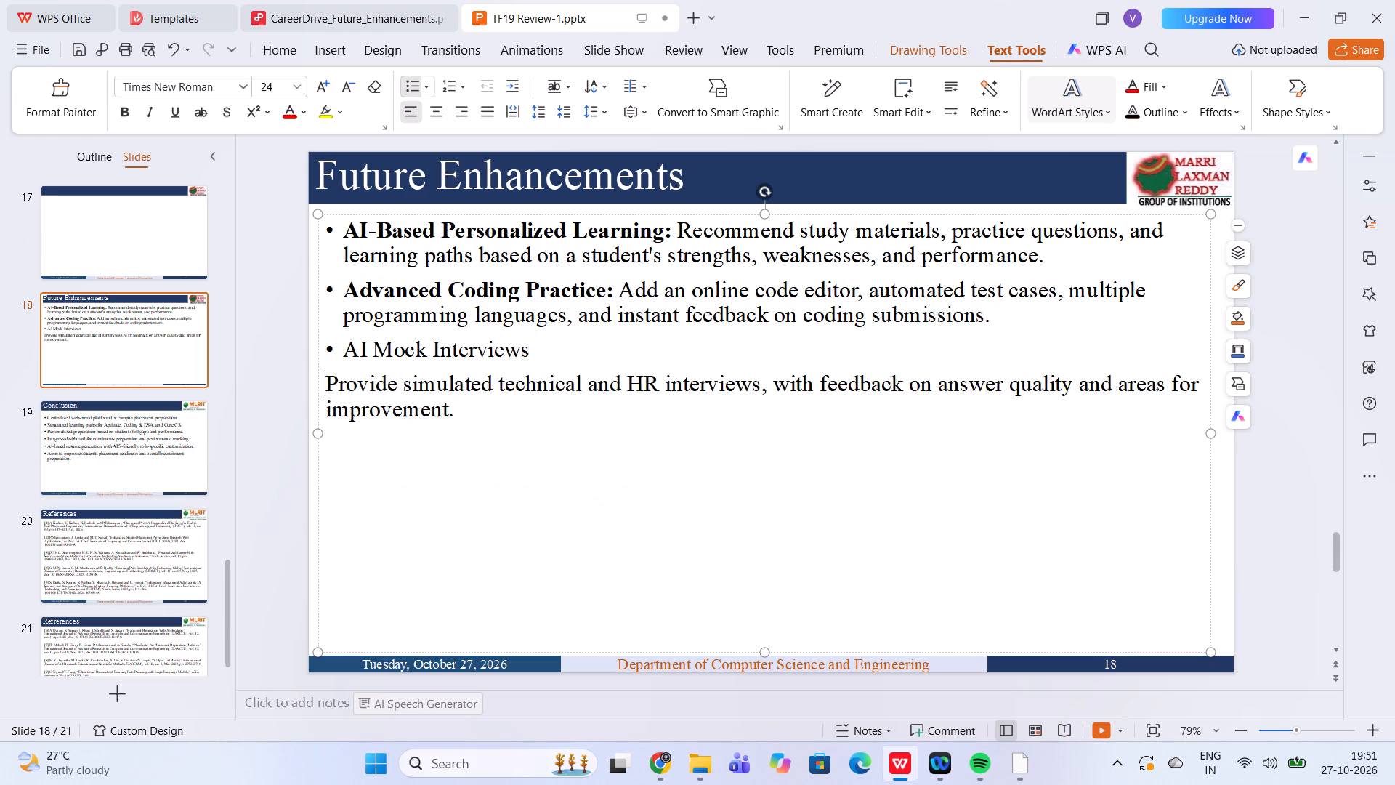
{"action": "key", "text": "BackSpace"}
{"action": "type", "text": ":"}
{"action": "key", "text": "space"}
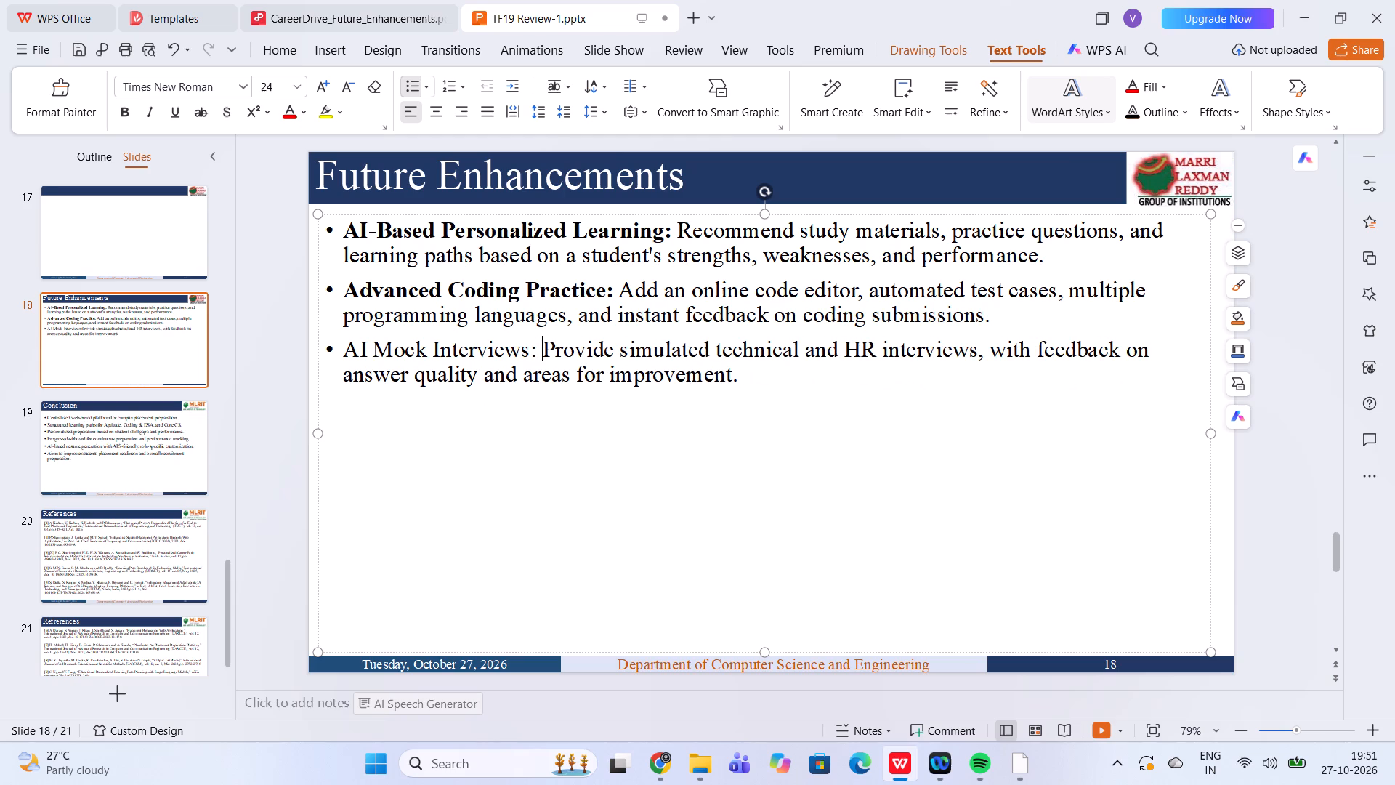
Make the heading "AI Mock Interviews:" bold.
{"action": "left_click_drag", "start_coordinate": [342, 352], "coordinate": [504, 342]}
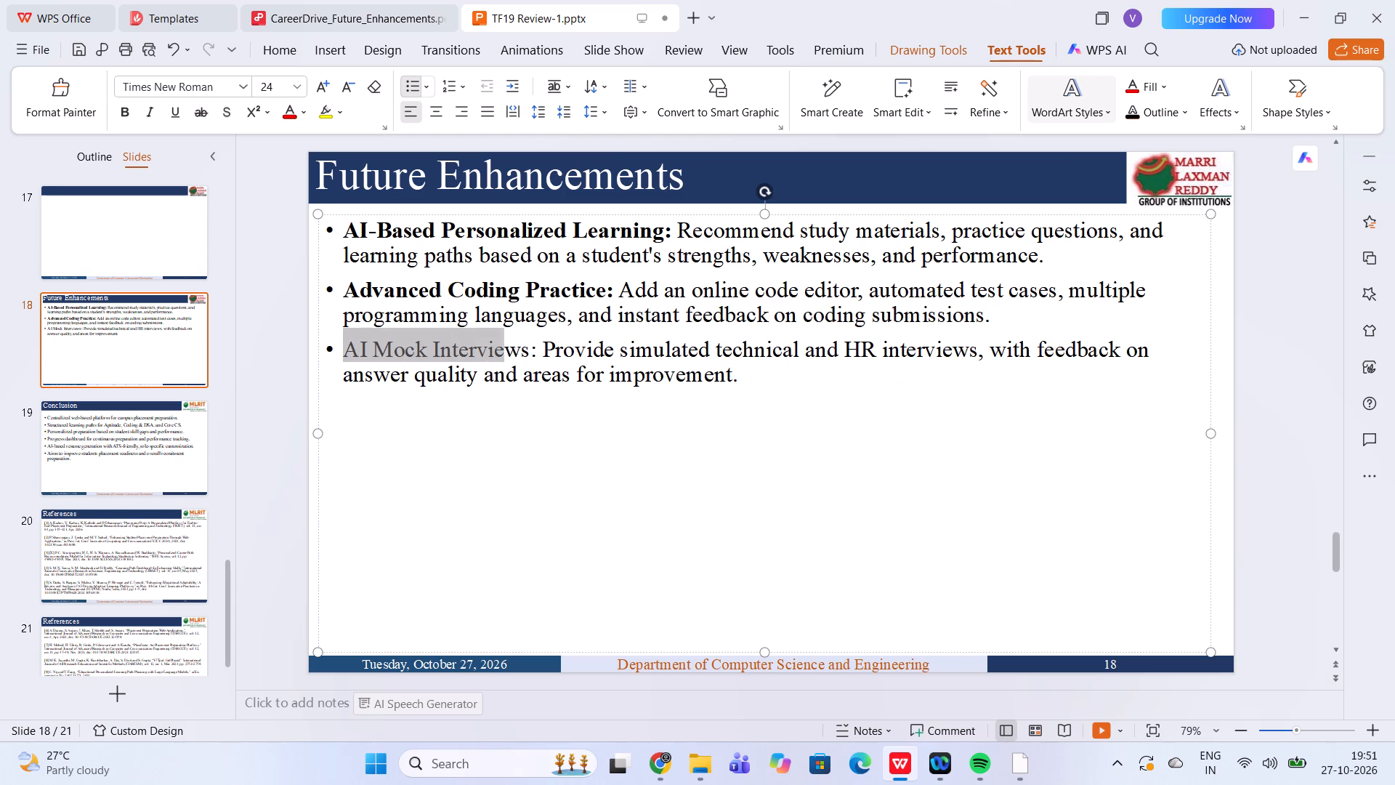
{"action": "left_click_drag", "start_coordinate": [504, 342], "coordinate": [537, 347]}
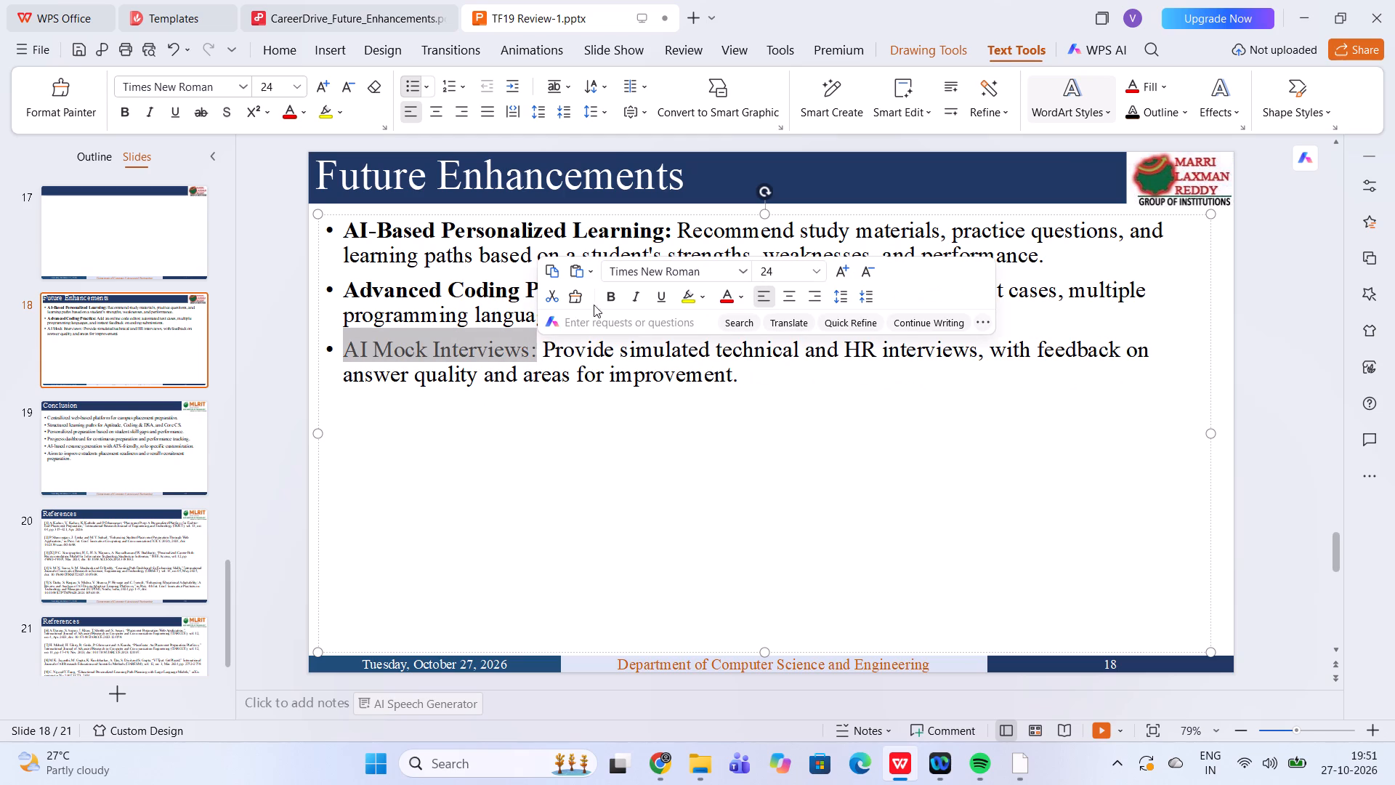
{"action": "left_click", "coordinate": [609, 299]}
Add a fourth bullet and fill it with the Advanced Coordinator Dashboard heading and description copied from the PDF, without the number 05.
{"action": "left_click", "coordinate": [747, 374]}
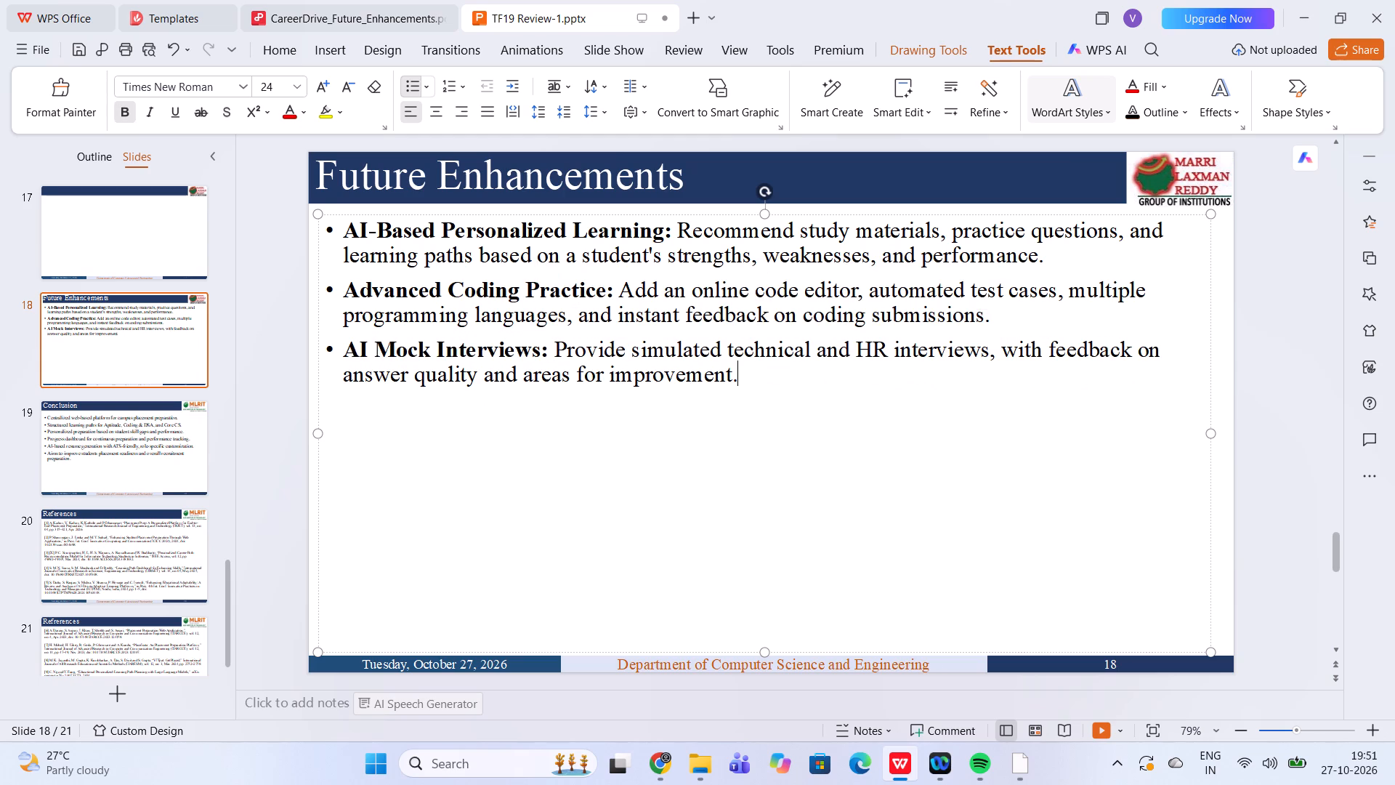
{"action": "key", "text": "Return"}
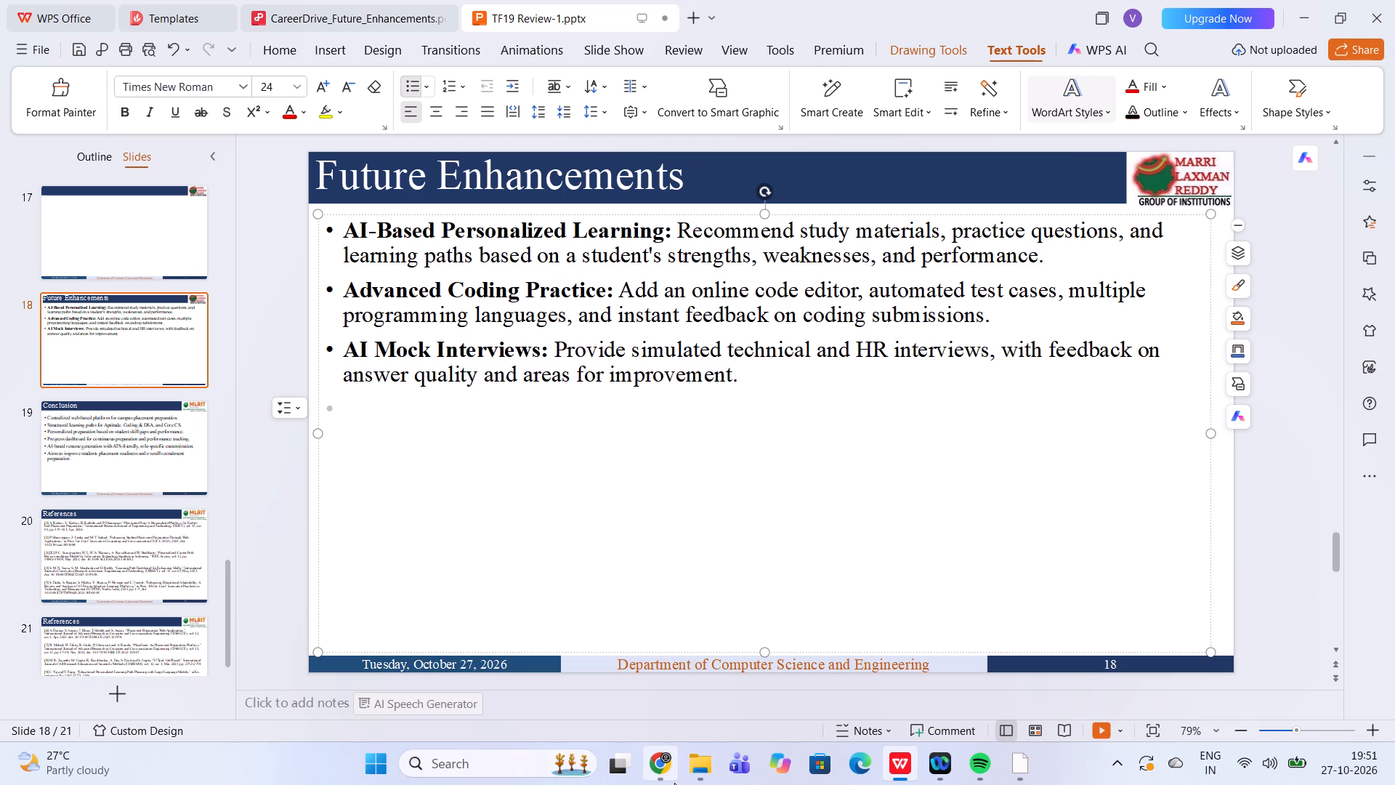
{"action": "left_click", "coordinate": [674, 783]}
{"action": "left_click", "coordinate": [662, 757]}
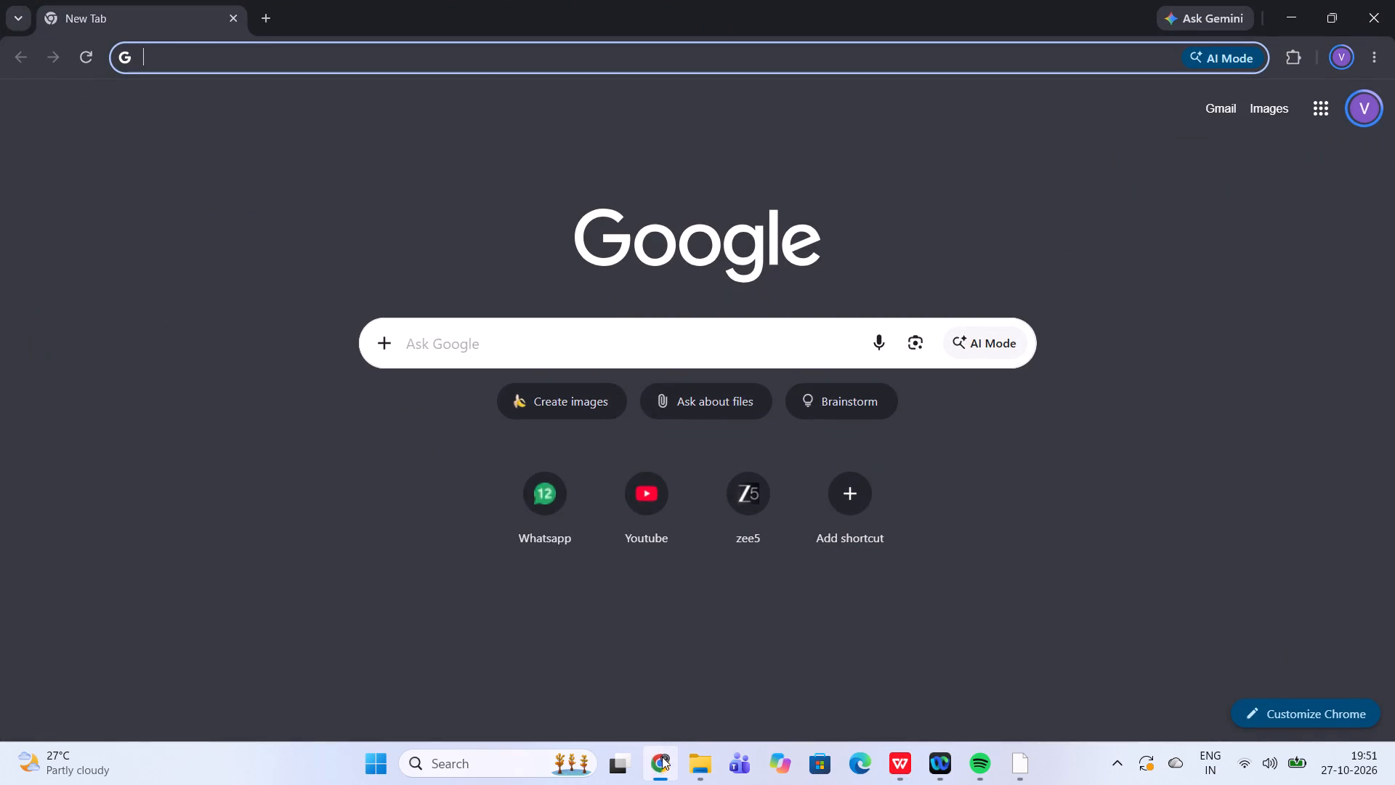
{"action": "left_click", "coordinate": [354, 0]}
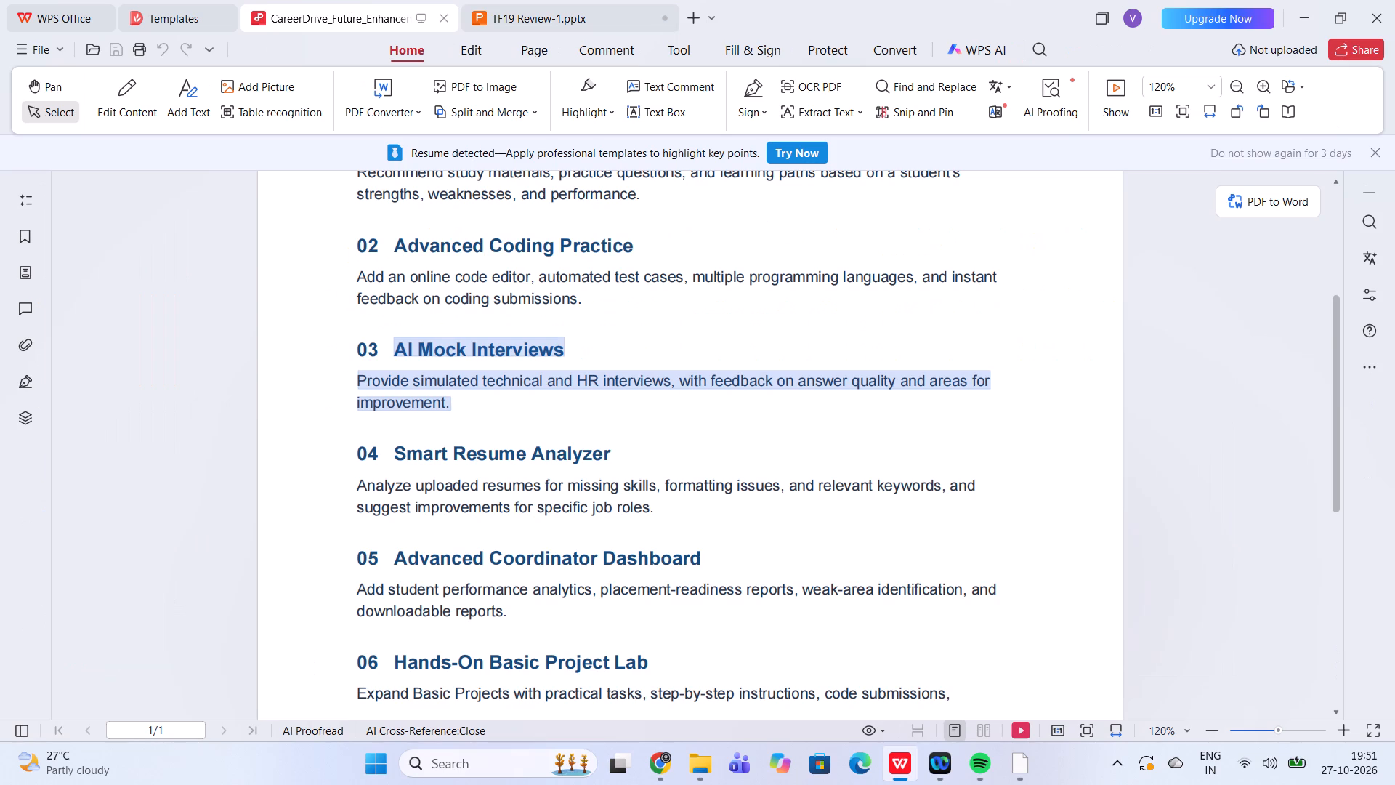
{"action": "scroll", "coordinate": [597, 398], "scroll_direction": "down", "scroll_amount": 1}
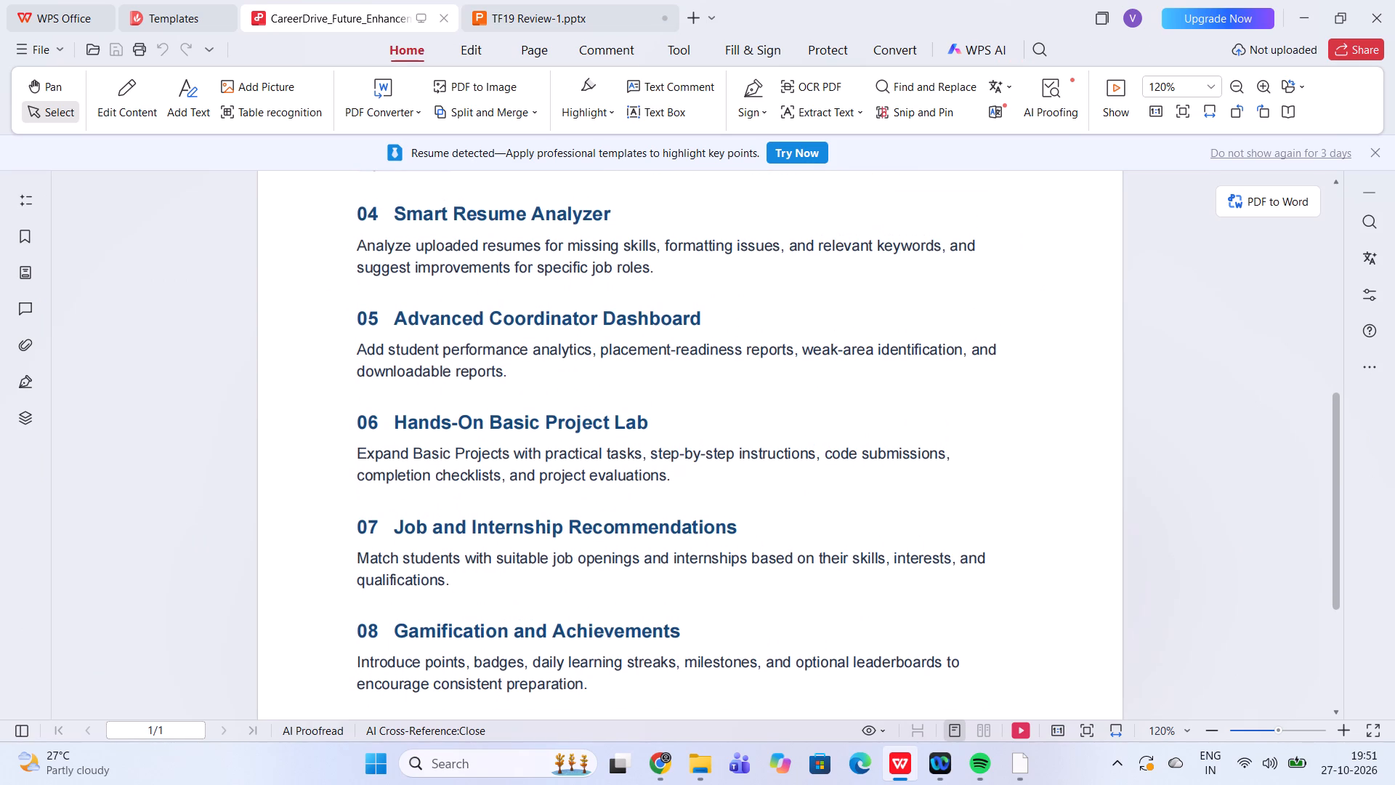
{"action": "left_click_drag", "start_coordinate": [395, 329], "coordinate": [523, 376]}
{"action": "key", "text": "ctrl+c"}
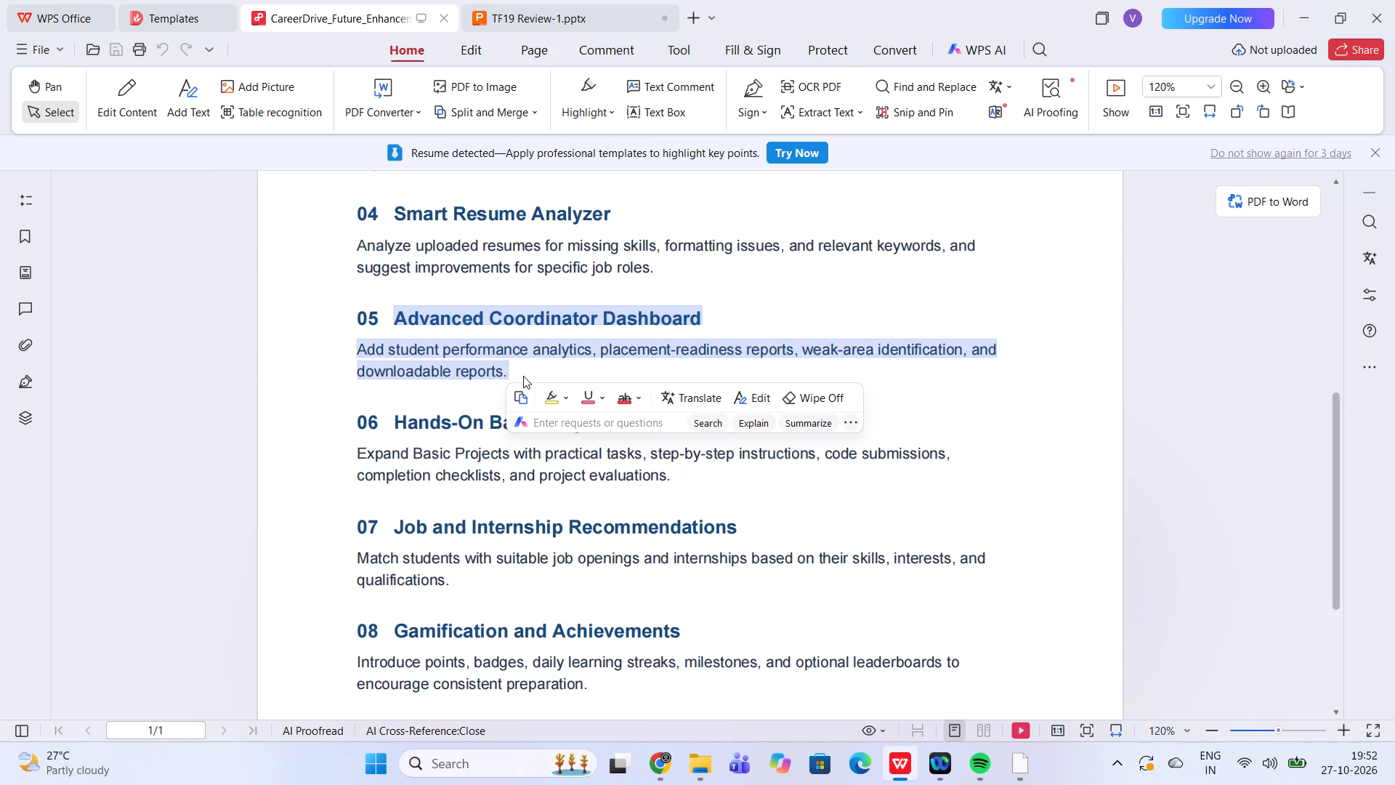
{"action": "left_click", "coordinate": [665, 758]}
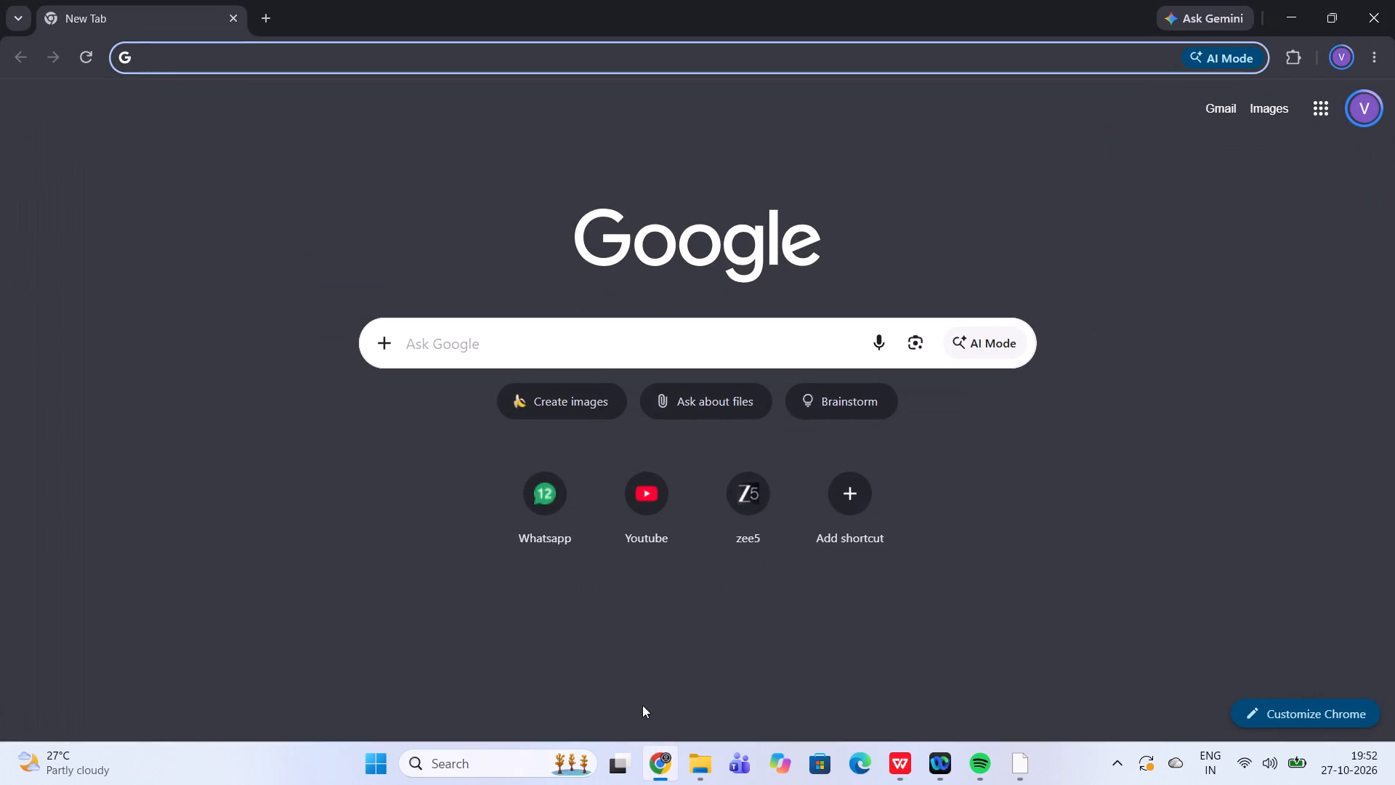
{"action": "left_click", "coordinate": [656, 758]}
{"action": "left_click", "coordinate": [550, 0]}
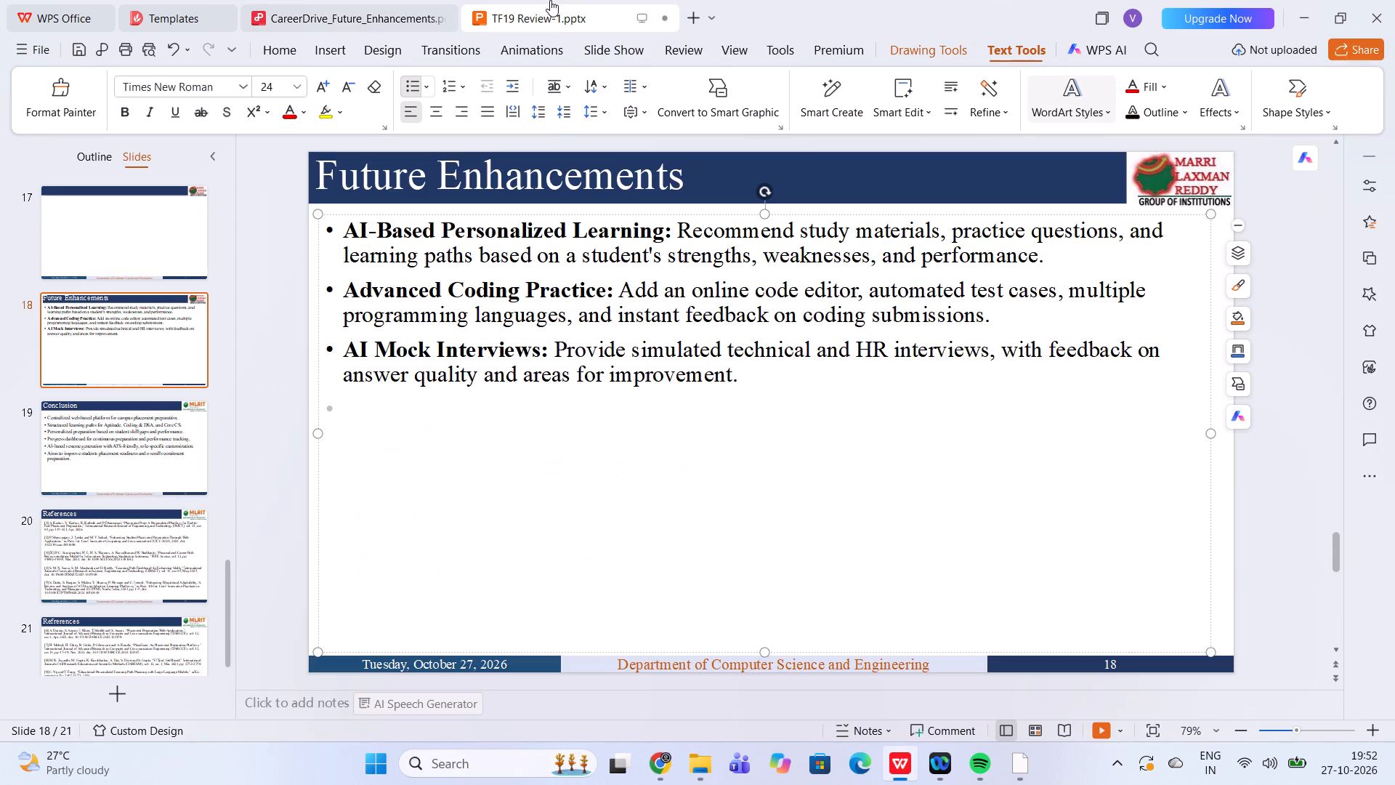
{"action": "key", "text": "ctrl+v"}
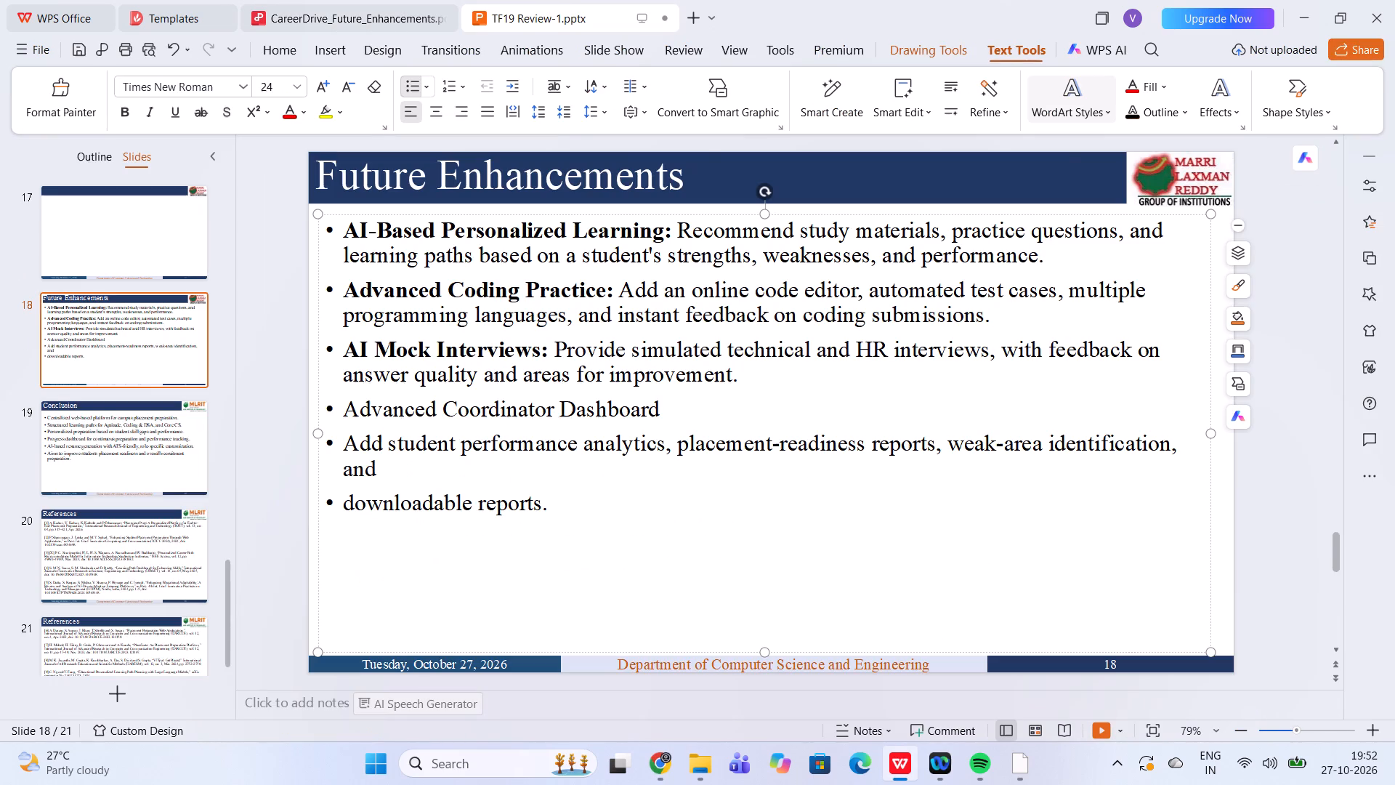
Join the pasted Advanced Coordinator Dashboard lines into one bullet, with a colon and space after the heading and a space before "downloadable".
{"action": "left_click", "coordinate": [348, 443]}
{"action": "key", "text": "BackSpace"}
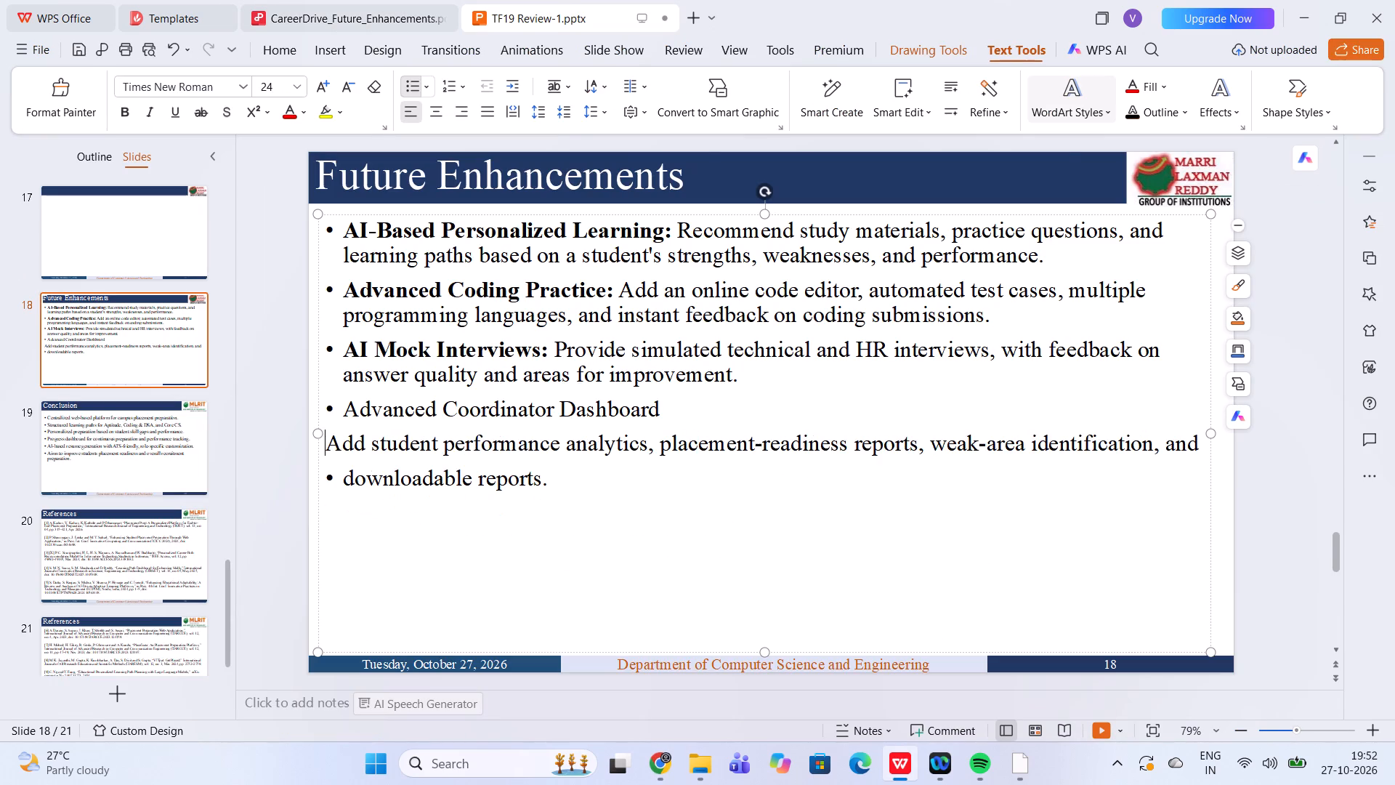
{"action": "key", "text": "BackSpace"}
{"action": "type", "text": ":"}
{"action": "key", "text": "space"}
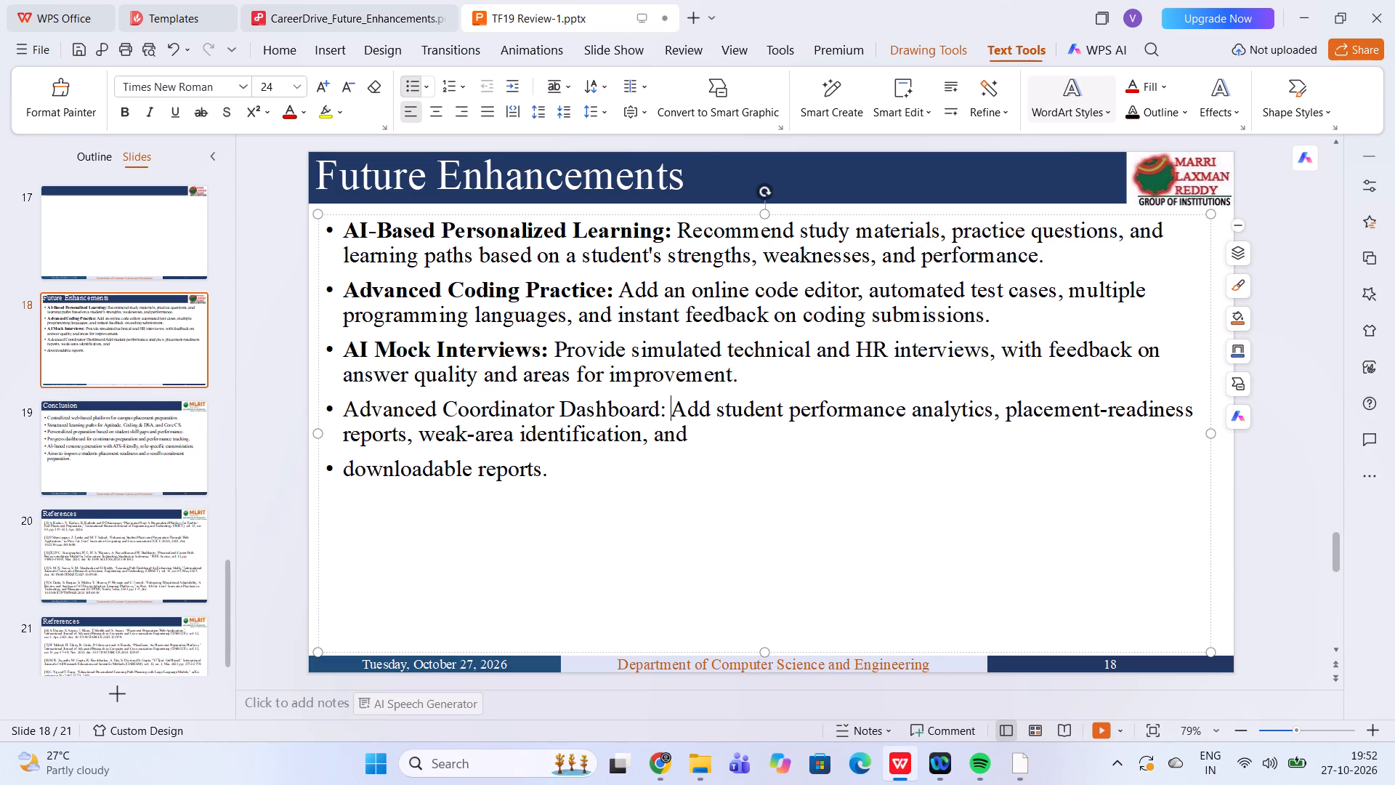
{"action": "left_click", "coordinate": [341, 475]}
{"action": "key", "text": "BackSpace"}
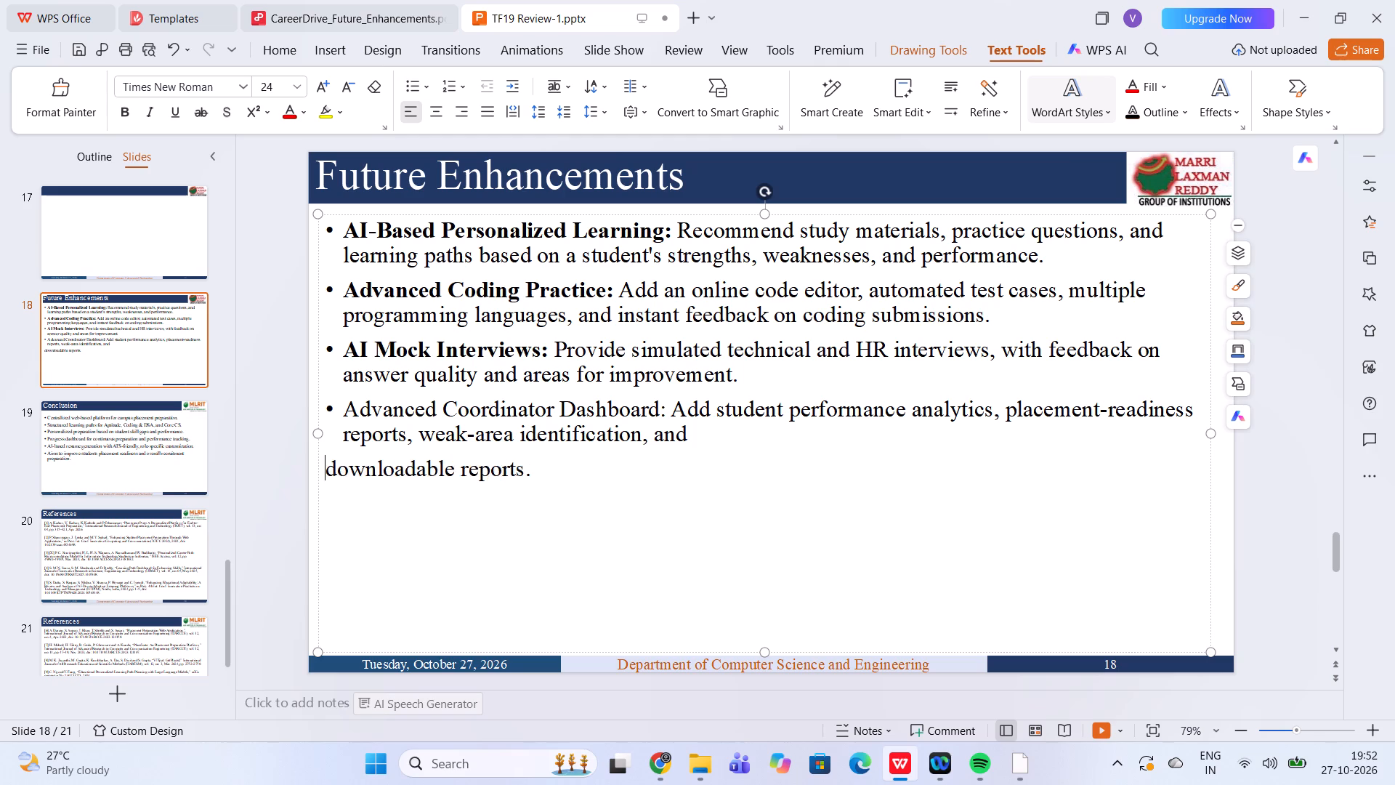
{"action": "key", "text": "BackSpace"}
{"action": "key", "text": "space"}
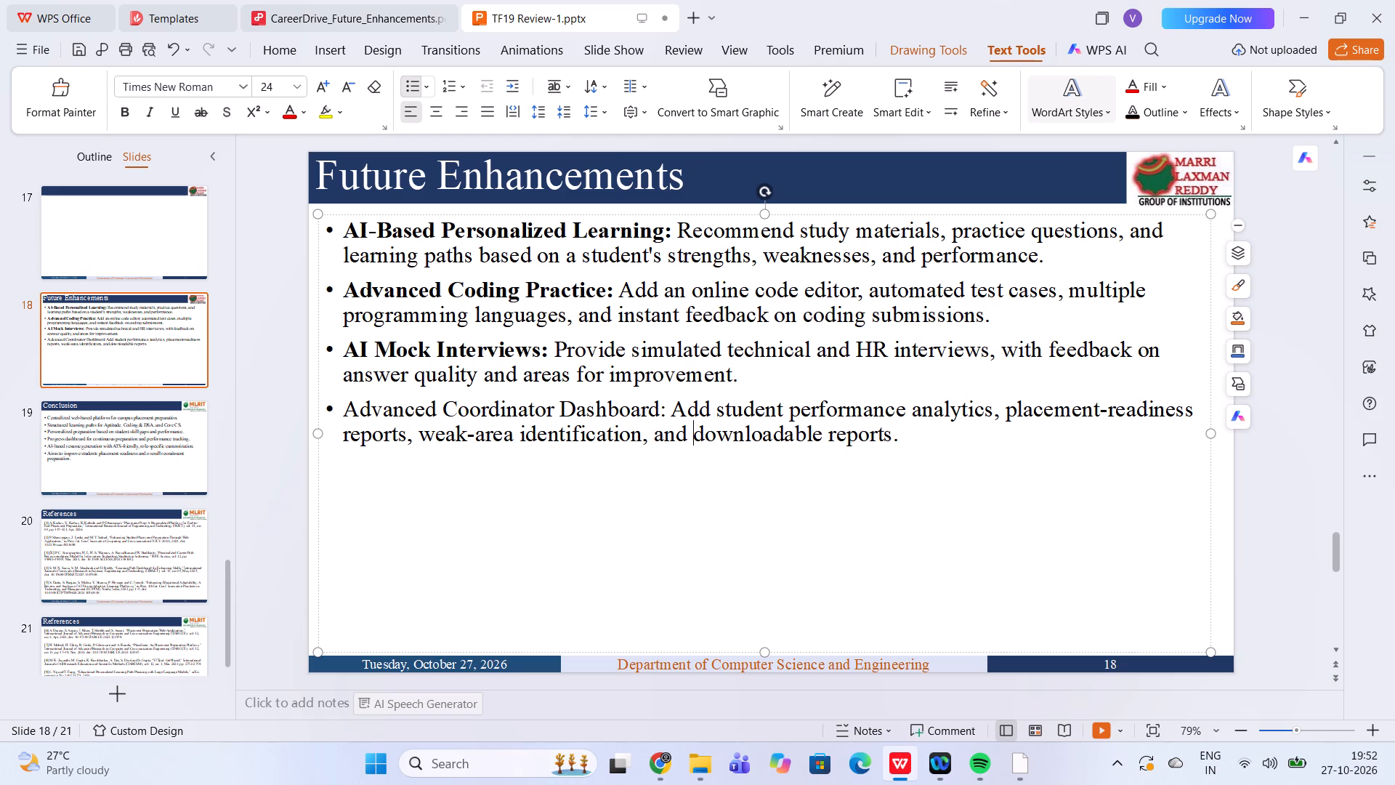
Make the heading "Advanced Coordinator Dashboard:" bold.
{"action": "left_click_drag", "start_coordinate": [345, 409], "coordinate": [663, 411]}
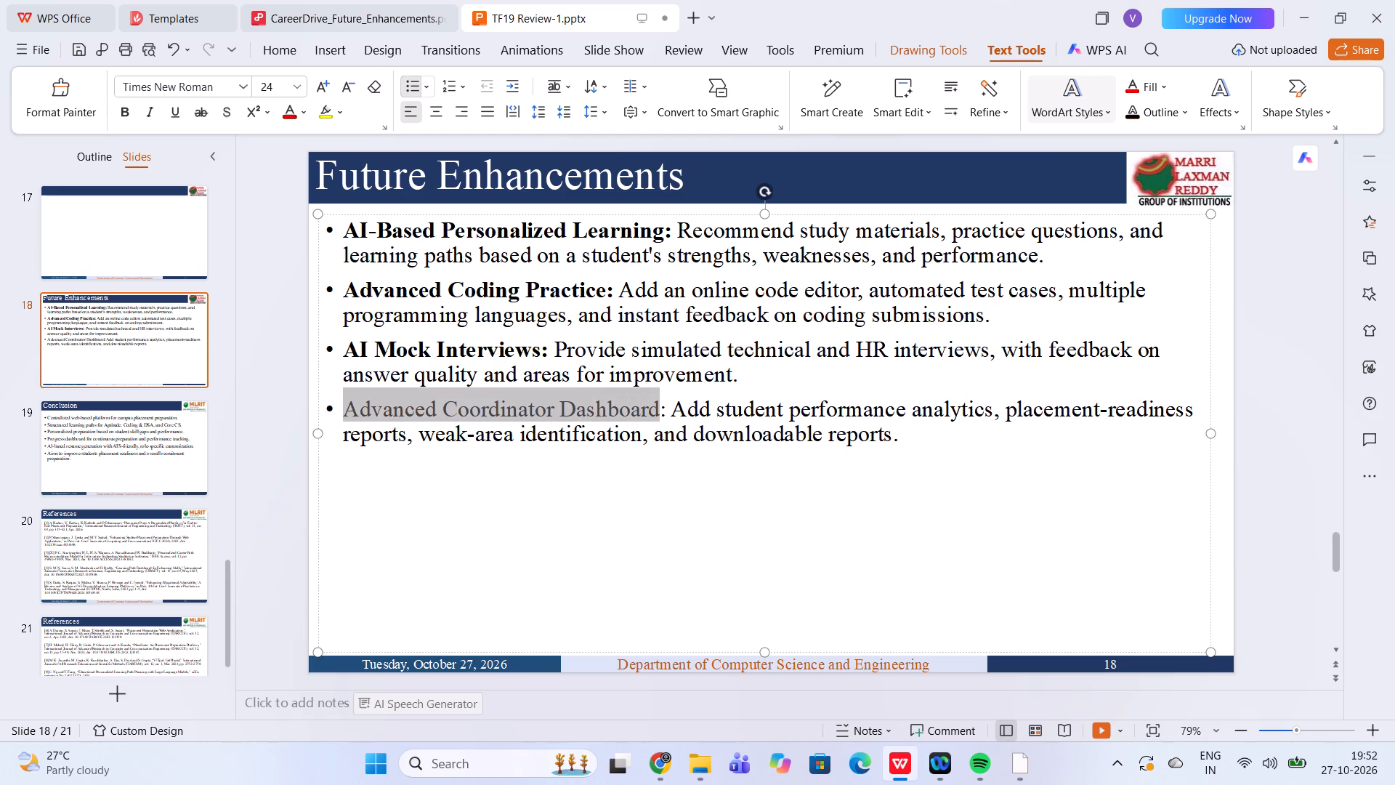
{"action": "left_click_drag", "start_coordinate": [663, 411], "coordinate": [666, 411]}
{"action": "left_click", "coordinate": [732, 369]}
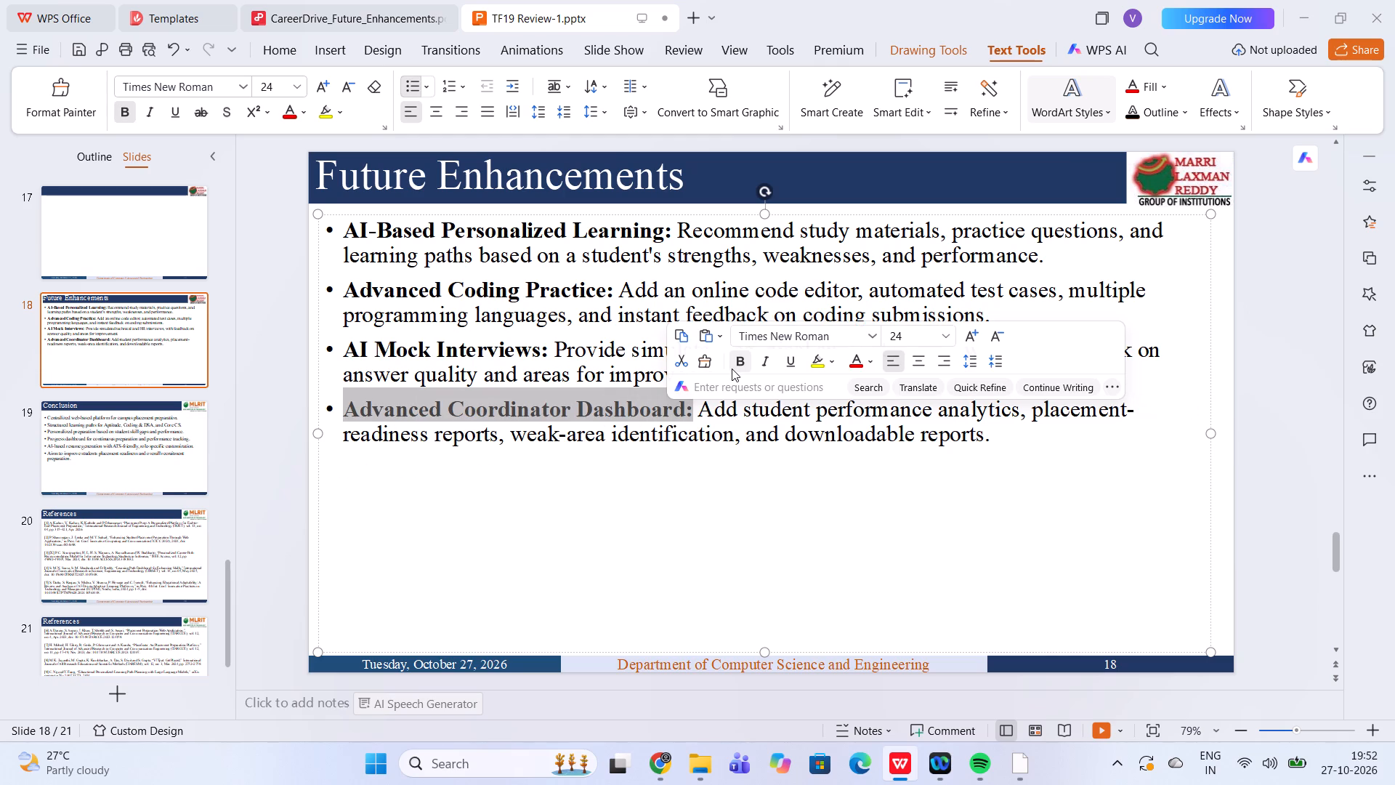
{"action": "left_click", "coordinate": [592, 480]}
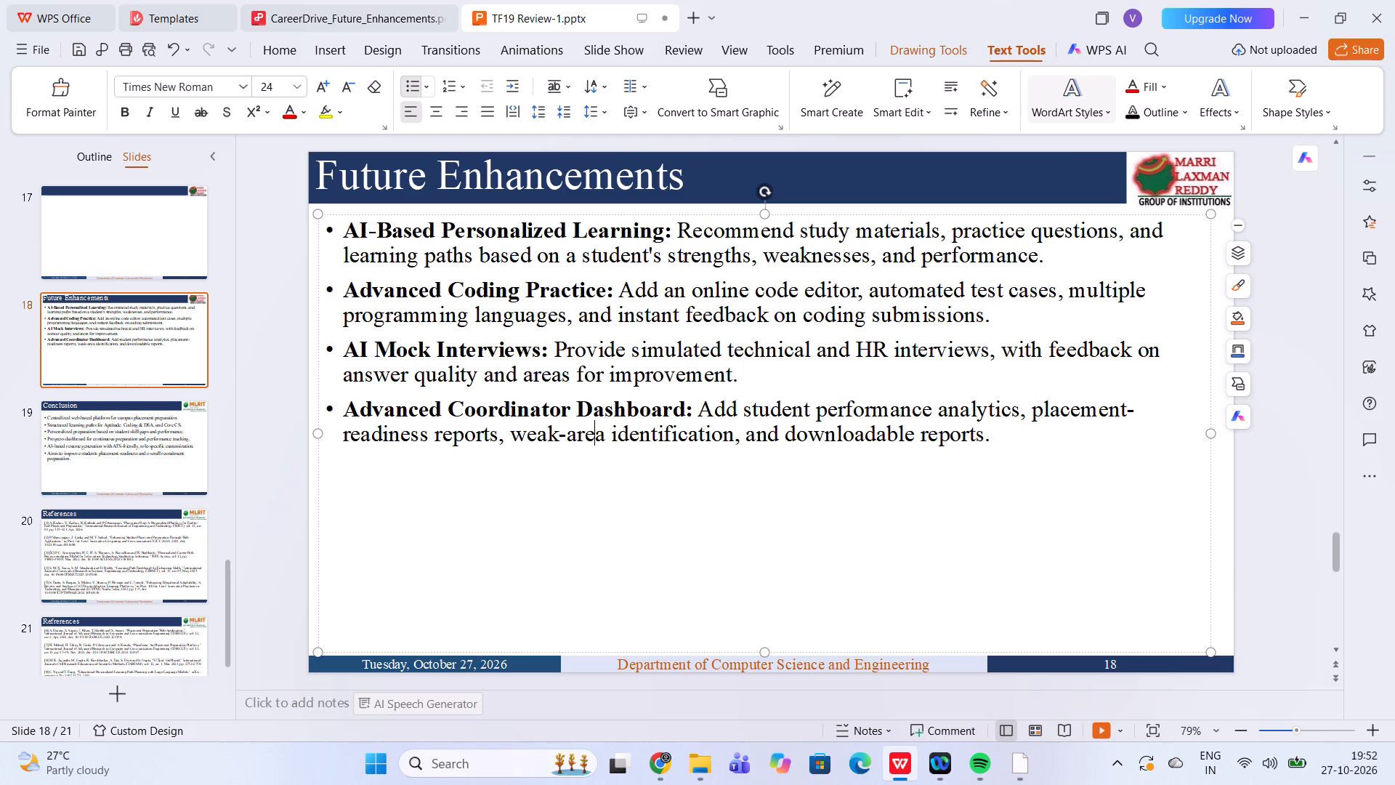
Add a fifth bullet and fill it with the Job and Internship Recommendations heading and description copied from the PDF, without the number 07.
{"action": "left_click", "coordinate": [1015, 435]}
{"action": "key", "text": "Return"}
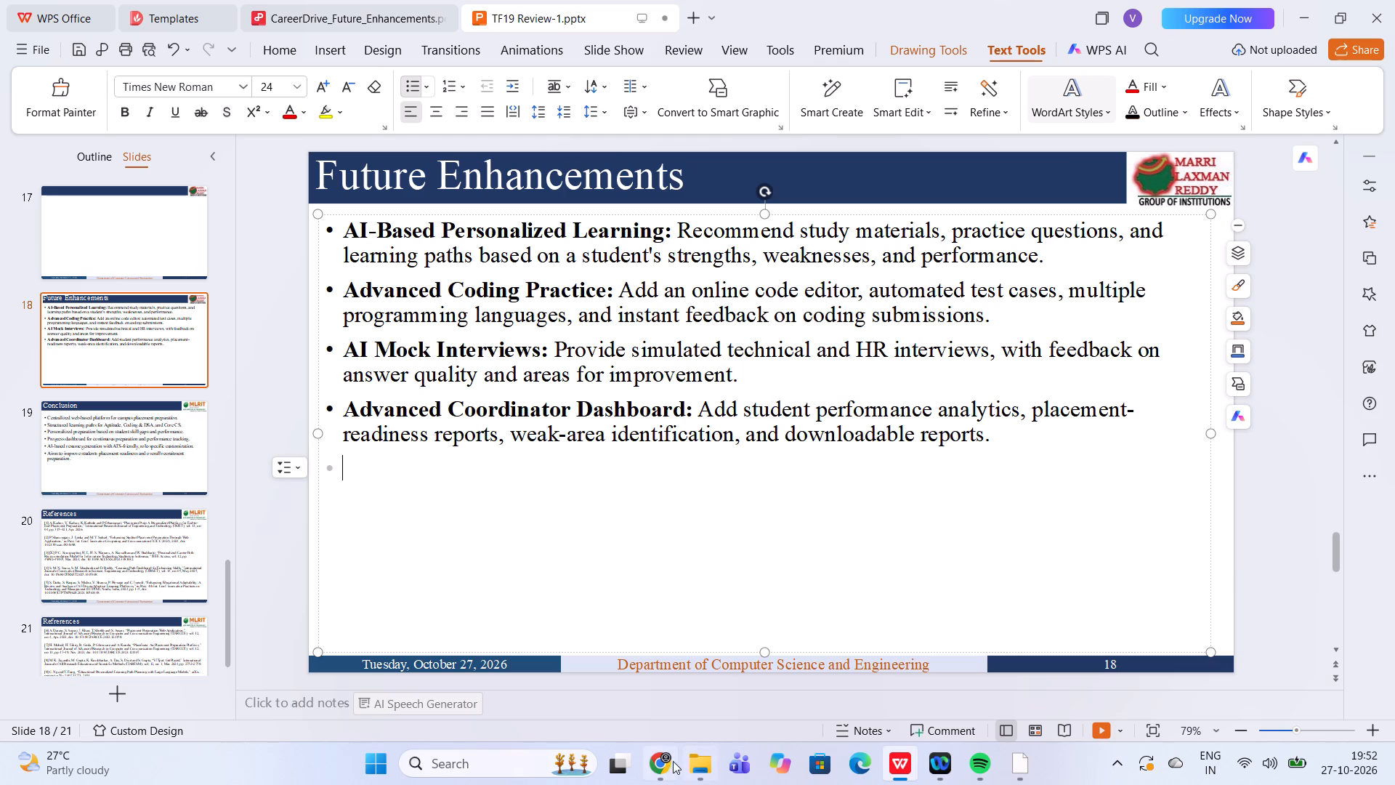
{"action": "left_click", "coordinate": [655, 762]}
{"action": "left_click", "coordinate": [667, 767]}
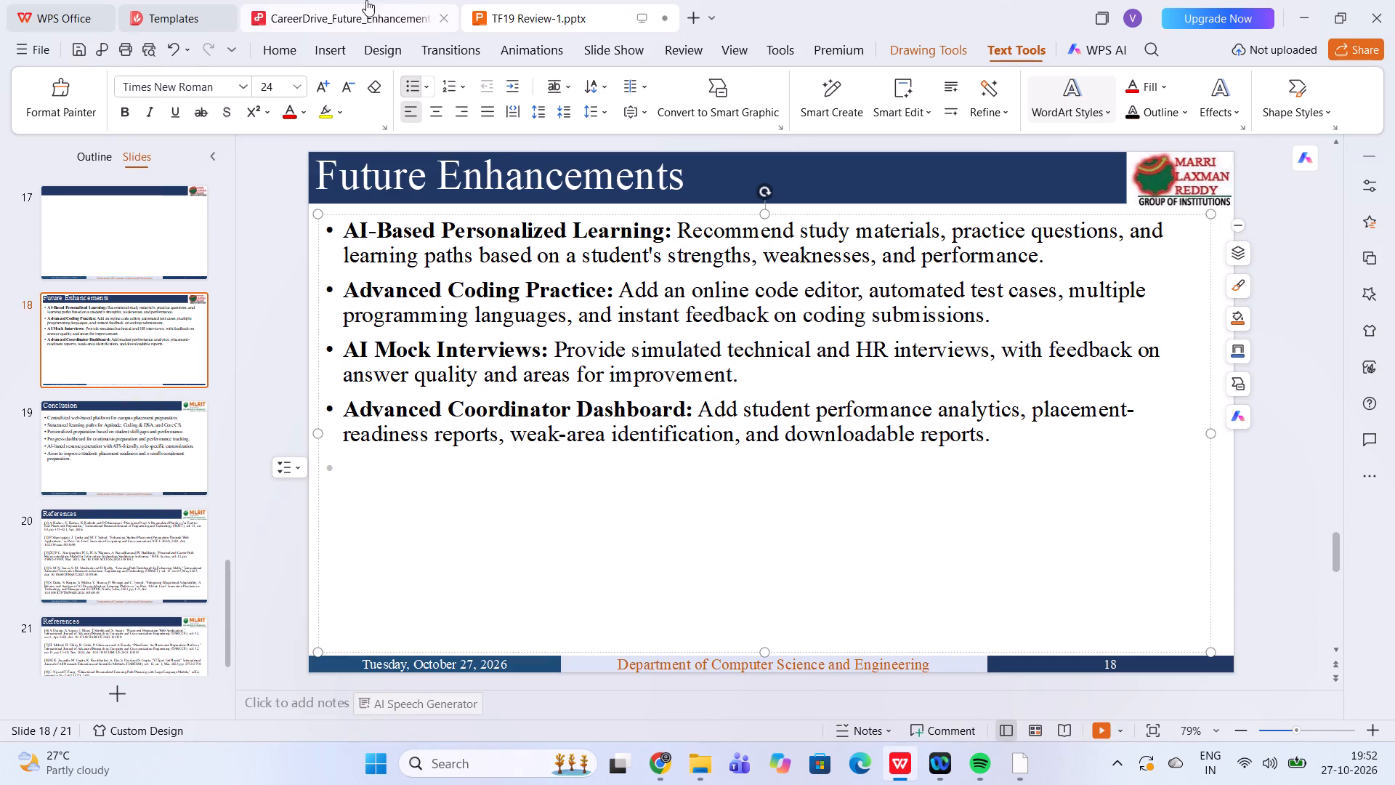
{"action": "left_click", "coordinate": [357, 0]}
{"action": "scroll", "coordinate": [511, 361], "scroll_direction": "down", "scroll_amount": 1}
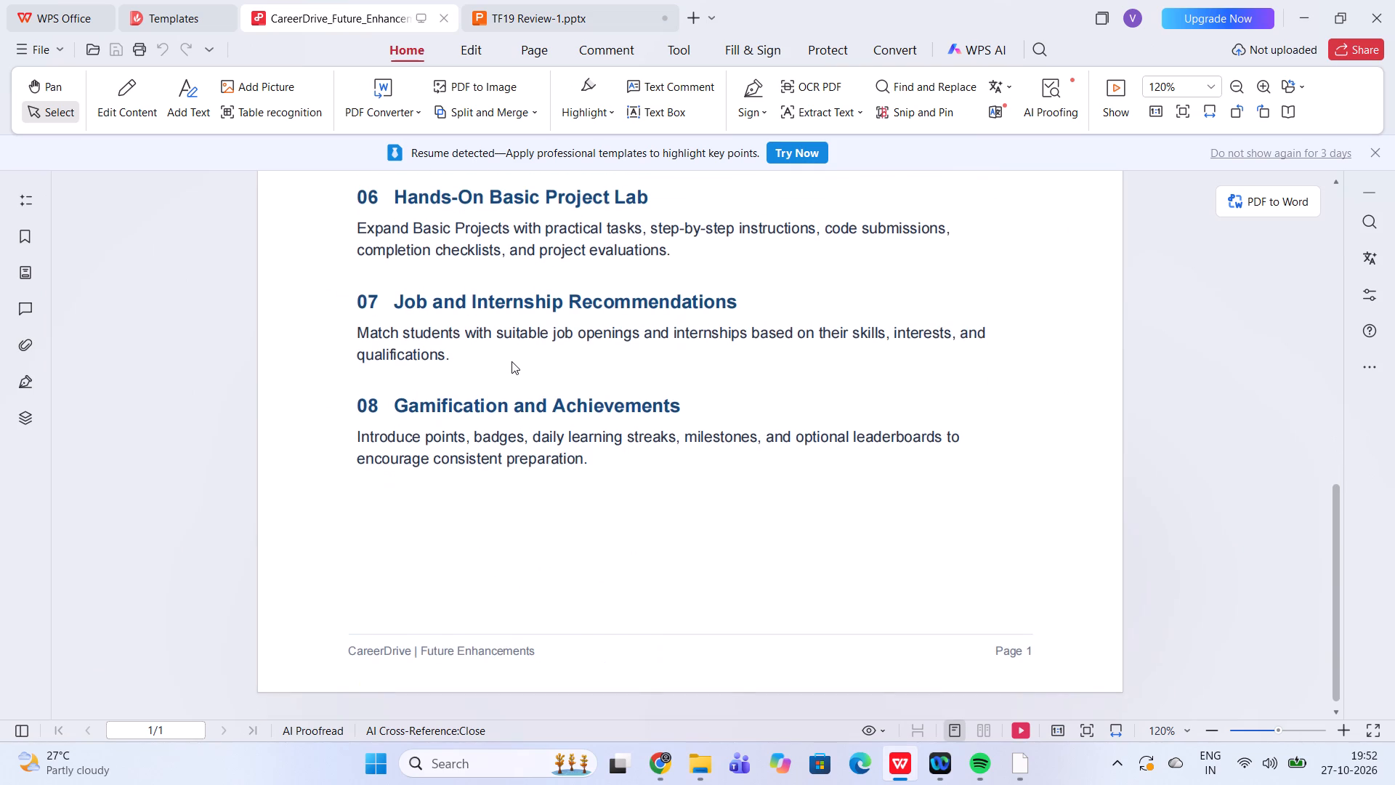
{"action": "left_click_drag", "start_coordinate": [398, 302], "coordinate": [461, 363]}
{"action": "key", "text": "ctrl+c"}
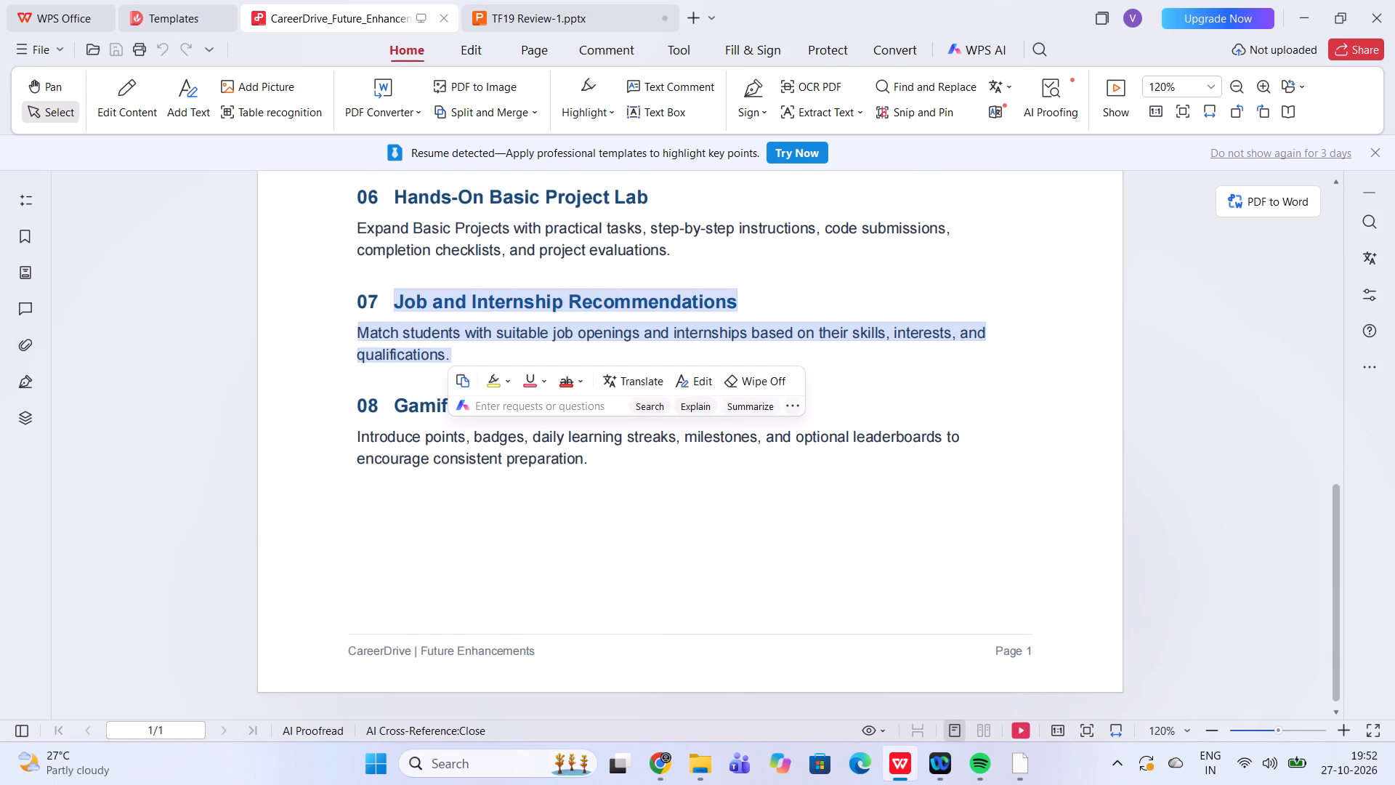
{"action": "left_click", "coordinate": [539, 0]}
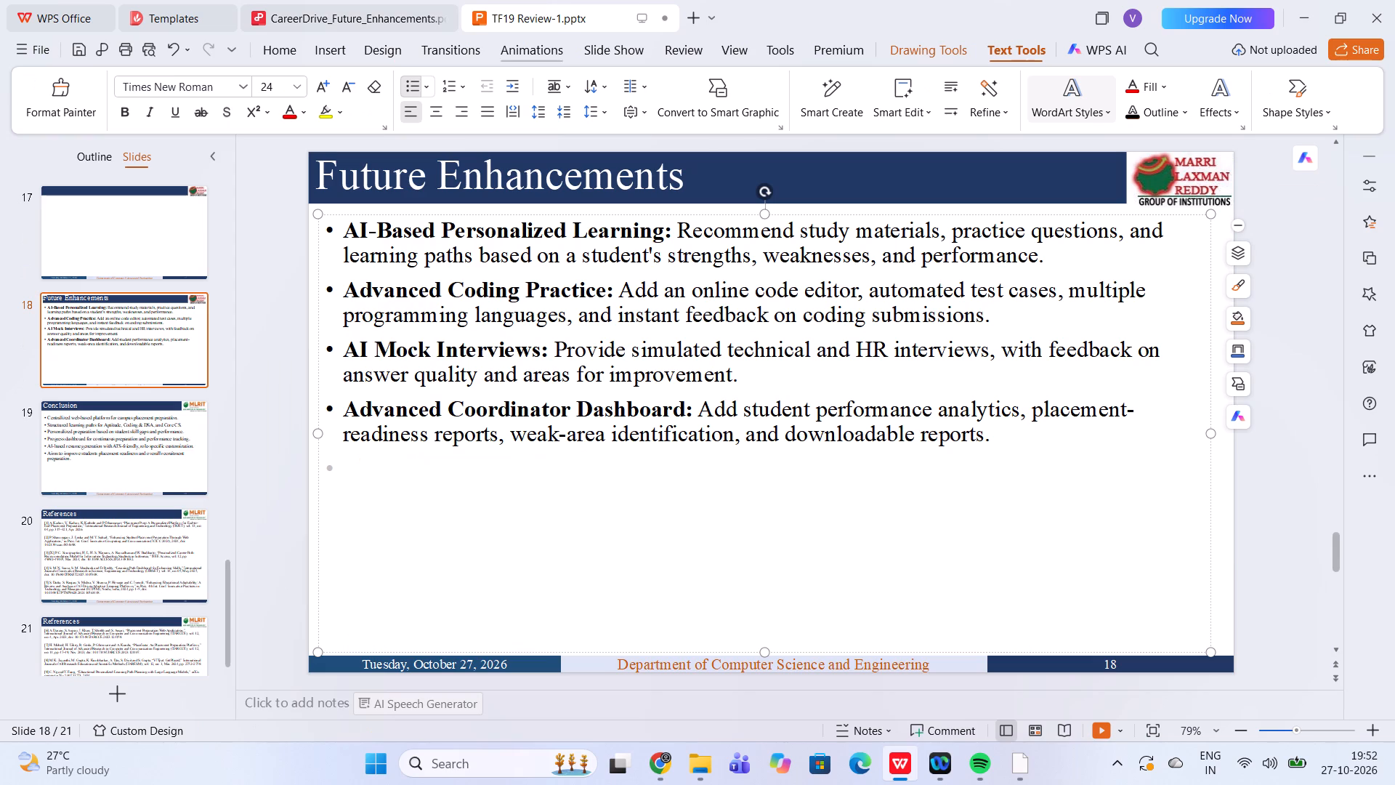
{"action": "key", "text": "ctrl+v"}
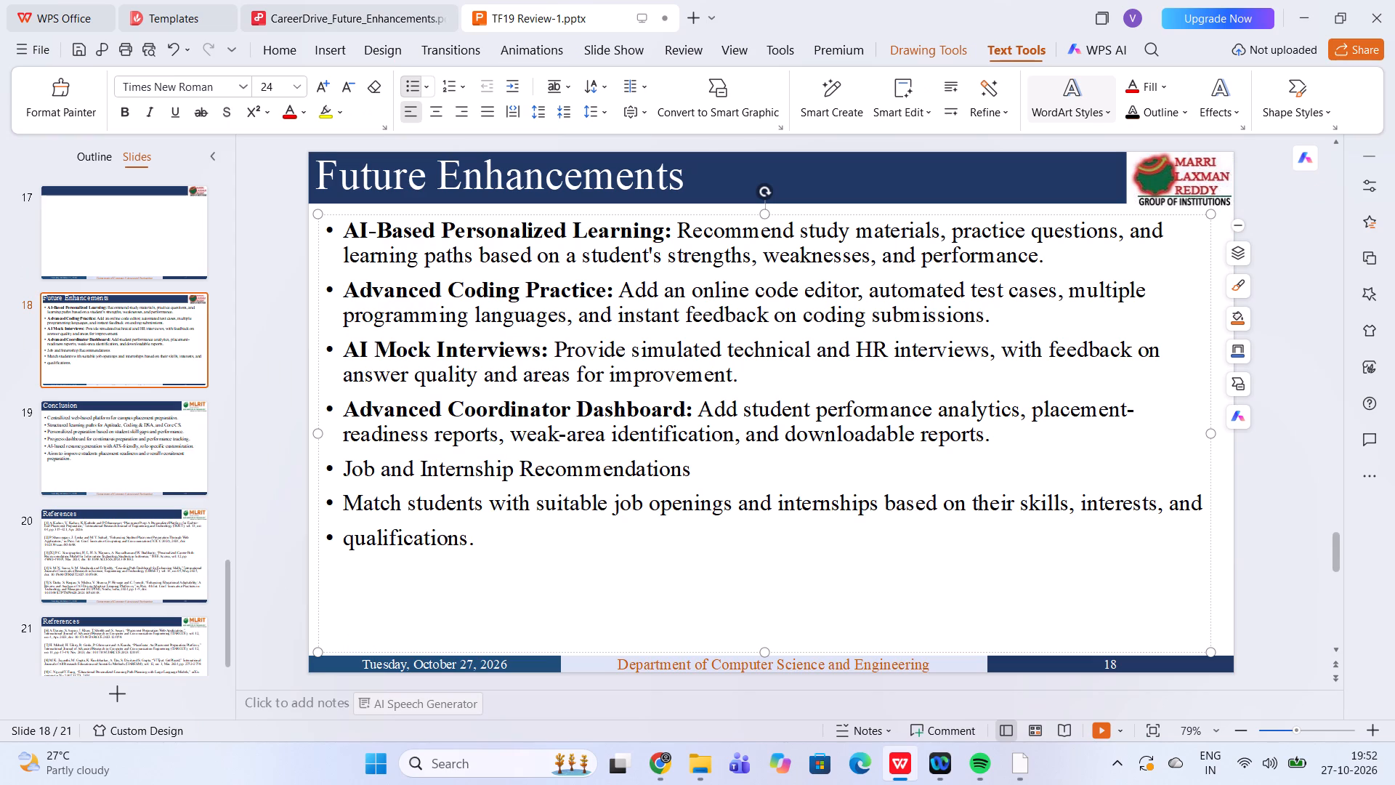
Join the pasted Job and Internship Recommendations lines into one bullet, with a colon and space after the heading and a space before "qualifications".
{"action": "left_click", "coordinate": [347, 502]}
{"action": "key", "text": "BackSpace"}
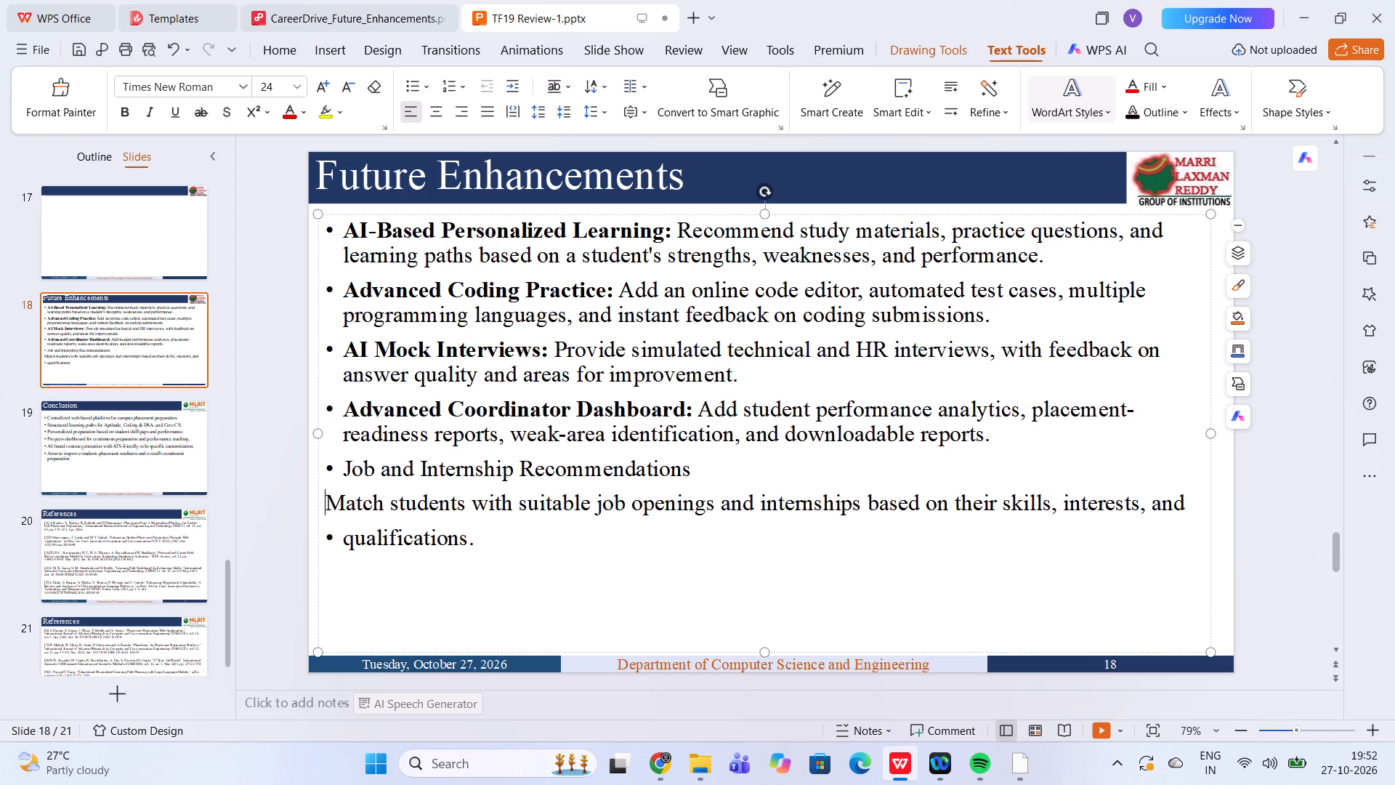
{"action": "key", "text": "BackSpace"}
{"action": "type", "text": ":"}
{"action": "key", "text": "space"}
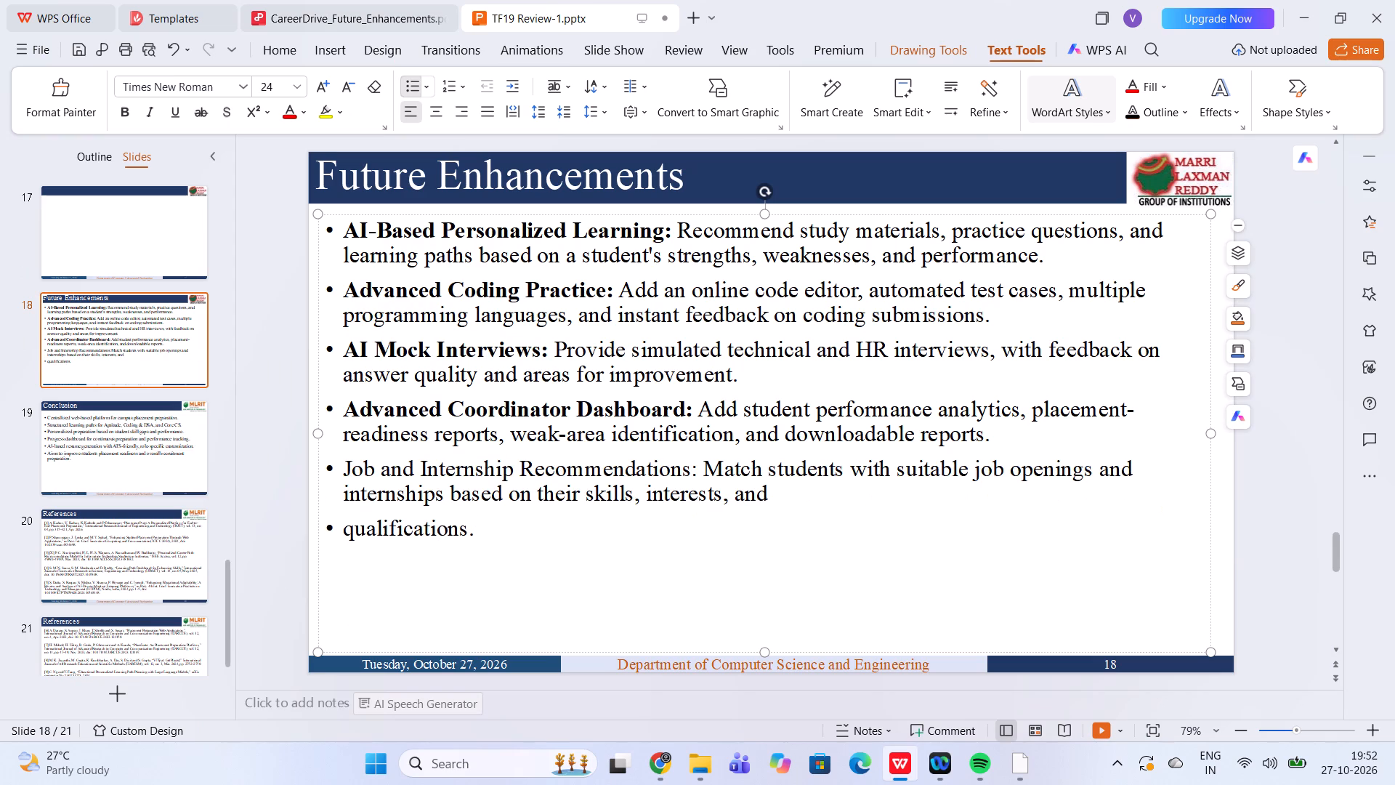
{"action": "left_click", "coordinate": [347, 522]}
{"action": "key", "text": "BackSpace"}
{"action": "key", "text": "BackSpace"}
{"action": "key", "text": "space"}
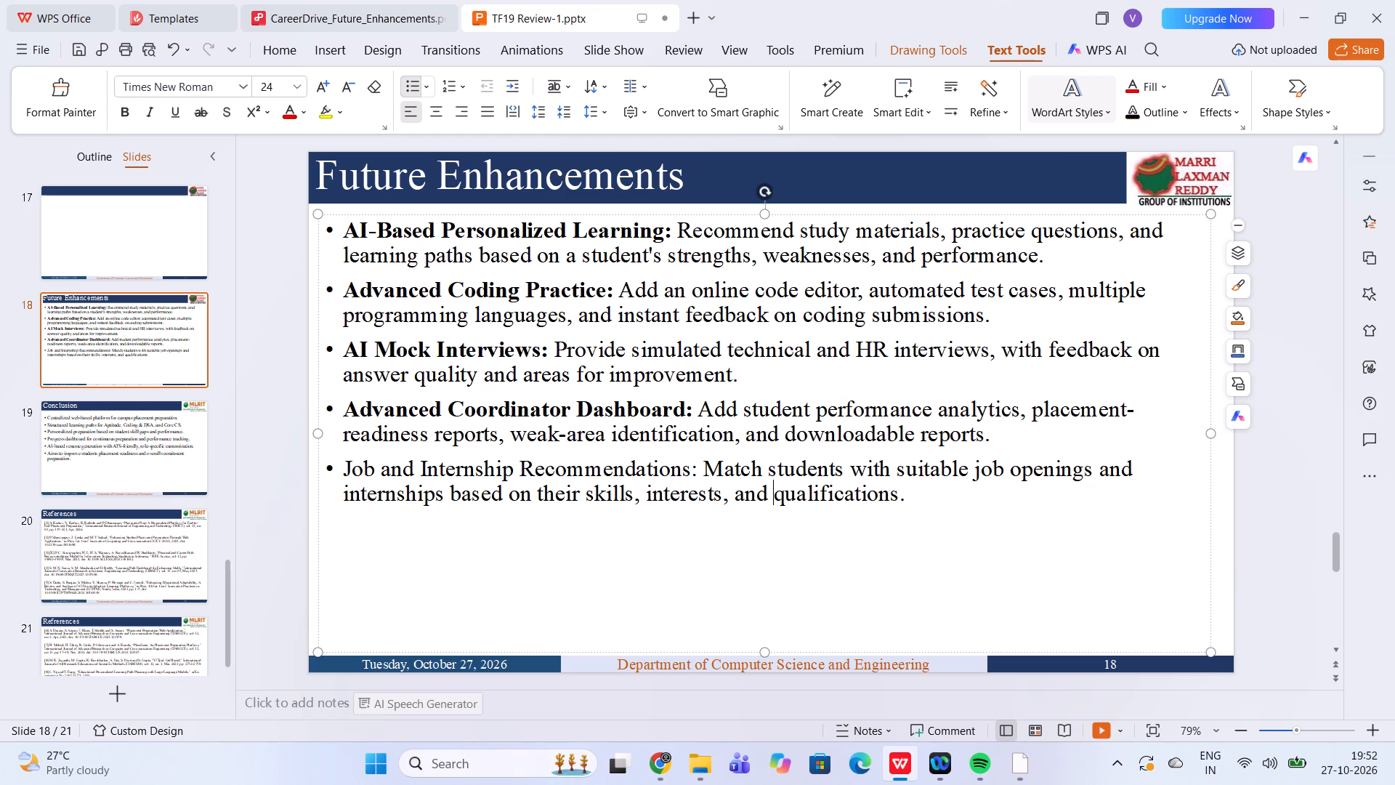
Make the heading "Job and Internship Recommendations:" bold.
{"action": "left_click_drag", "start_coordinate": [344, 464], "coordinate": [703, 465]}
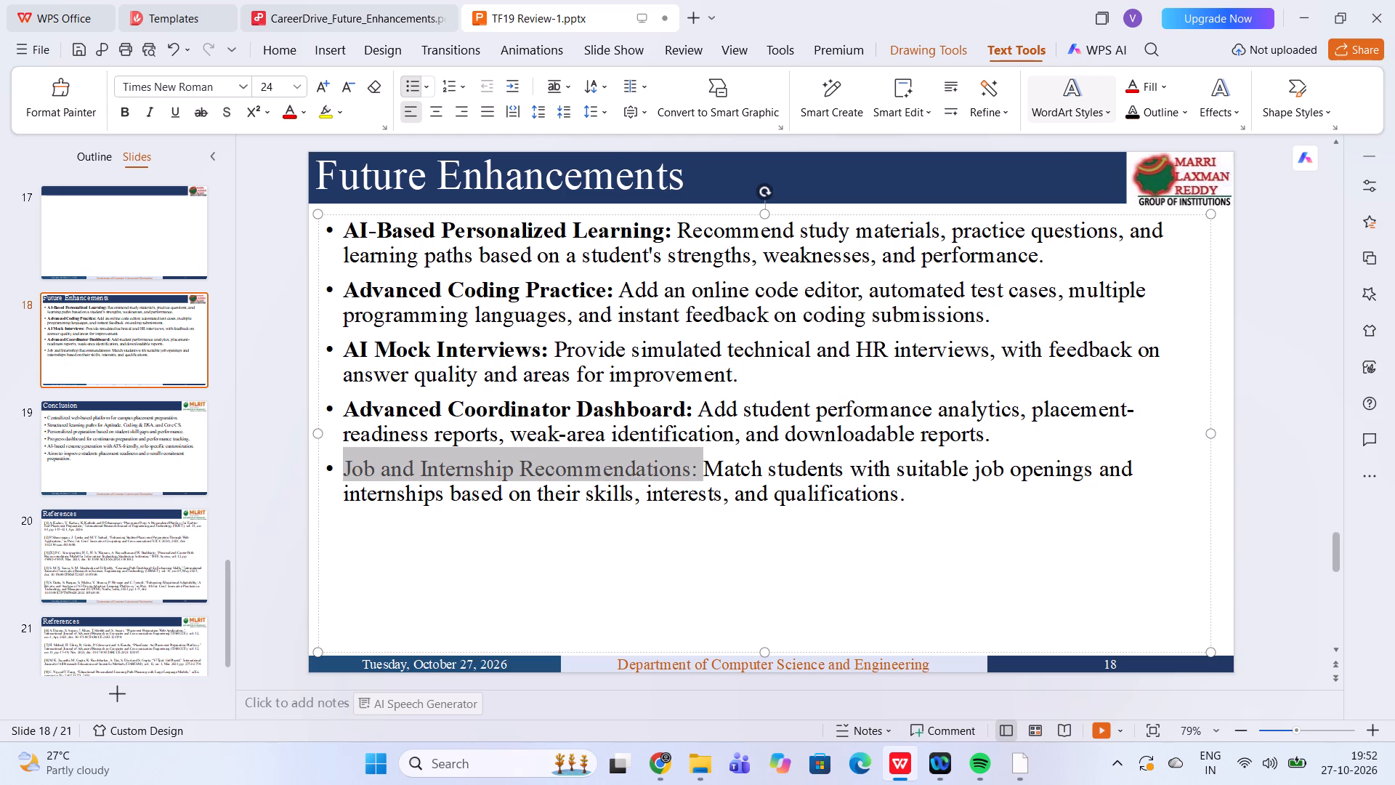
{"action": "left_click_drag", "start_coordinate": [703, 465], "coordinate": [697, 466]}
{"action": "left_click", "coordinate": [770, 424]}
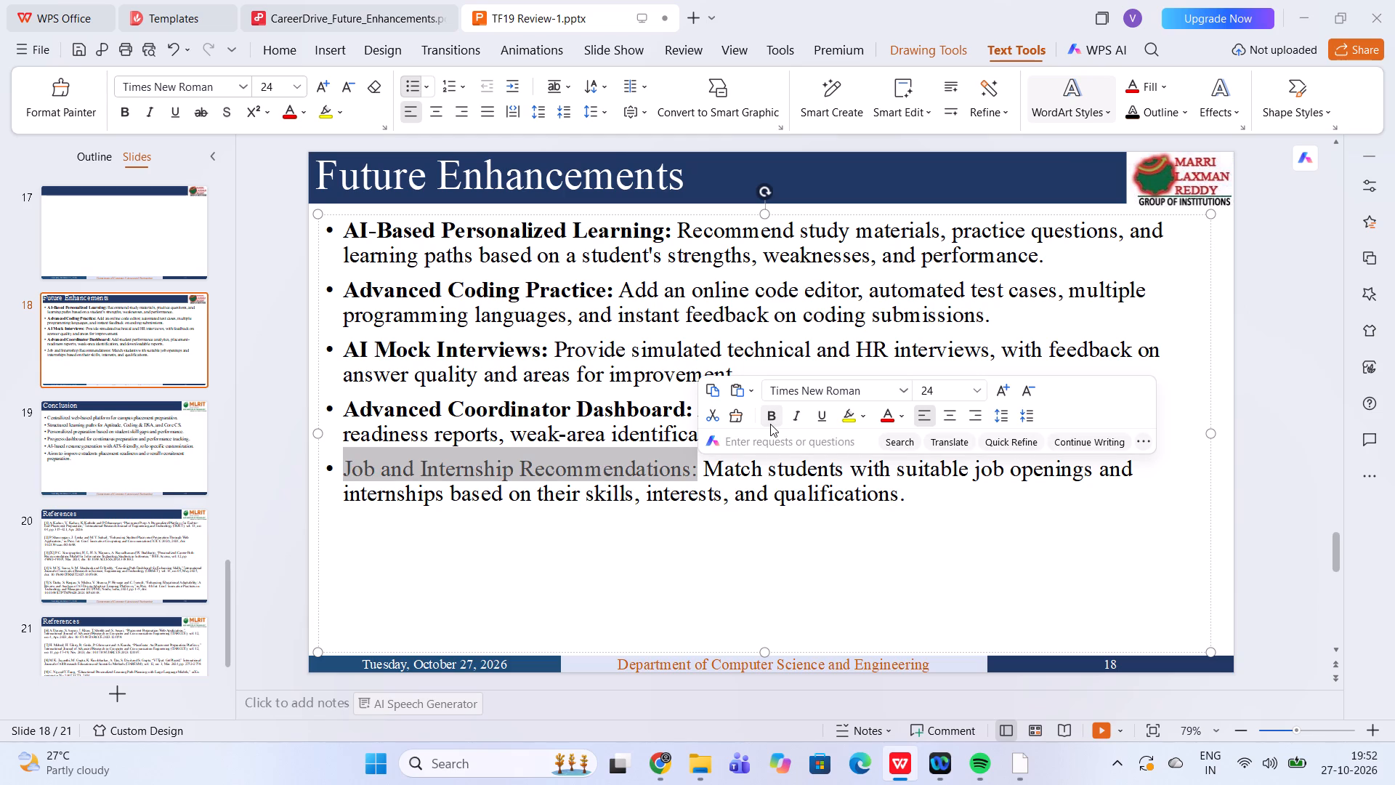
{"action": "left_click", "coordinate": [695, 478]}
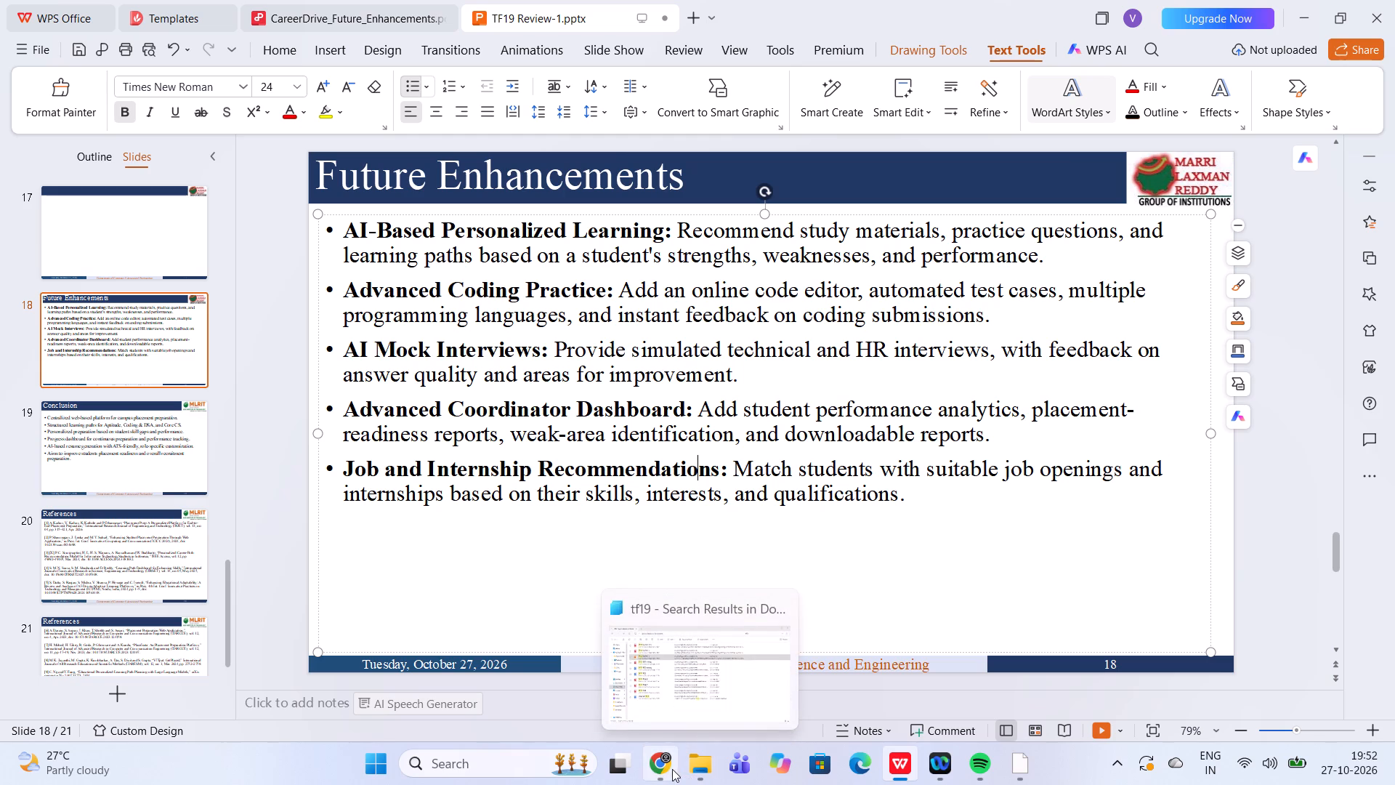
Add a sixth bullet and fill it with the Gamification and Achievements heading and description copied from the PDF, without the number 08.
{"action": "left_click", "coordinate": [282, 0]}
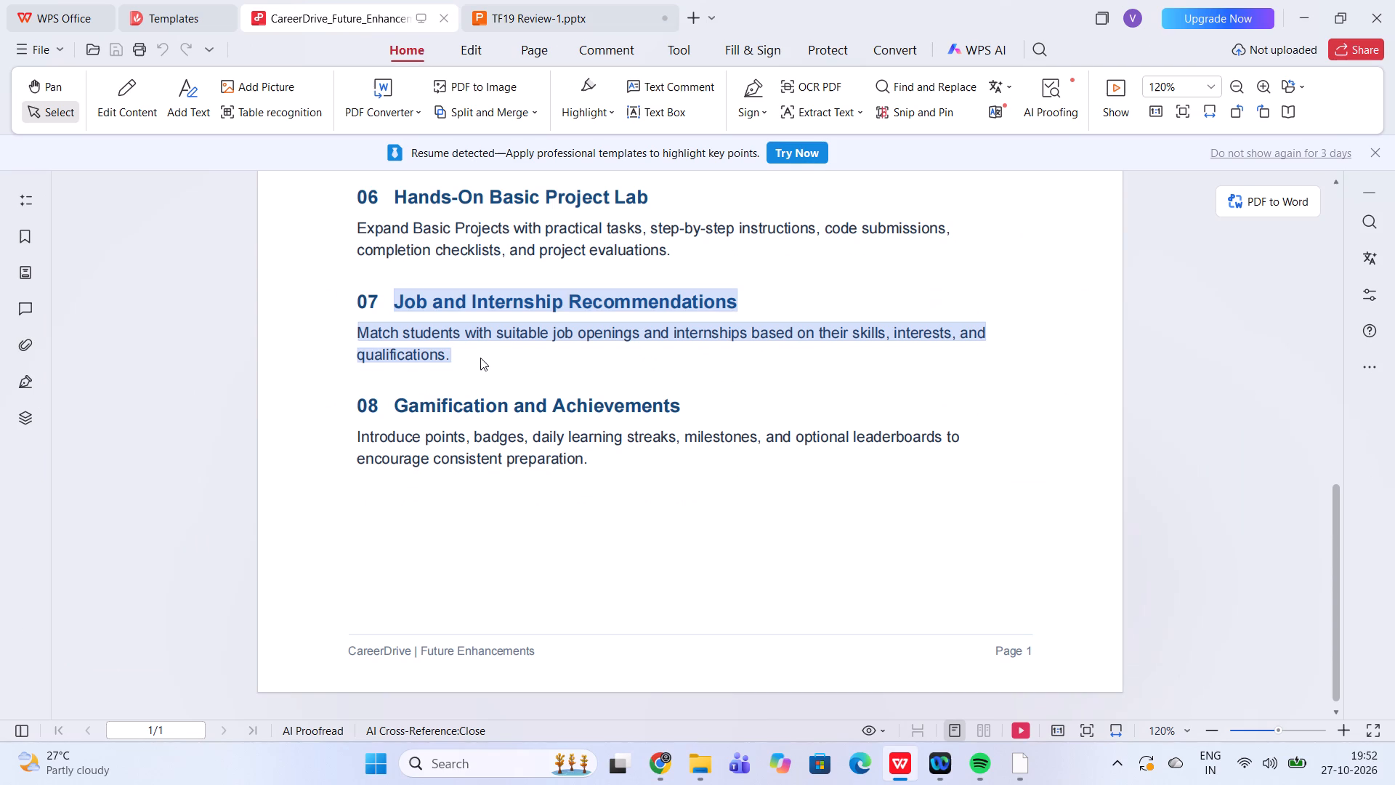
{"action": "scroll", "coordinate": [480, 358], "scroll_direction": "up", "scroll_amount": 1}
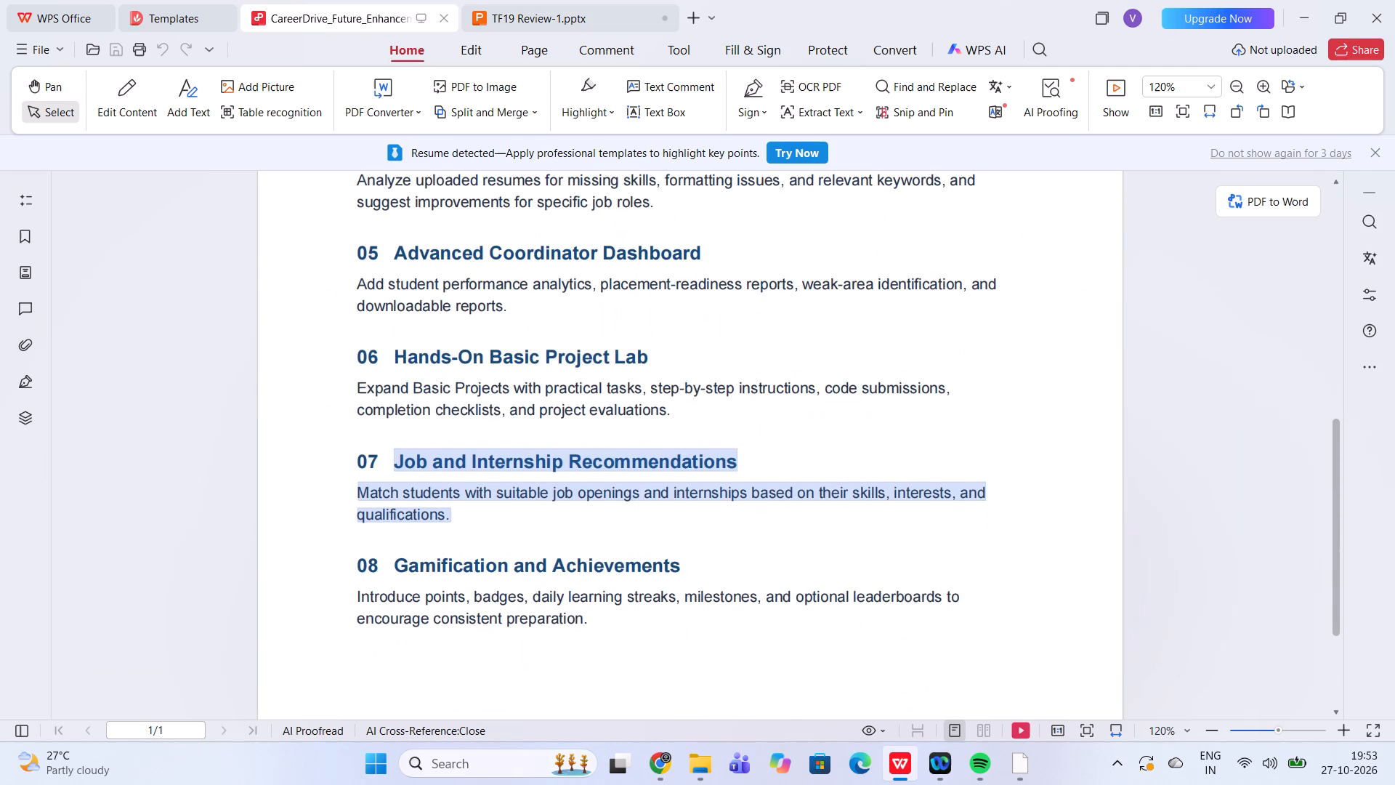
{"action": "left_click_drag", "start_coordinate": [399, 572], "coordinate": [602, 624]}
{"action": "key", "text": "ctrl+c"}
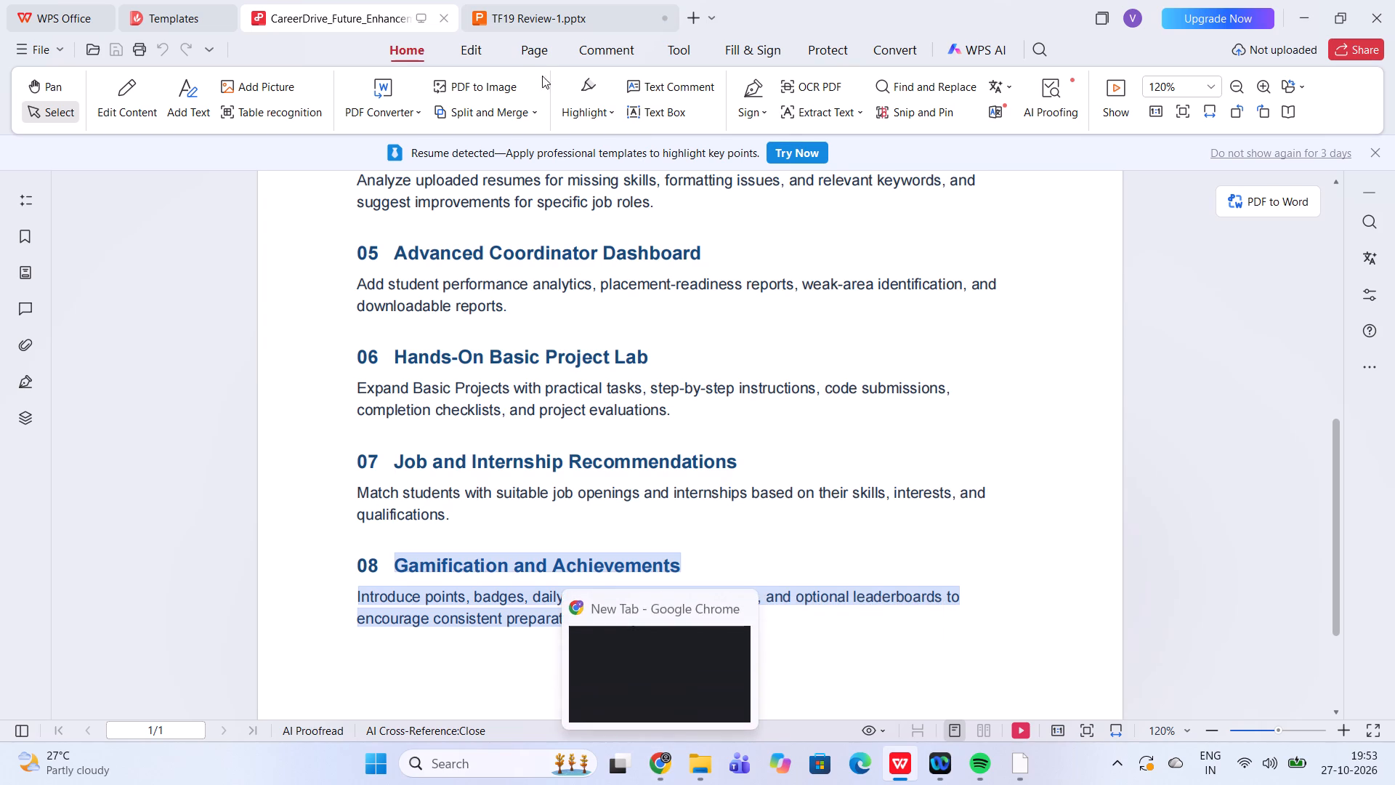
{"action": "left_click", "coordinate": [555, 0]}
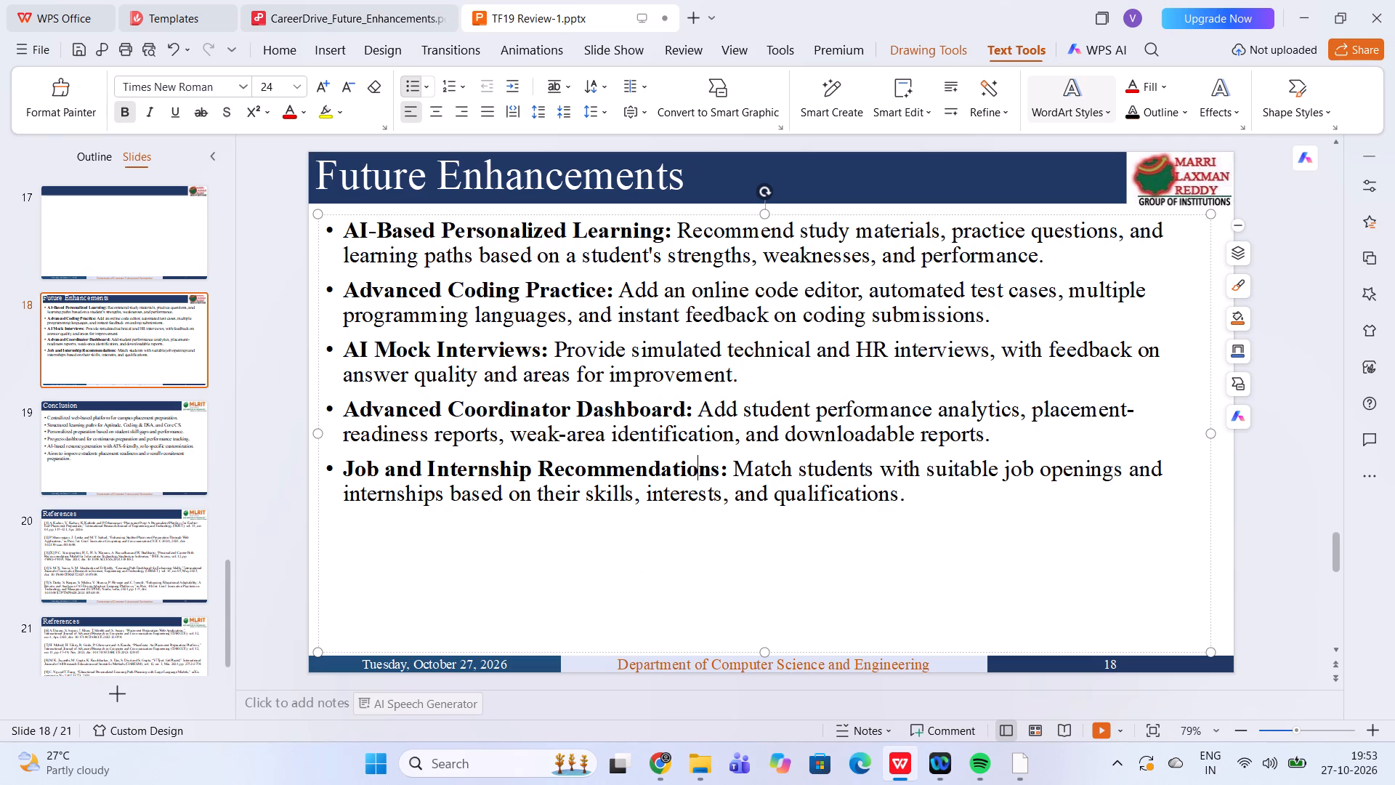
{"action": "left_click", "coordinate": [915, 502]}
{"action": "key", "text": "Return"}
{"action": "key", "text": "ctrl+v"}
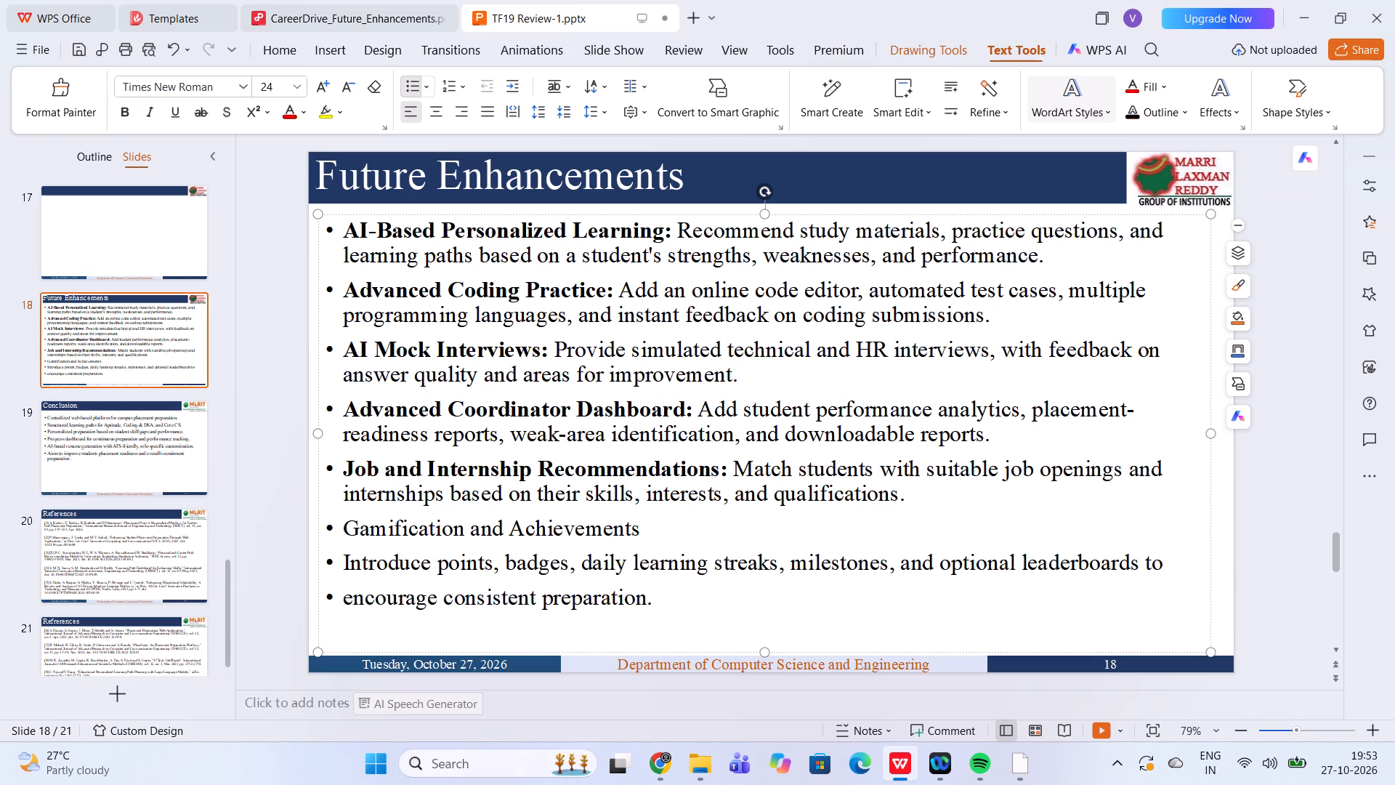
Join the pasted Gamification and Achievements lines into one bullet, with a colon and space after the heading and a space before "encourage".
{"action": "left_click", "coordinate": [345, 566]}
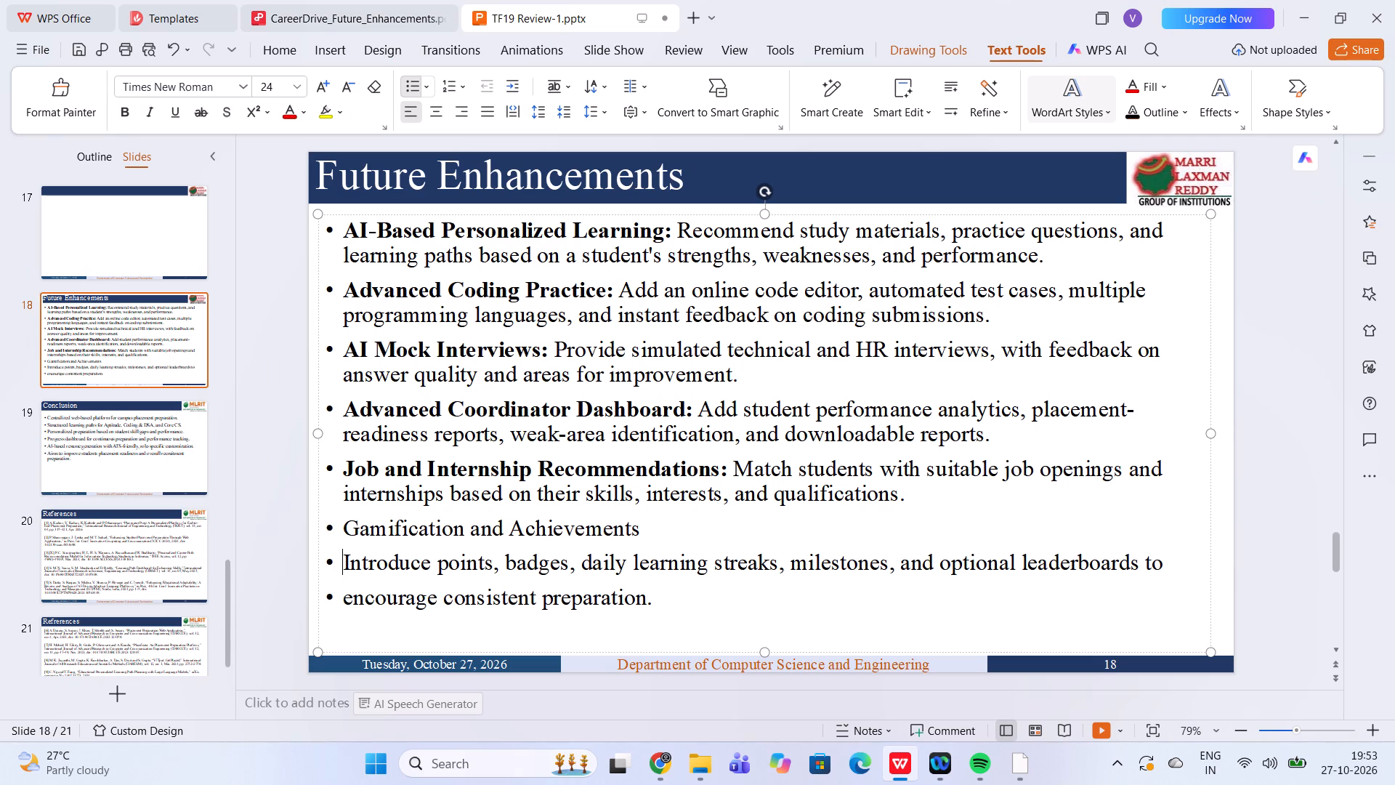
{"action": "key", "text": "BackSpace"}
{"action": "key", "text": "BackSpace"}
{"action": "type", "text": ":"}
{"action": "key", "text": "space"}
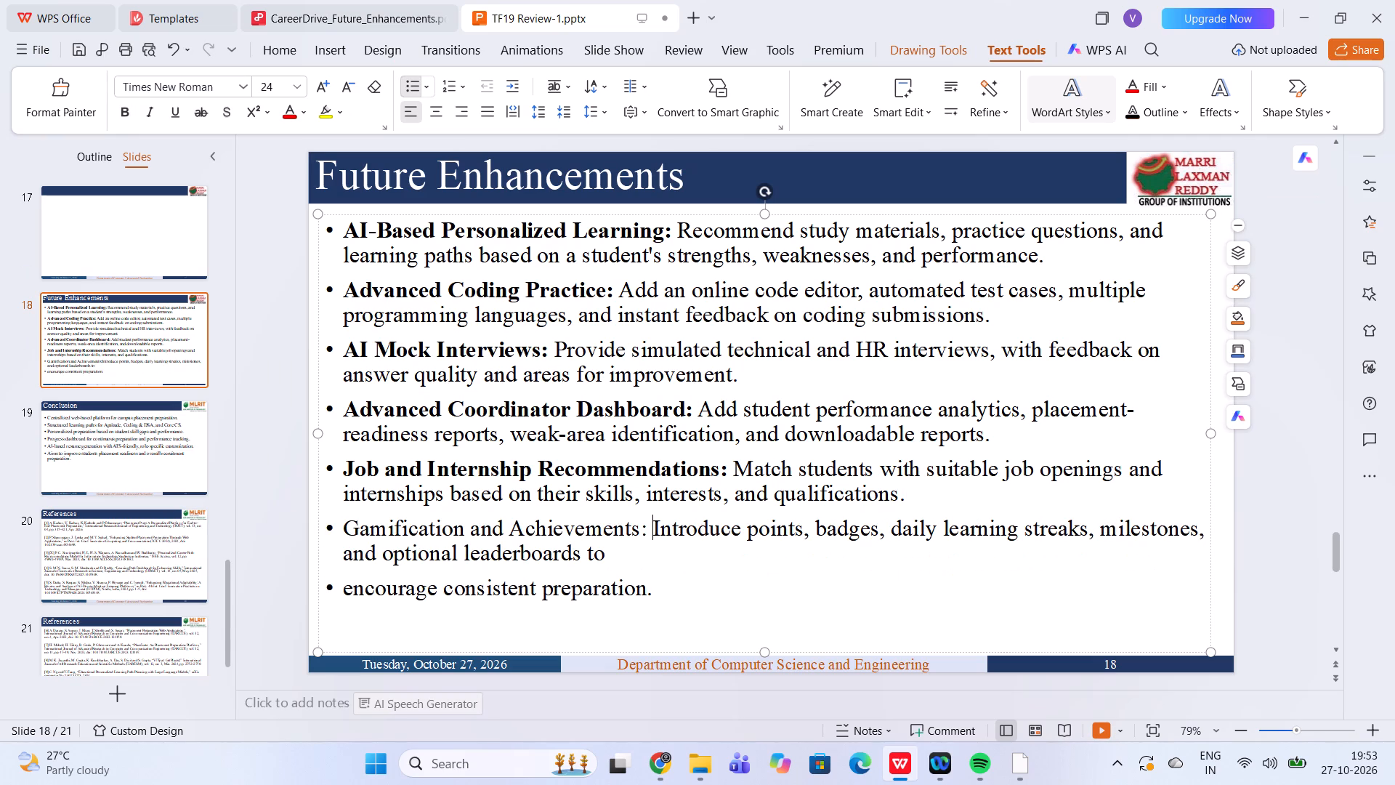
{"action": "left_click", "coordinate": [343, 587]}
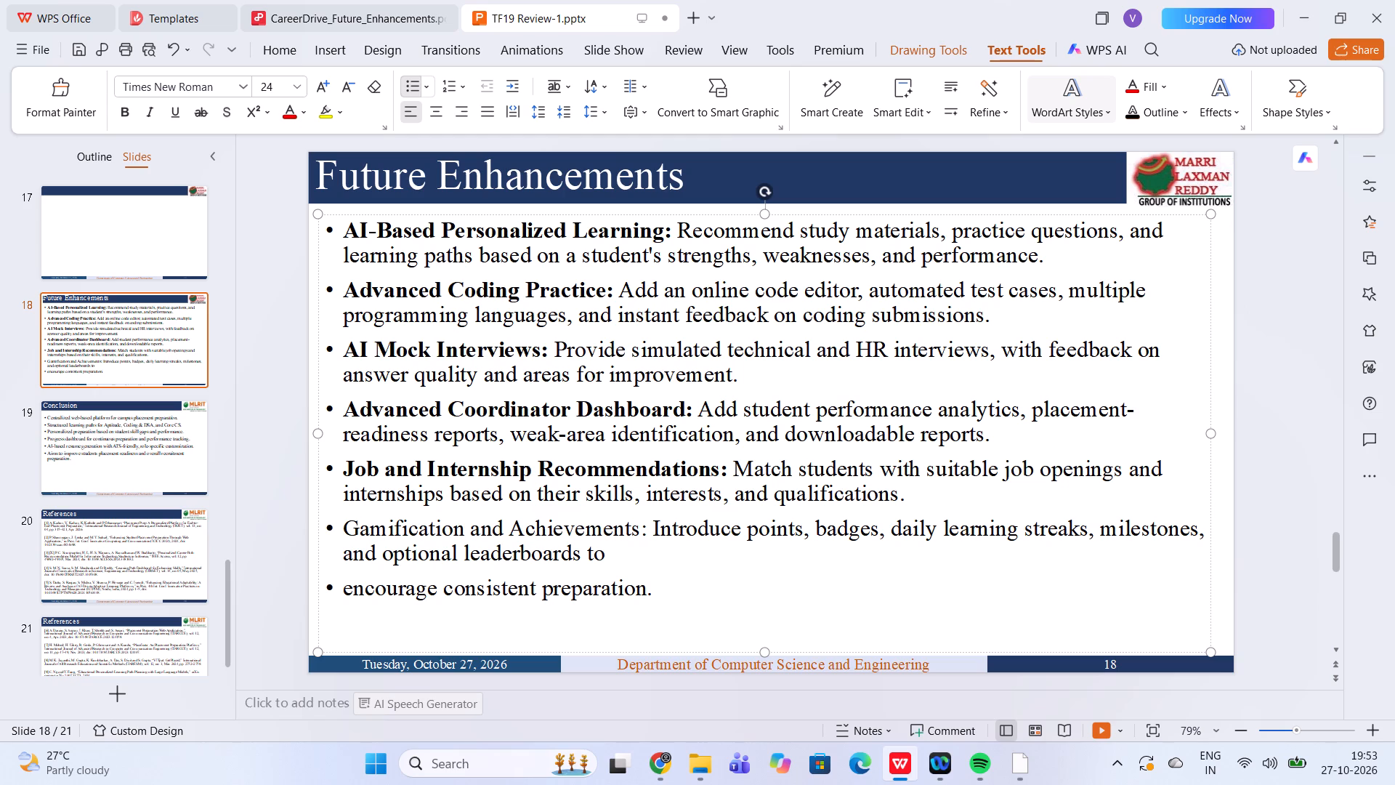
{"action": "key", "text": "BackSpace"}
{"action": "key", "text": "BackSpace"}
{"action": "key", "text": "space"}
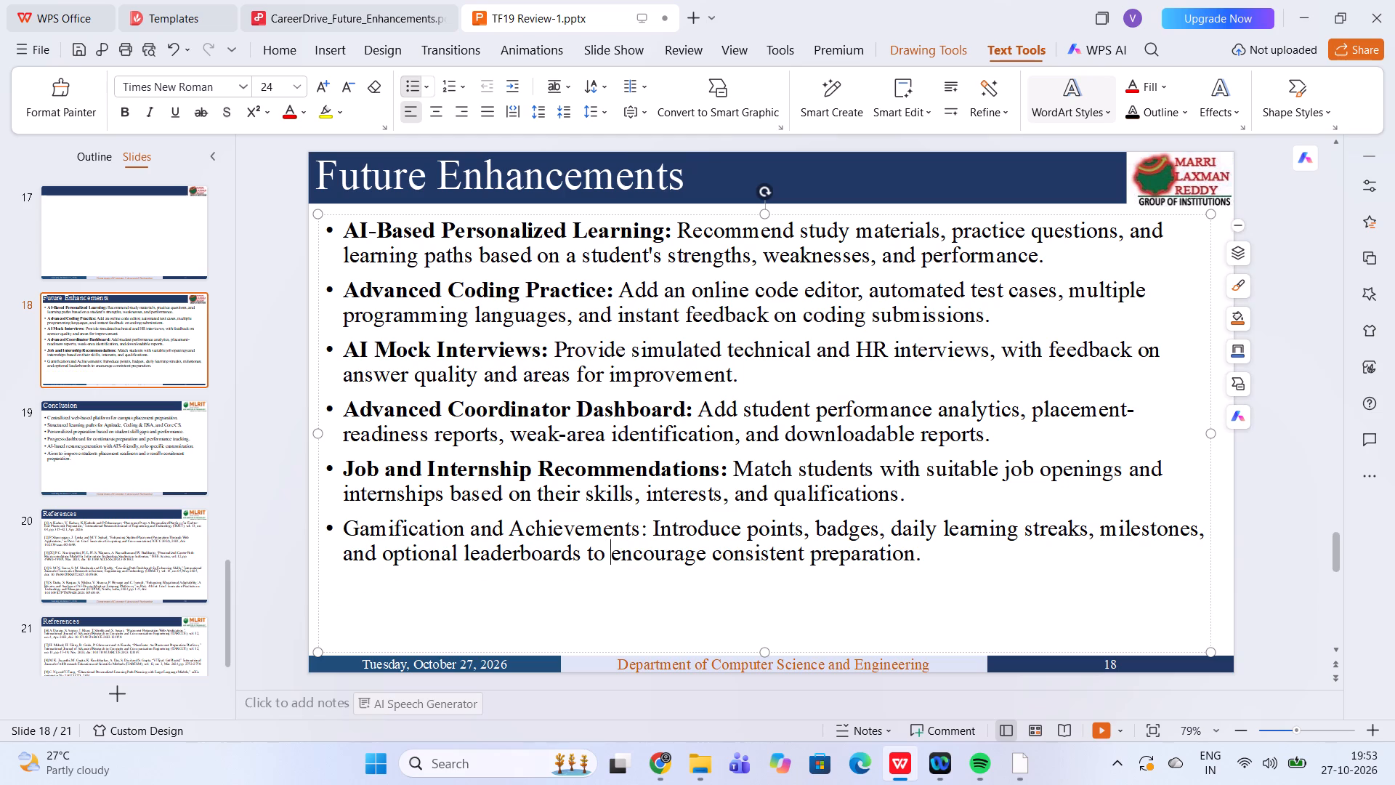
Make the heading "Gamification and Achievements:" bold.
{"action": "left_click_drag", "start_coordinate": [647, 527], "coordinate": [387, 532]}
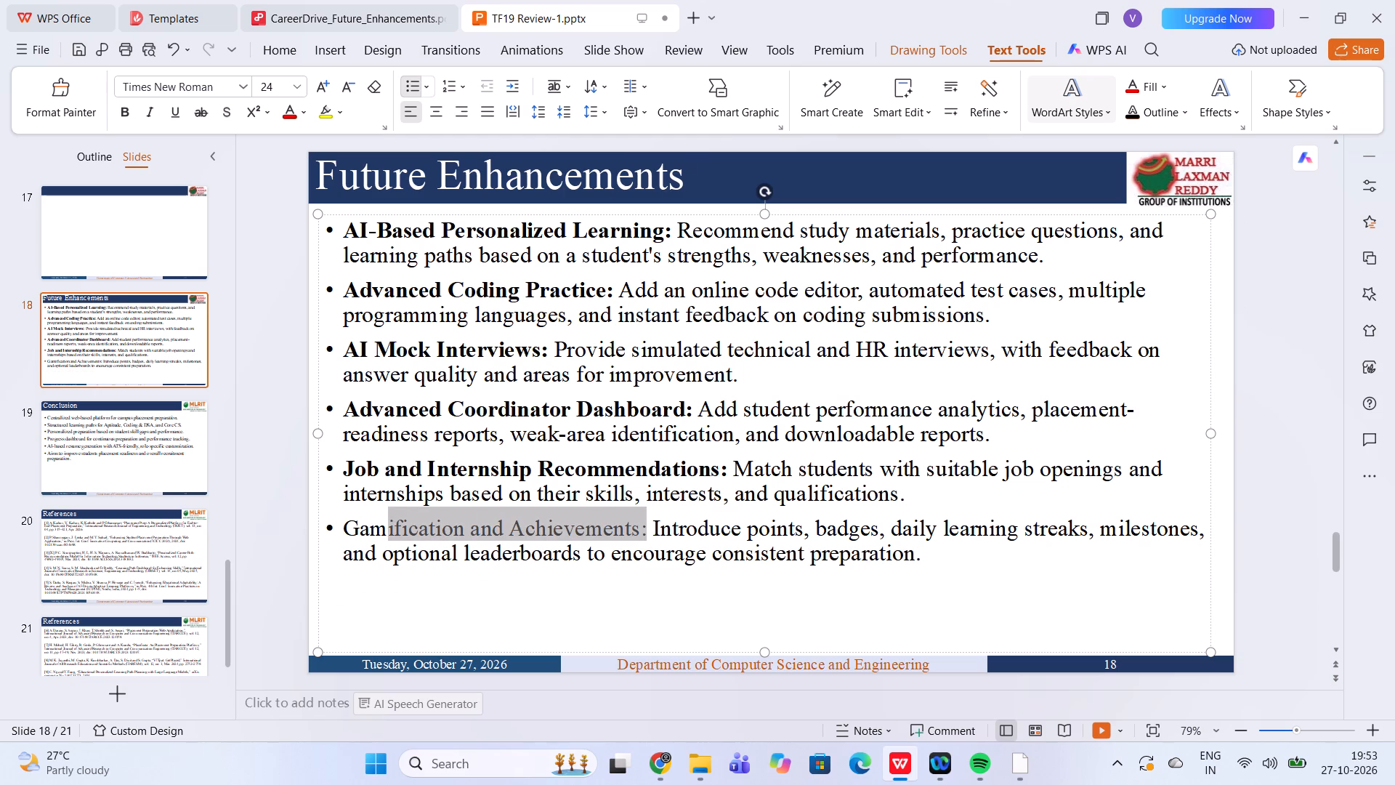
{"action": "left_click_drag", "start_coordinate": [387, 532], "coordinate": [340, 529]}
{"action": "left_click", "coordinate": [404, 472]}
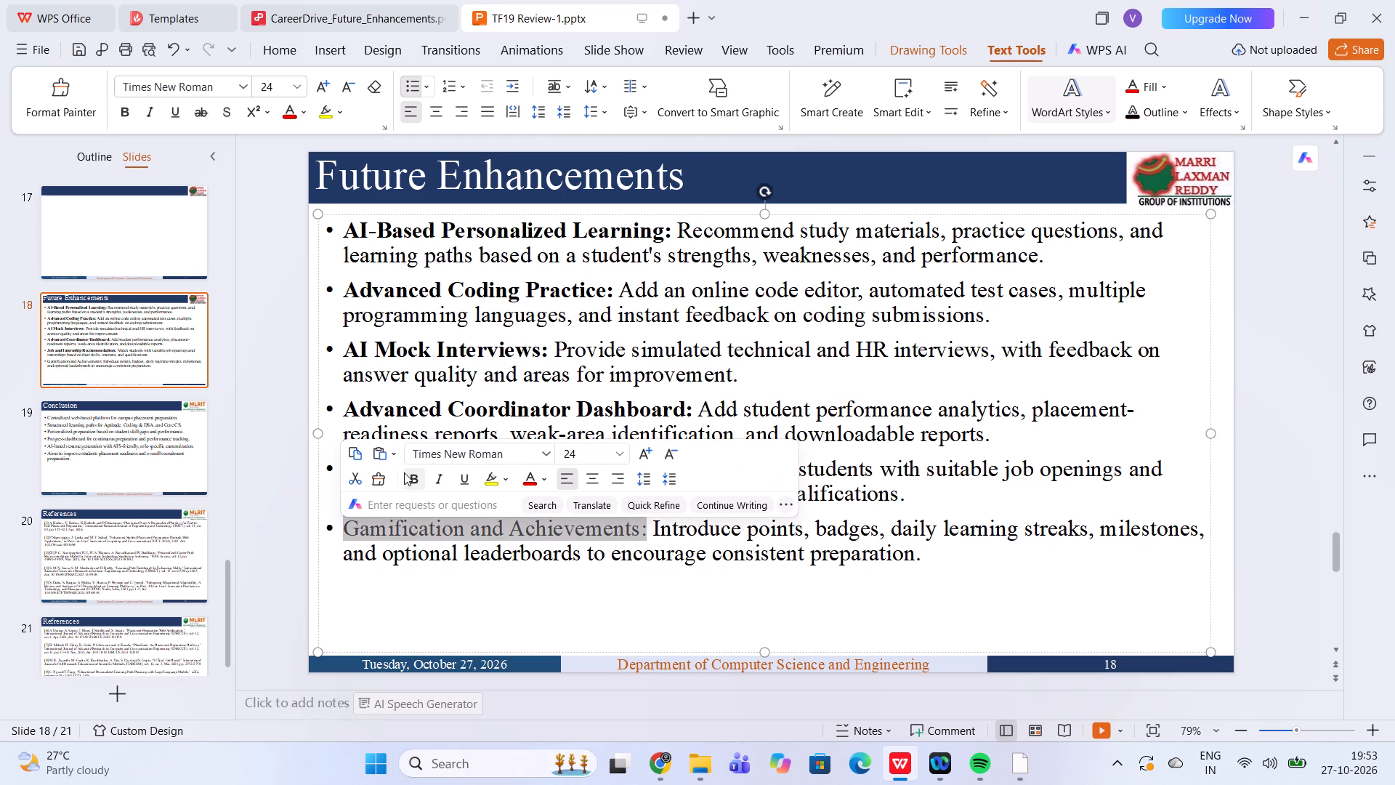
{"action": "left_click", "coordinate": [588, 575]}
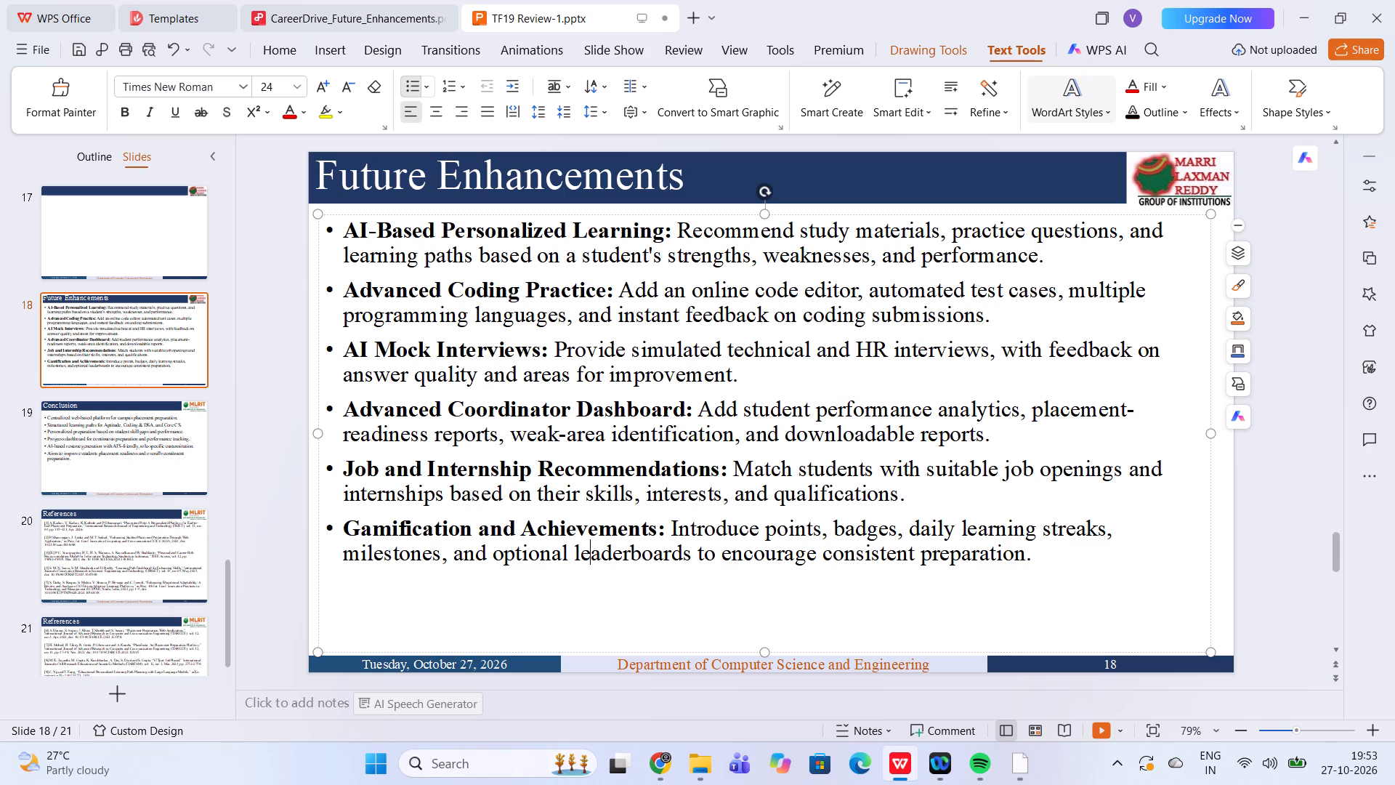
{"action": "left_click", "coordinate": [1256, 514]}
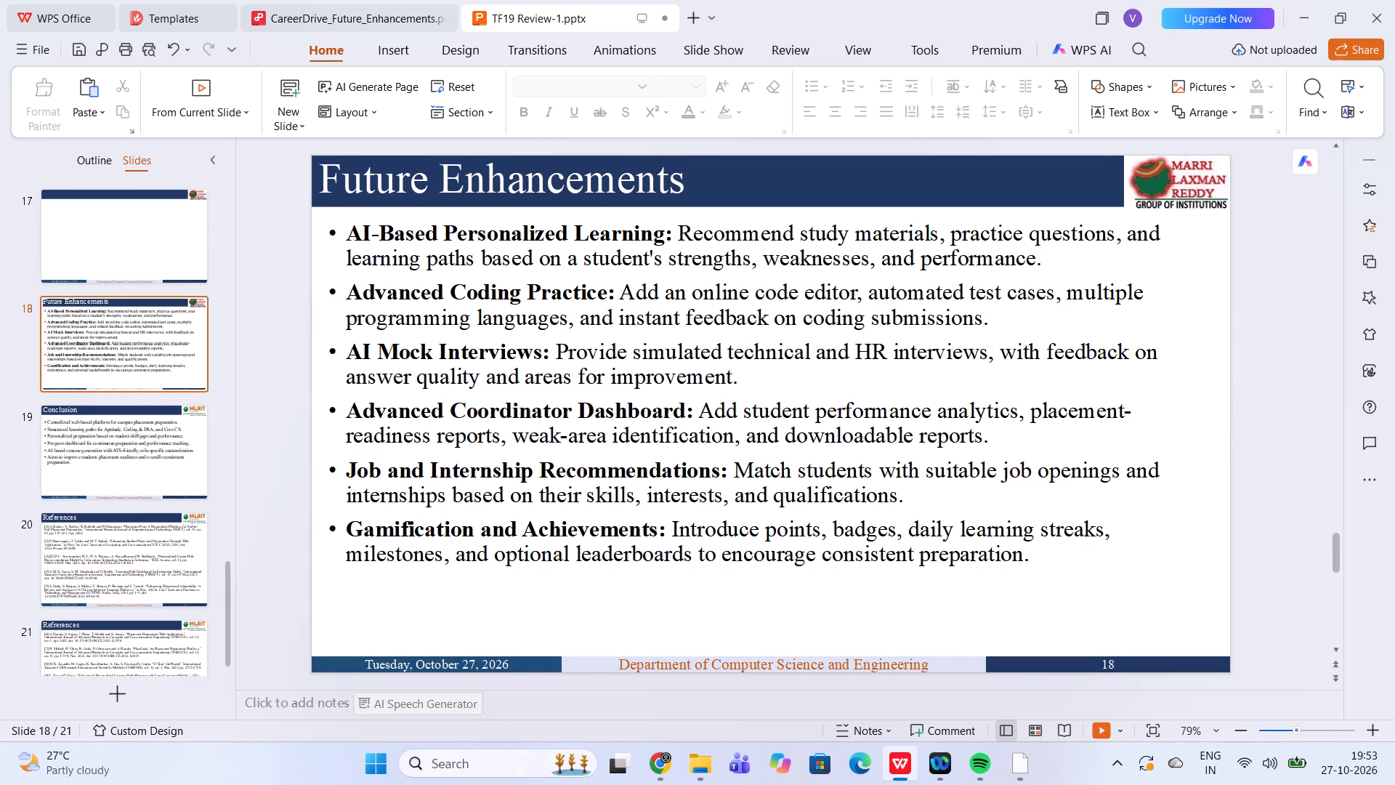
Lower the top edge of the Future Enhancements bullet text box slightly, away from the title bar.
{"action": "left_click", "coordinate": [747, 313]}
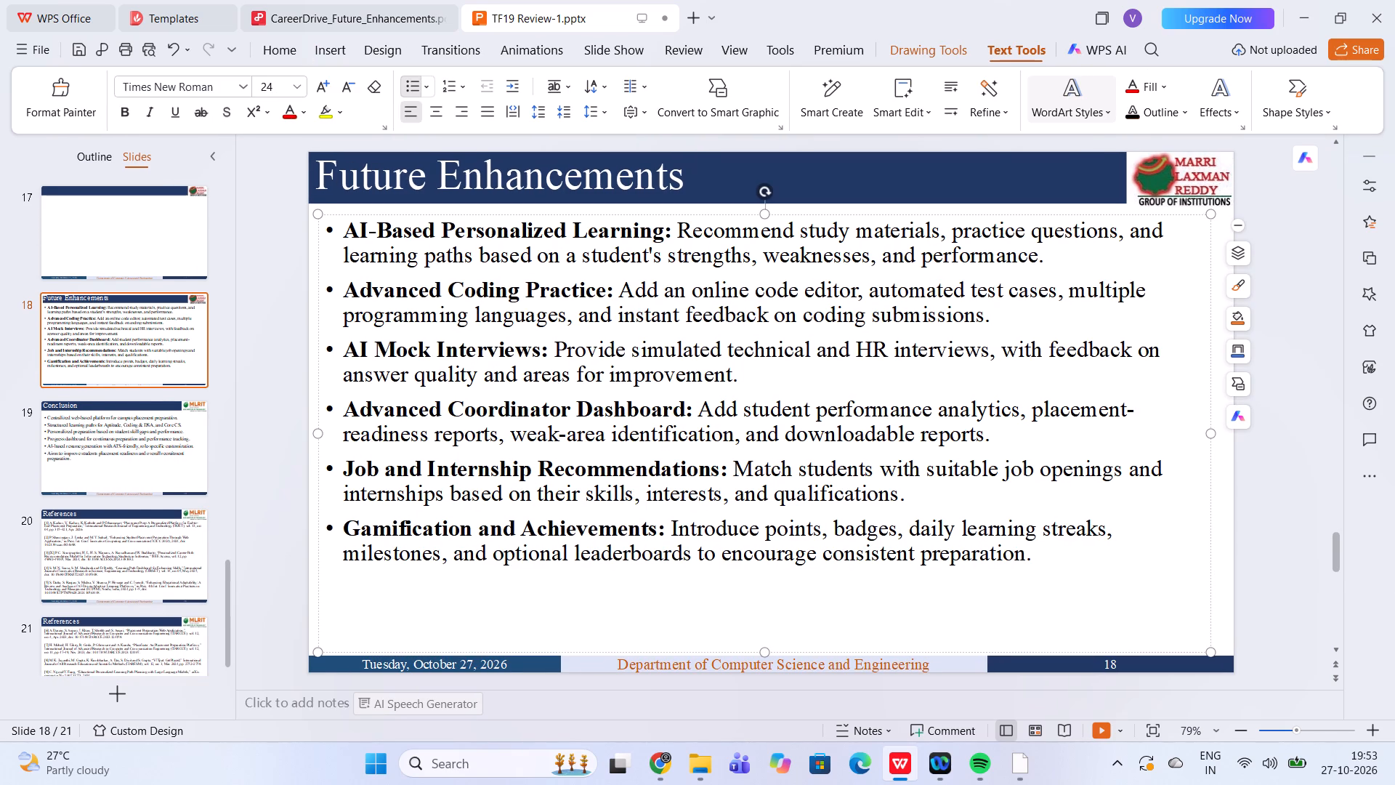
{"action": "left_click", "coordinate": [767, 216]}
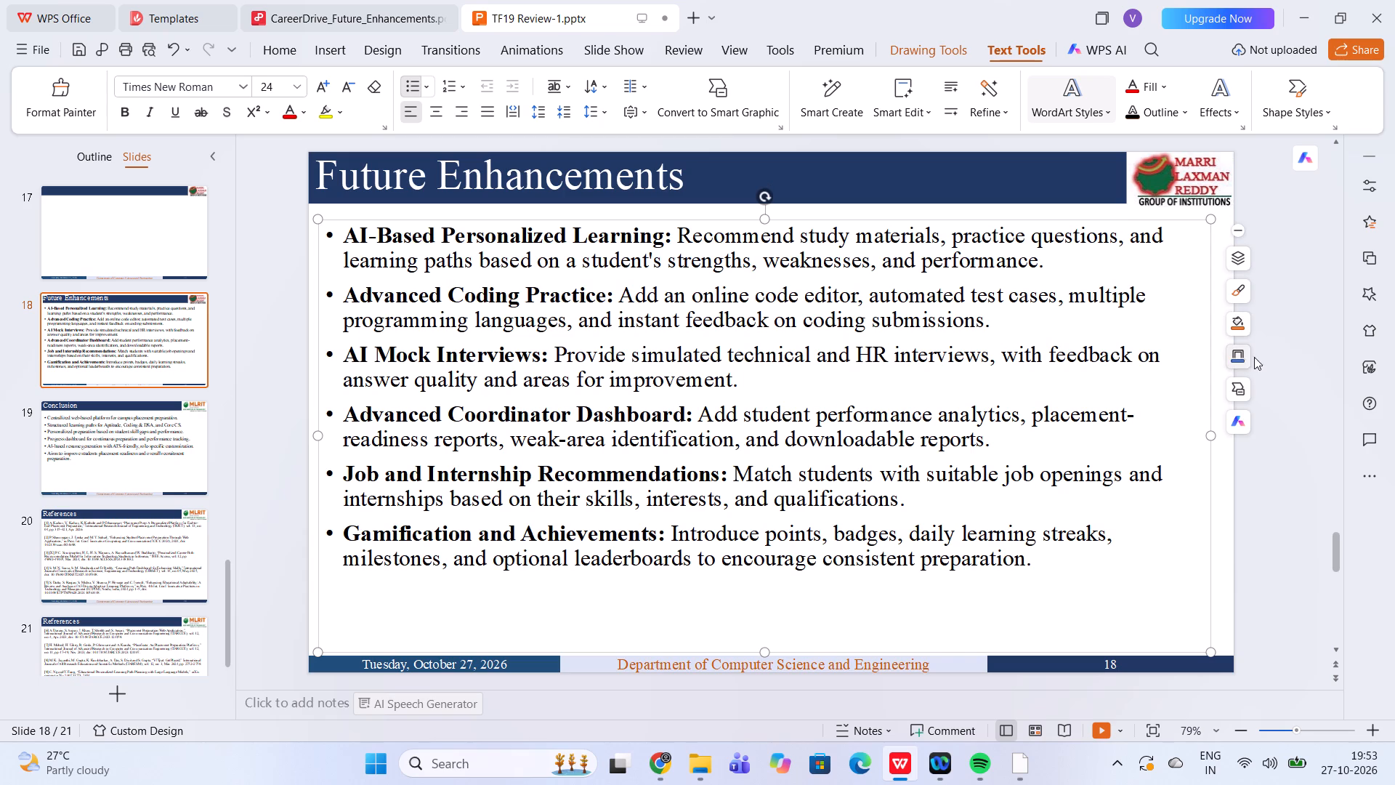
{"action": "left_click", "coordinate": [1288, 385]}
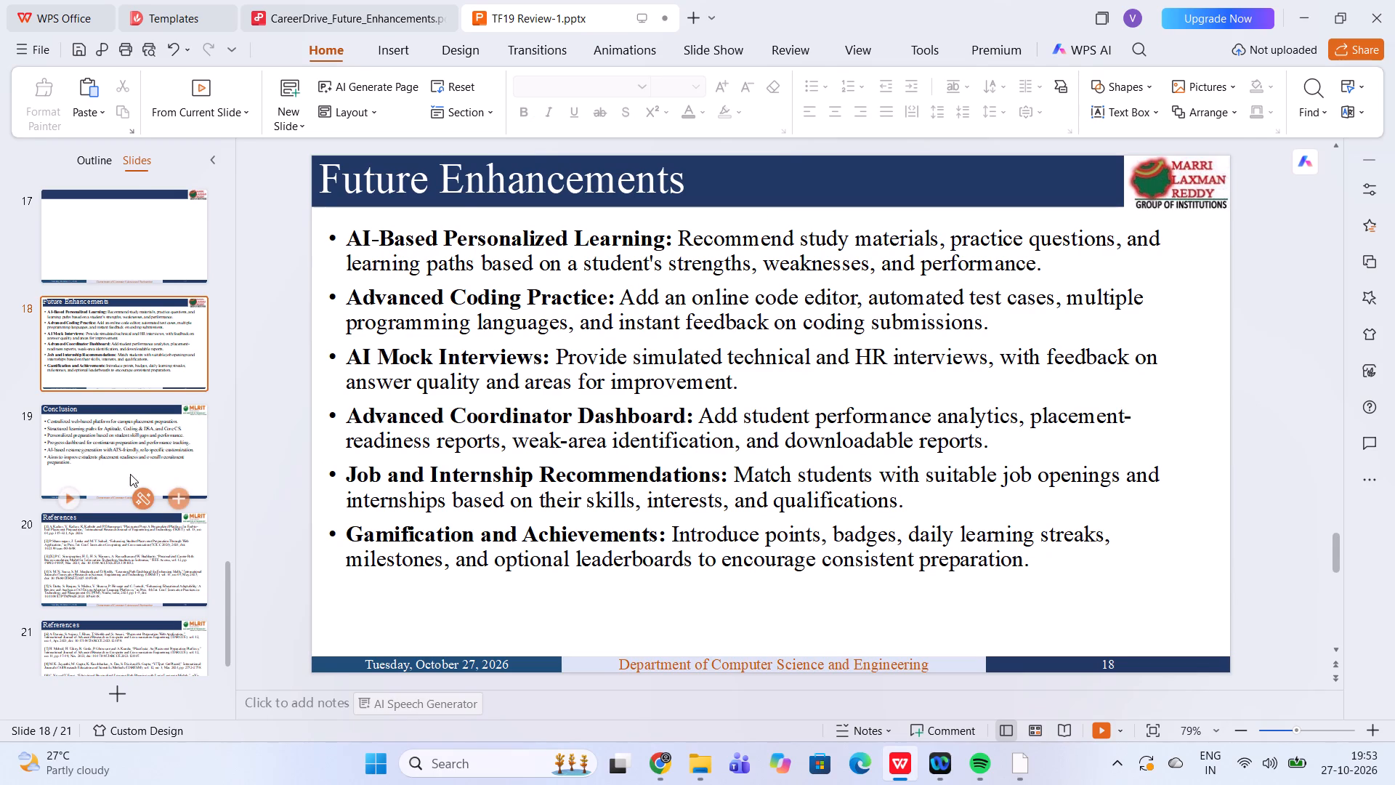
Insert a new blank slide between the empty slide 17 and the Future Enhancements slide.
{"action": "left_click", "coordinate": [130, 452]}
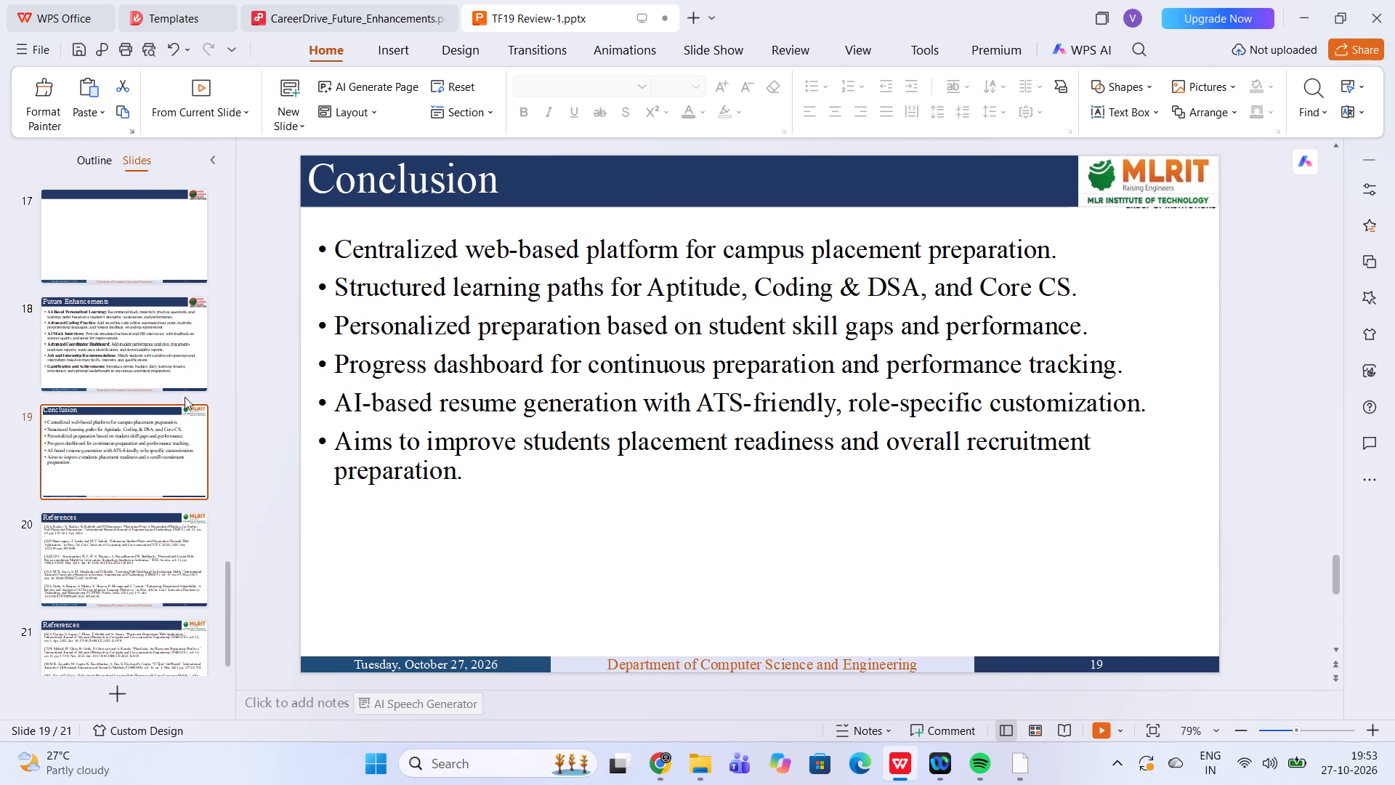
{"action": "left_click", "coordinate": [167, 357]}
{"action": "scroll", "coordinate": [149, 292], "scroll_direction": "up", "scroll_amount": 1}
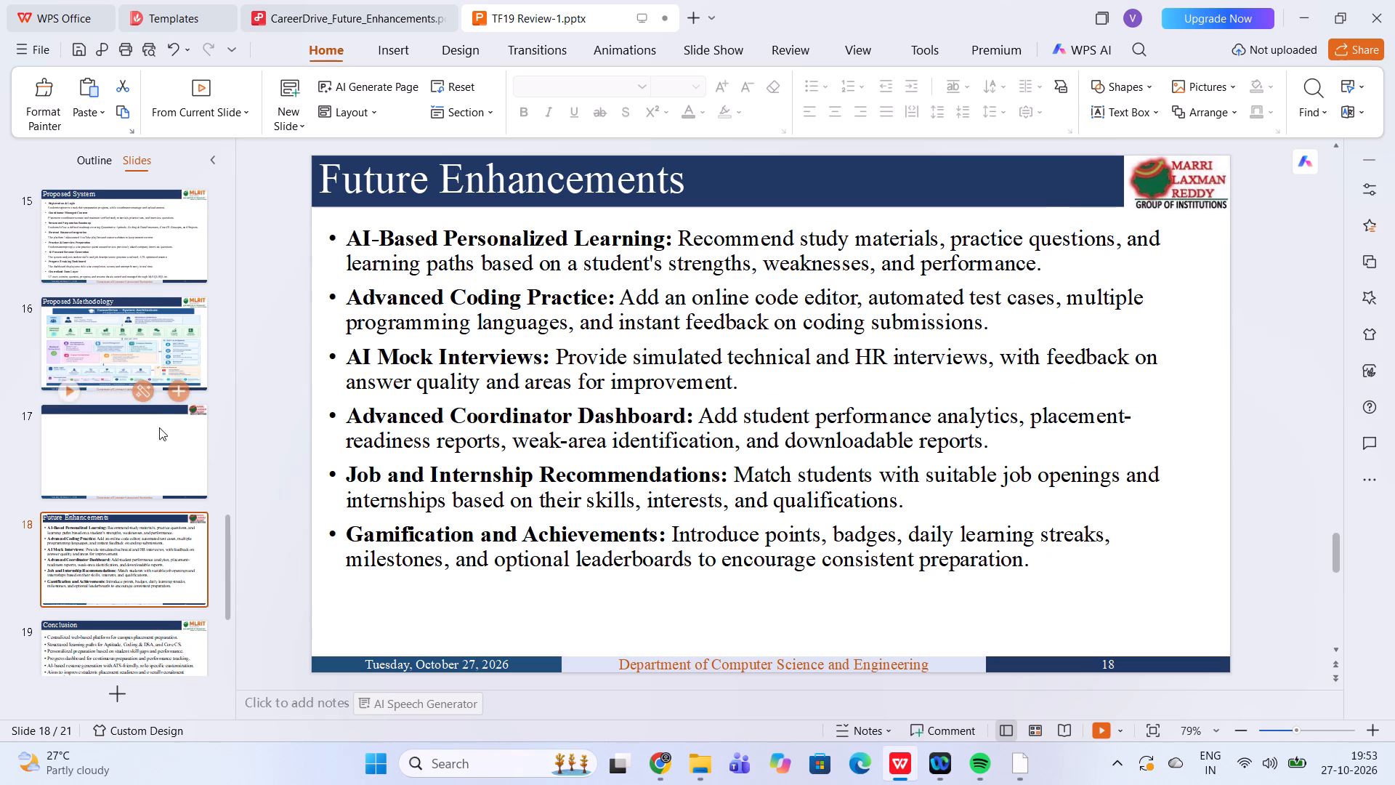
{"action": "left_click", "coordinate": [178, 507]}
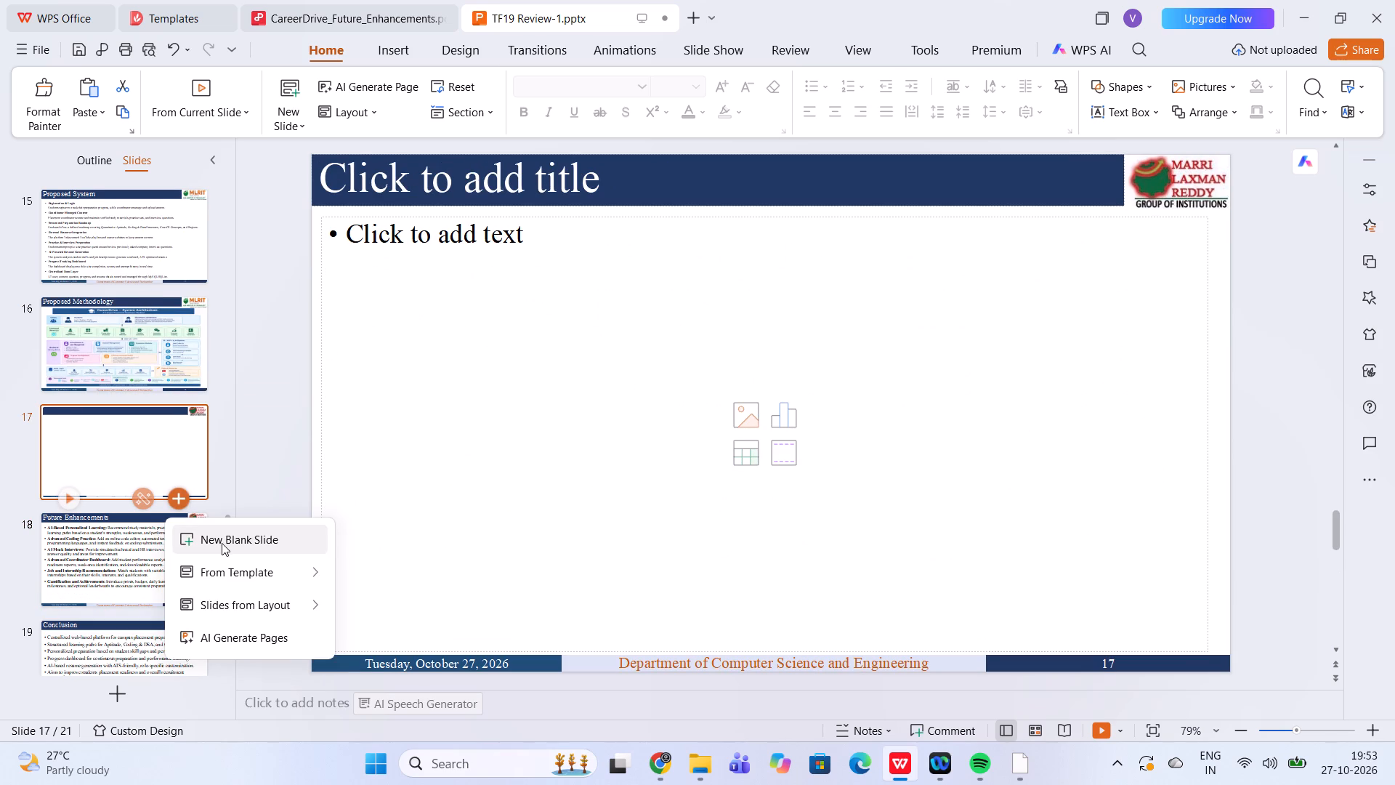
{"action": "left_click", "coordinate": [222, 543]}
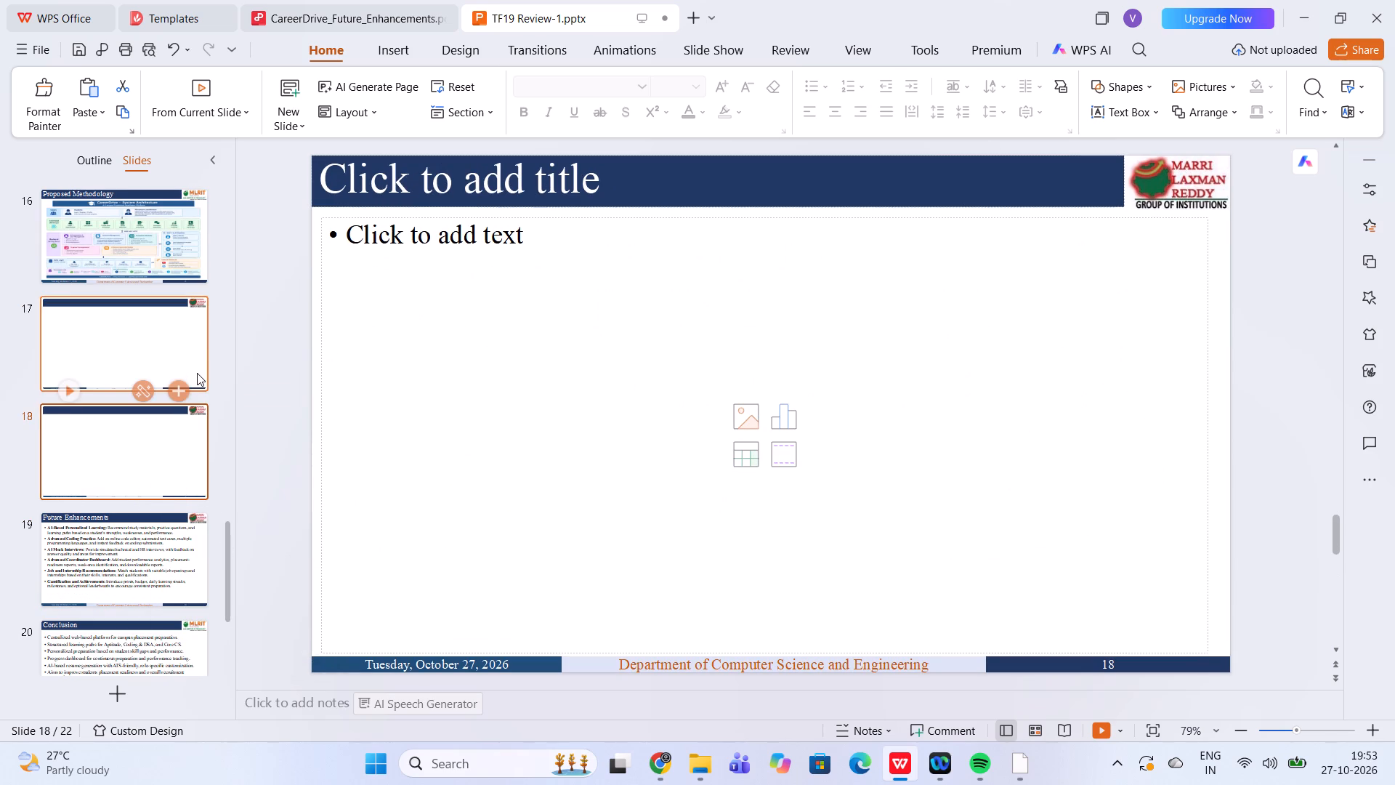
Title the empty slide 17 "Expected Outcome".
{"action": "left_click", "coordinate": [440, 173]}
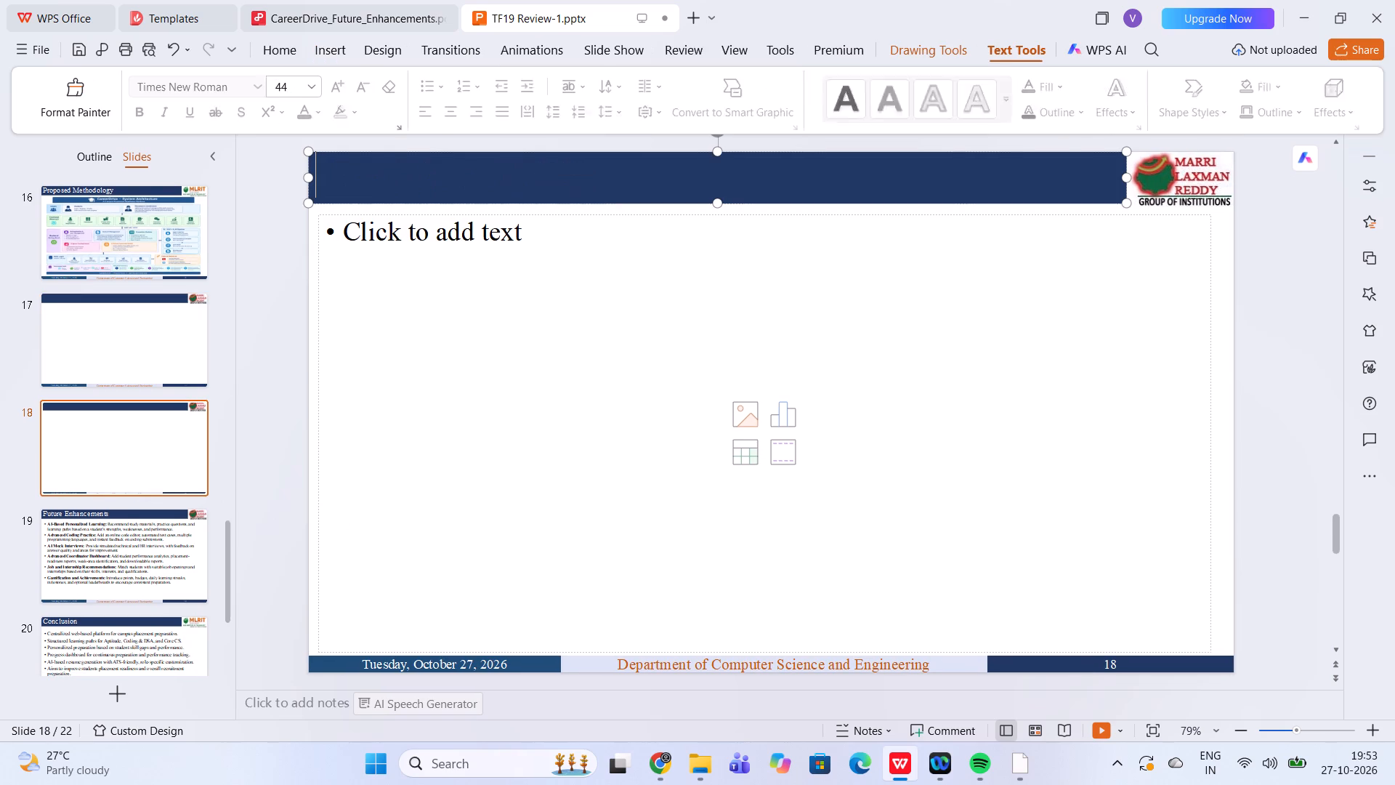
{"action": "left_click", "coordinate": [157, 345]}
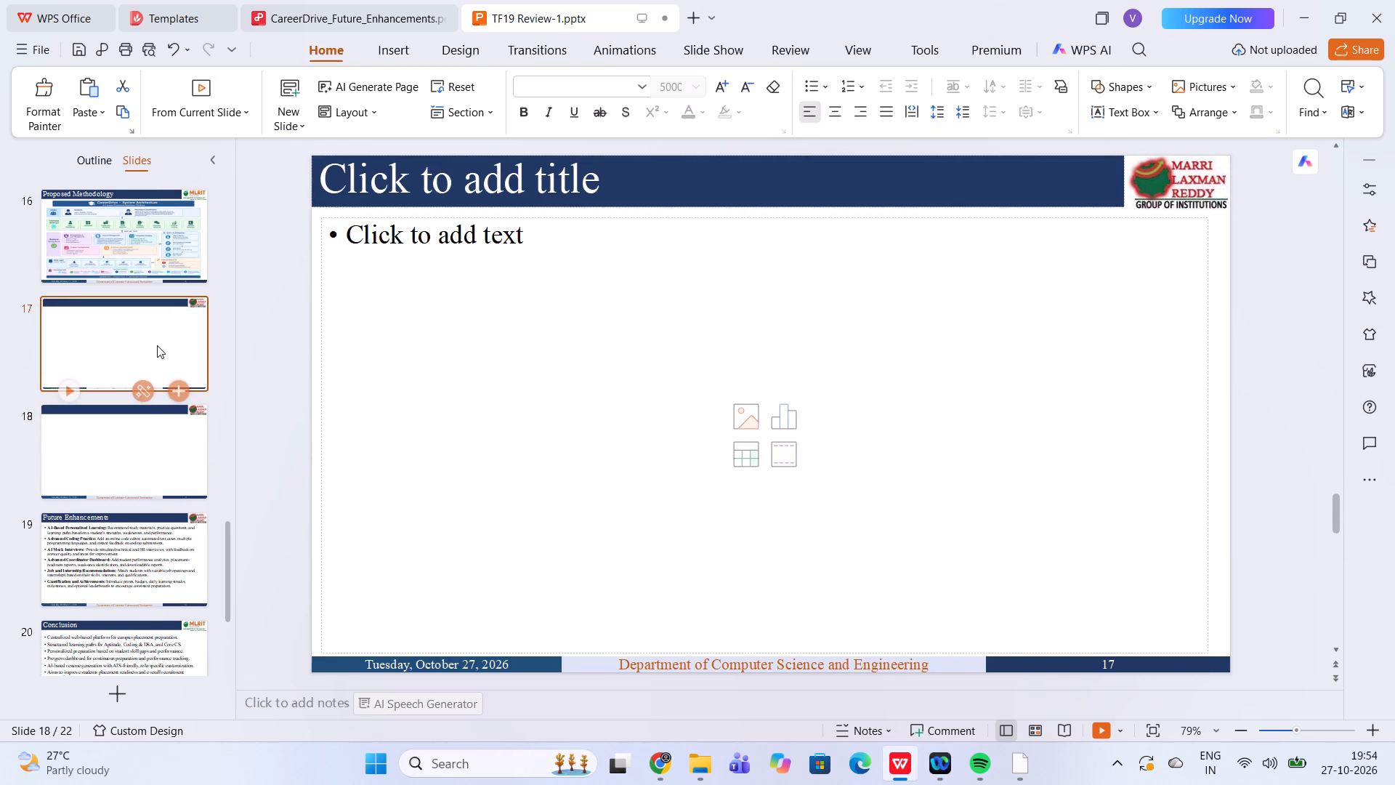
{"action": "left_click", "coordinate": [474, 190]}
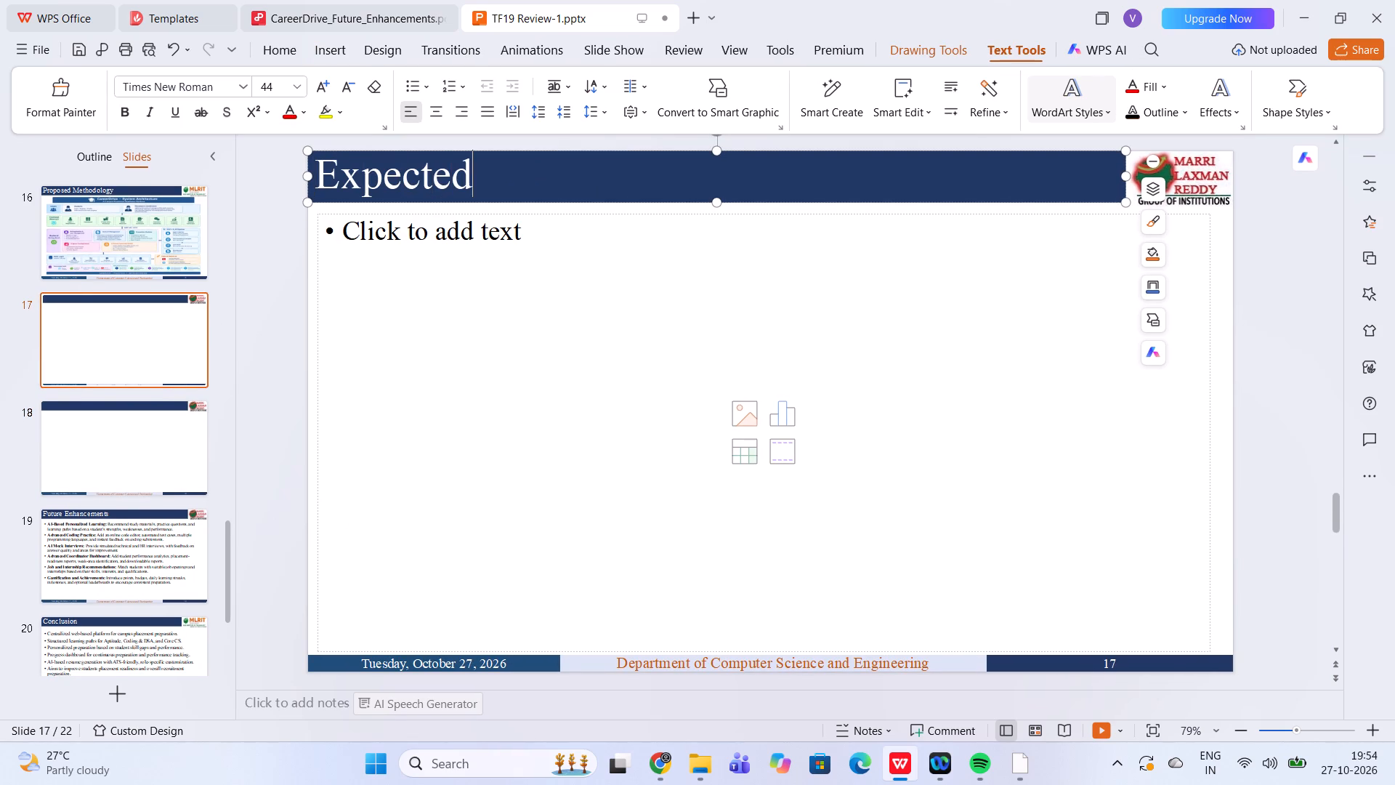
{"action": "key", "text": "BackSpace"}
{"action": "type", "text": "utcome"}
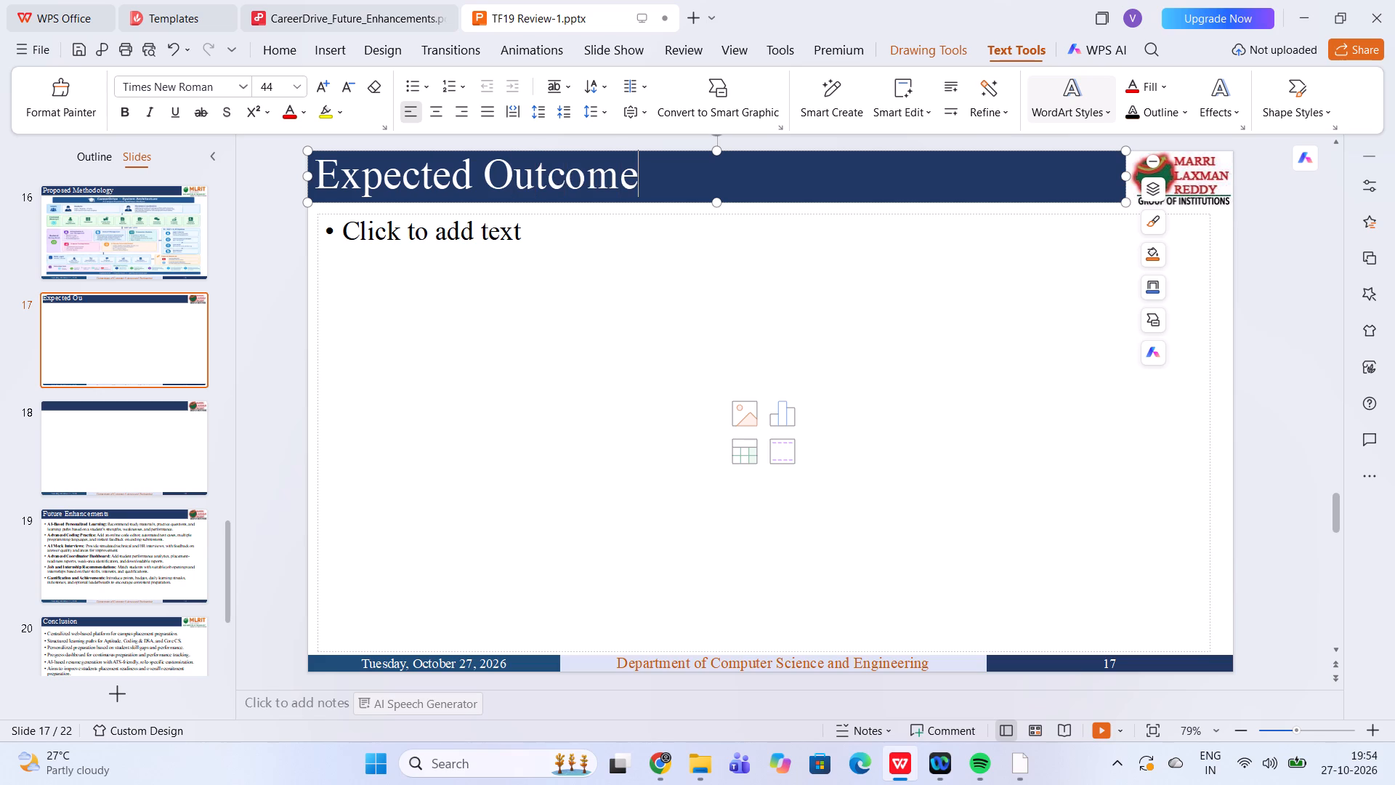
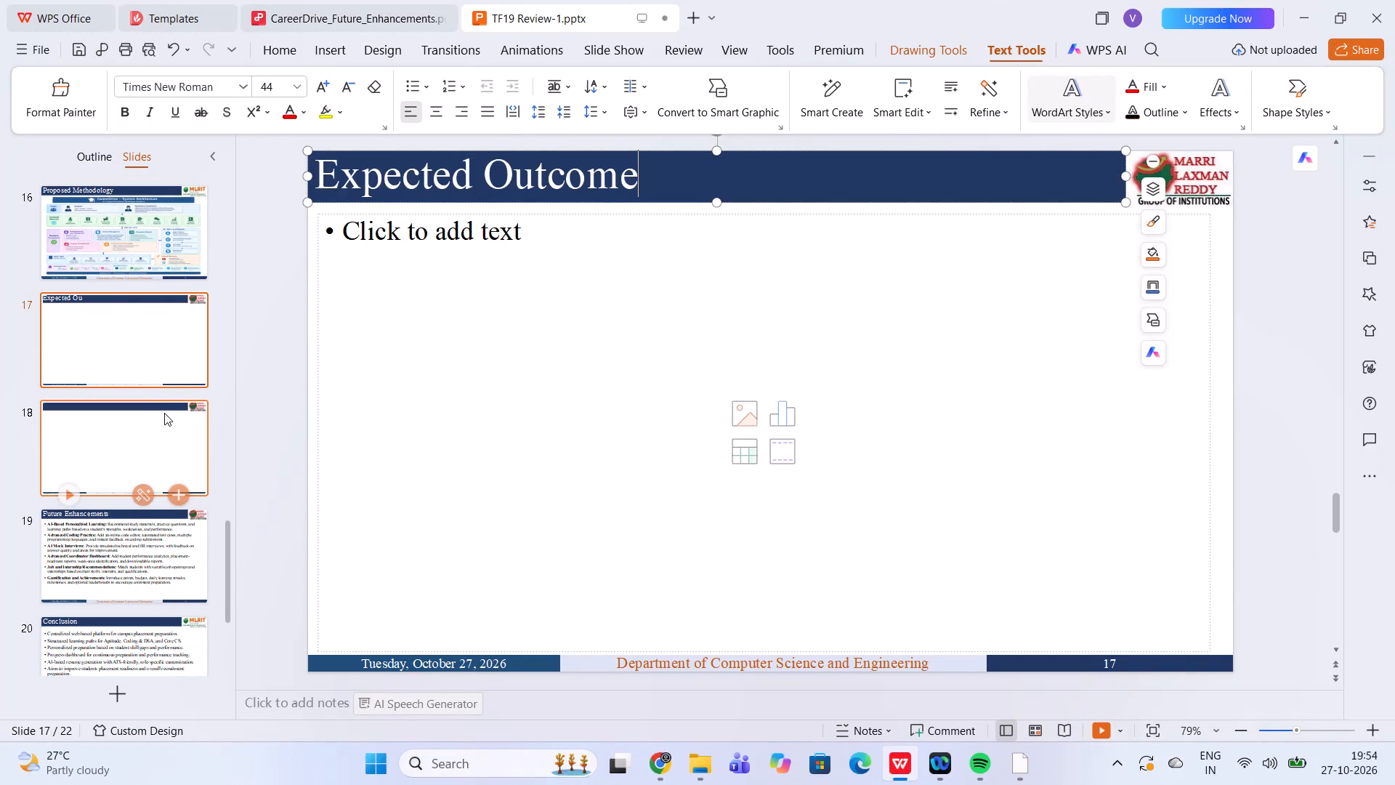
Title the empty slide 18 "Expected Outcome".
{"action": "left_click", "coordinate": [164, 413]}
{"action": "left_click", "coordinate": [472, 158]}
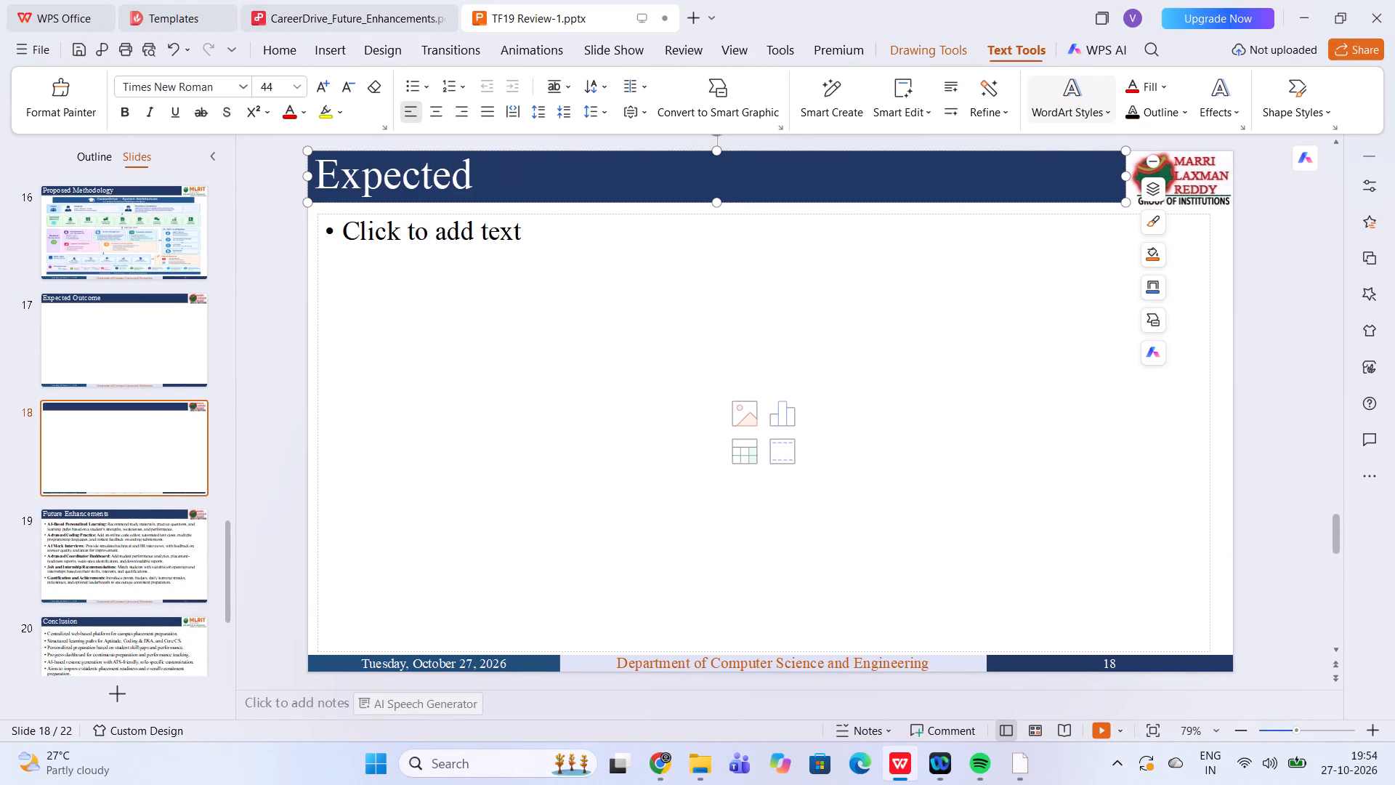
{"action": "key", "text": "o"}
{"action": "type", "text": "utcome"}
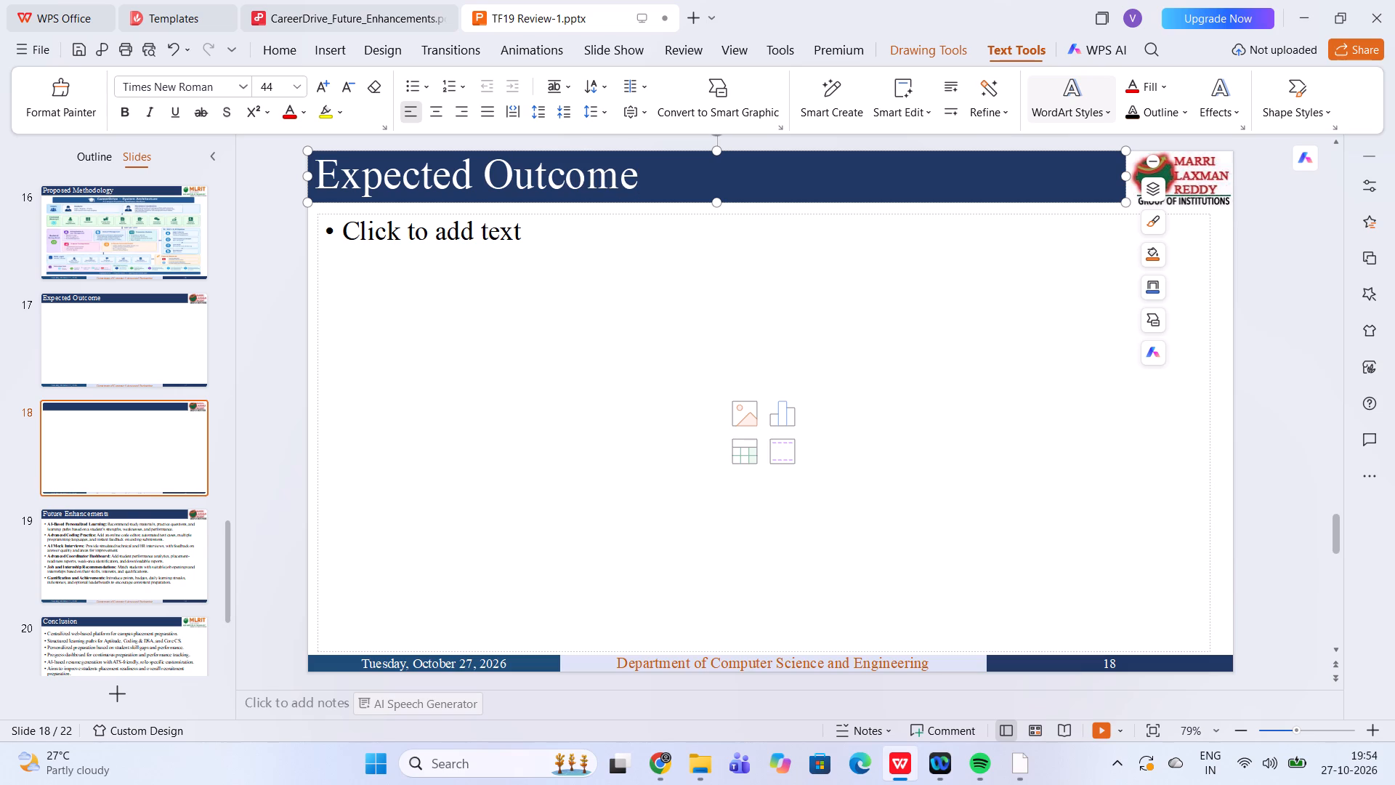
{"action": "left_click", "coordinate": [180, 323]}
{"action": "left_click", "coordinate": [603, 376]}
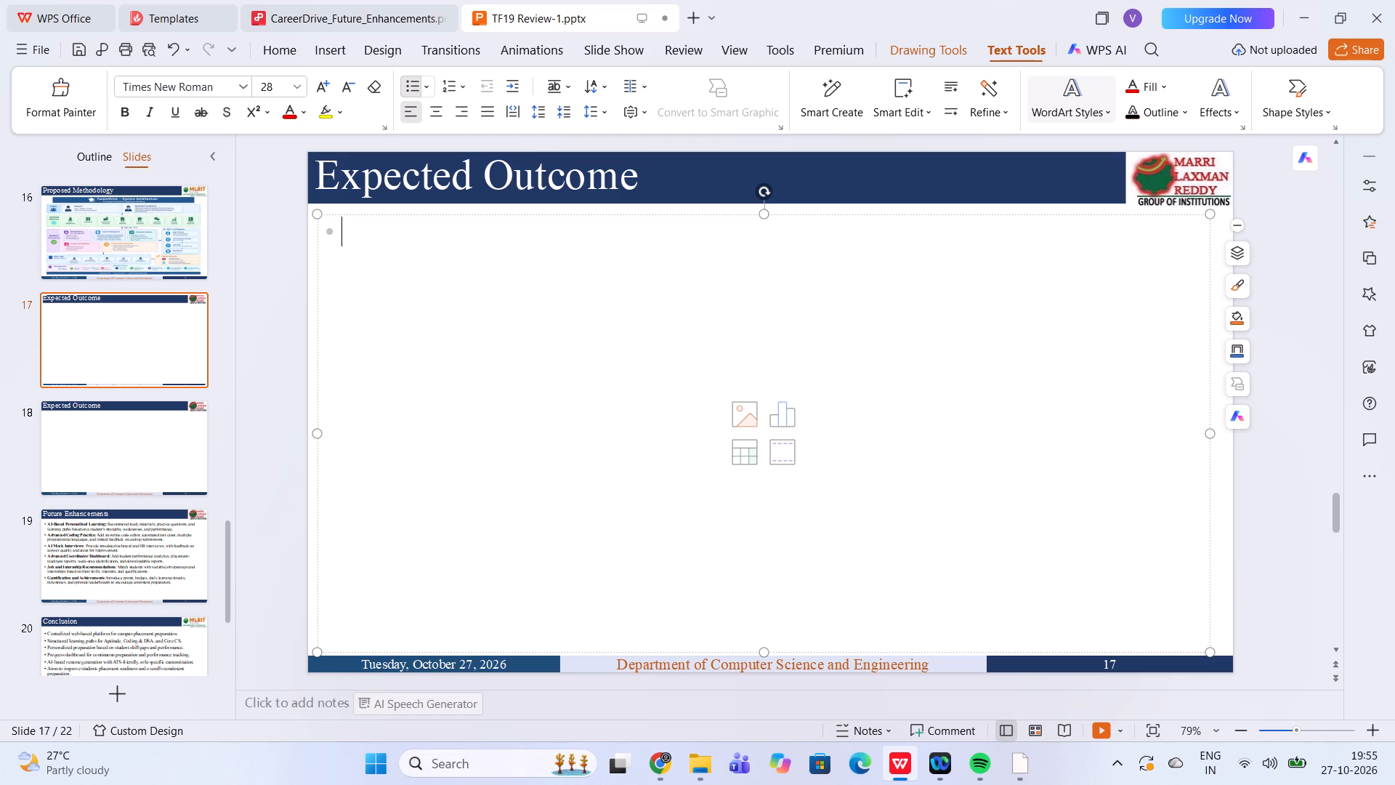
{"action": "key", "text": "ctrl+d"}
Save a copy of the presentation in Documents under the name TF19 Review-2.pptx.
{"action": "left_click", "coordinate": [25, 55]}
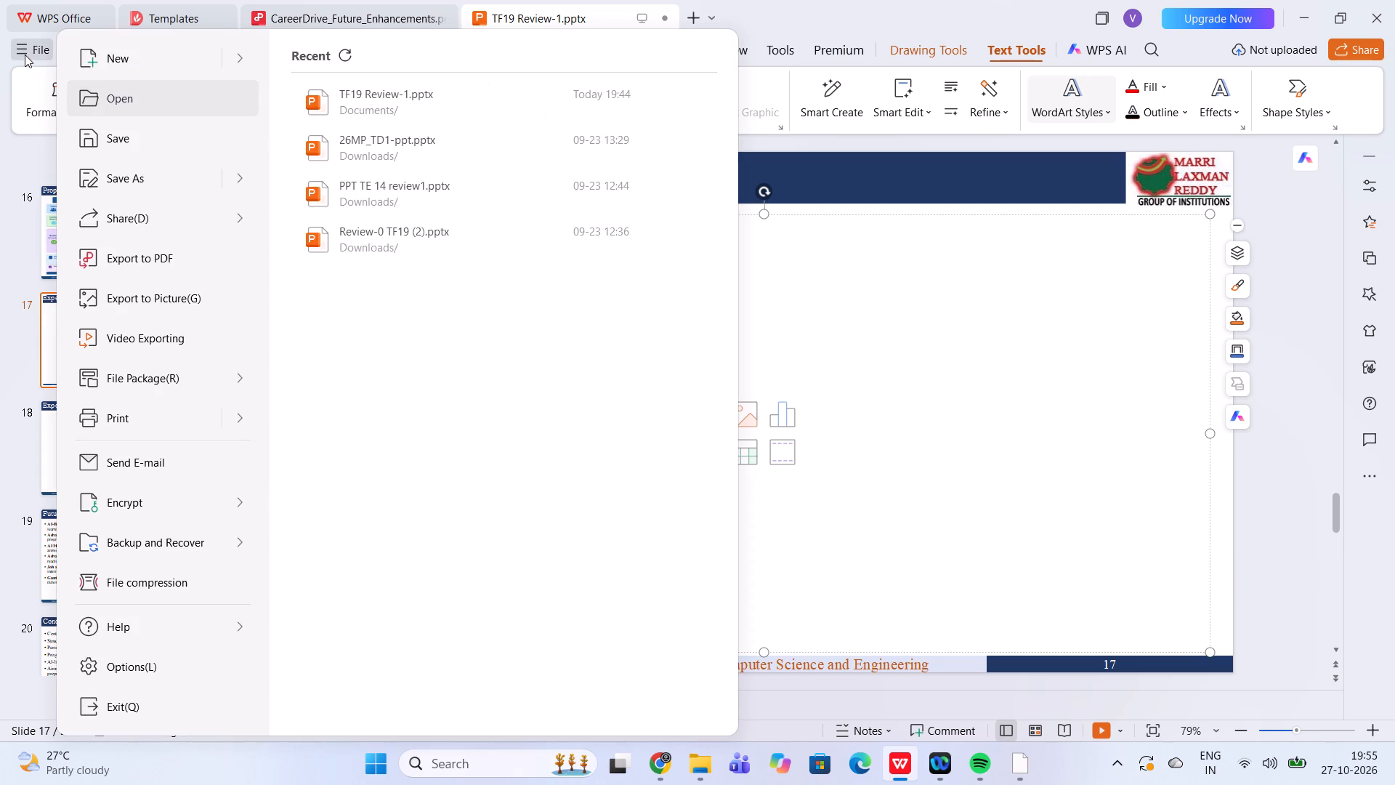
{"action": "left_click", "coordinate": [154, 193]}
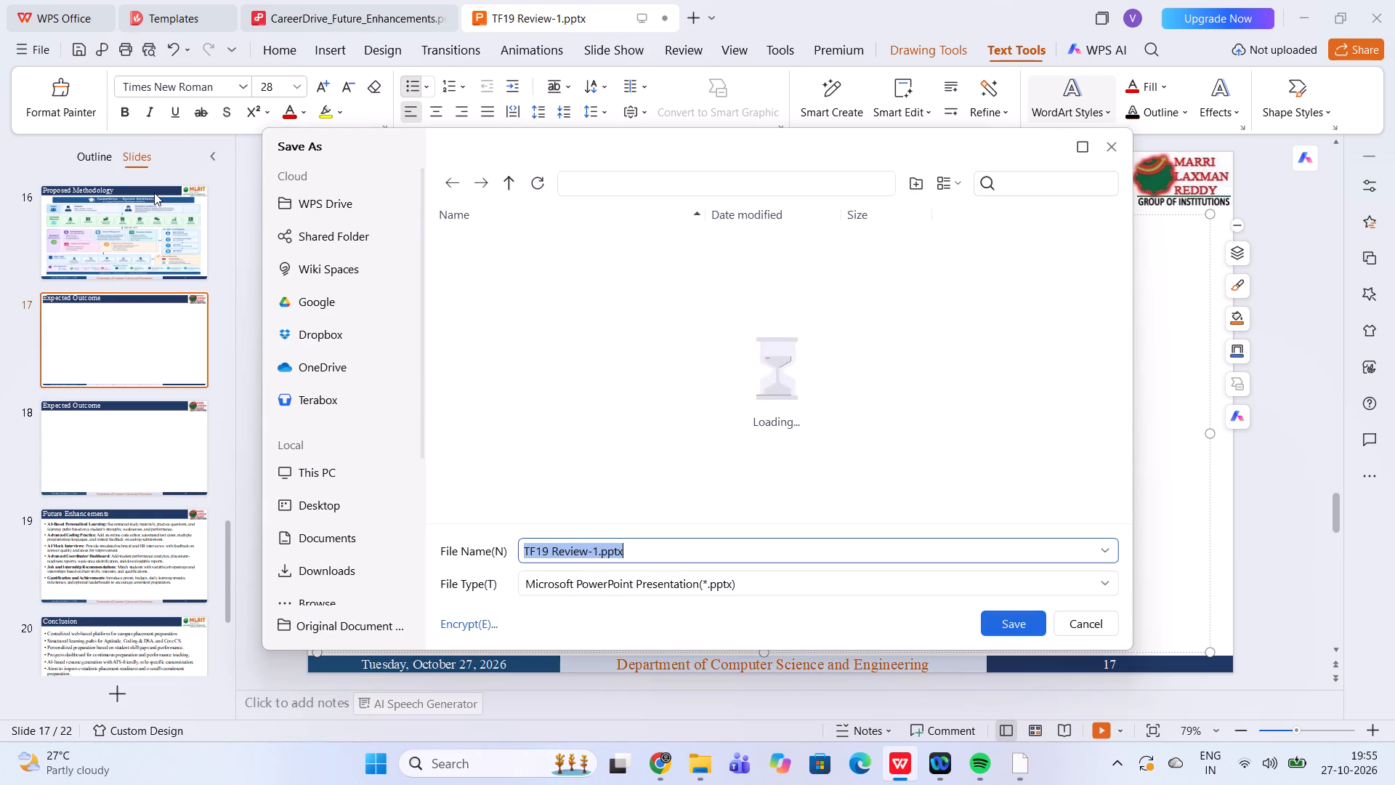
{"action": "left_click", "coordinate": [589, 544]}
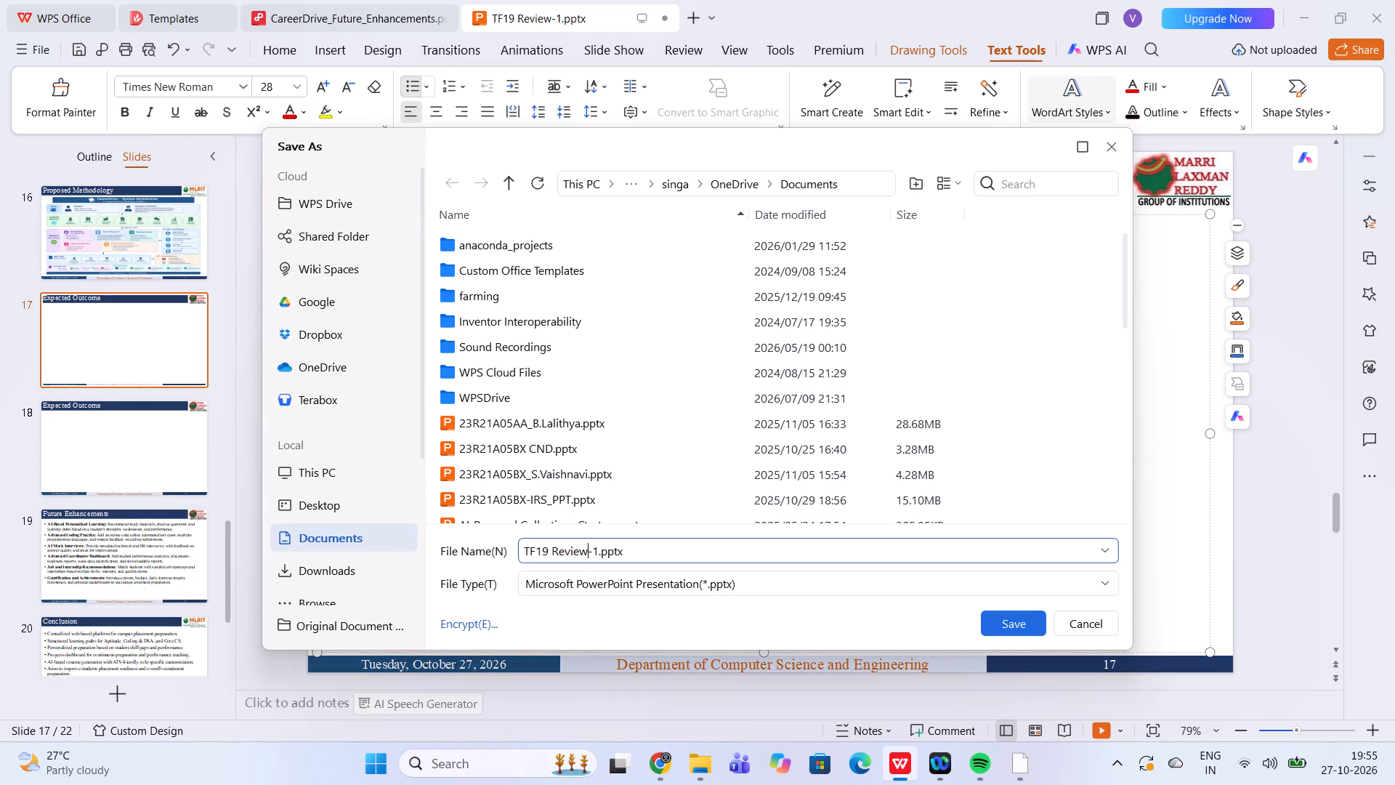
{"action": "left_click", "coordinate": [598, 550]}
{"action": "key", "text": "BackSpace"}
{"action": "key", "text": "2"}
{"action": "left_click", "coordinate": [1024, 624]}
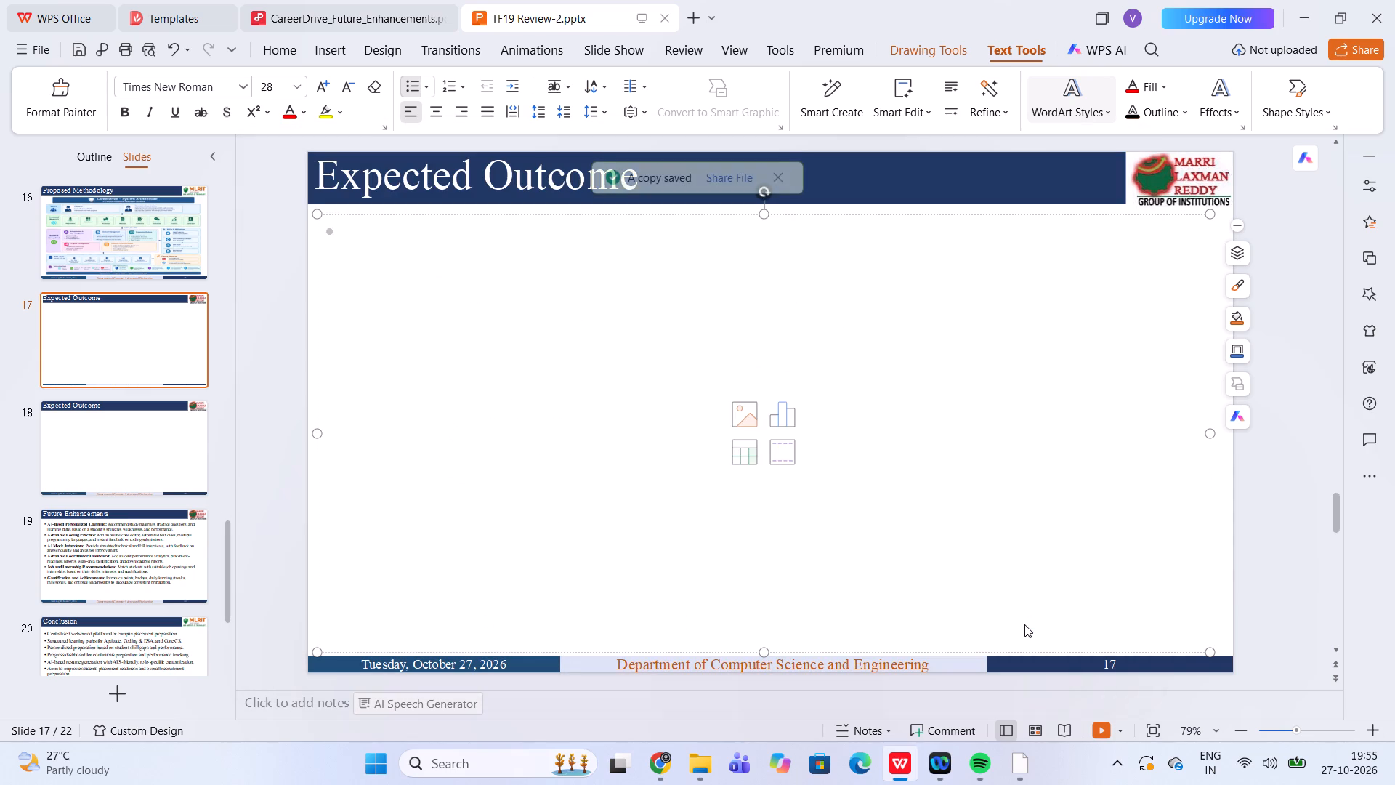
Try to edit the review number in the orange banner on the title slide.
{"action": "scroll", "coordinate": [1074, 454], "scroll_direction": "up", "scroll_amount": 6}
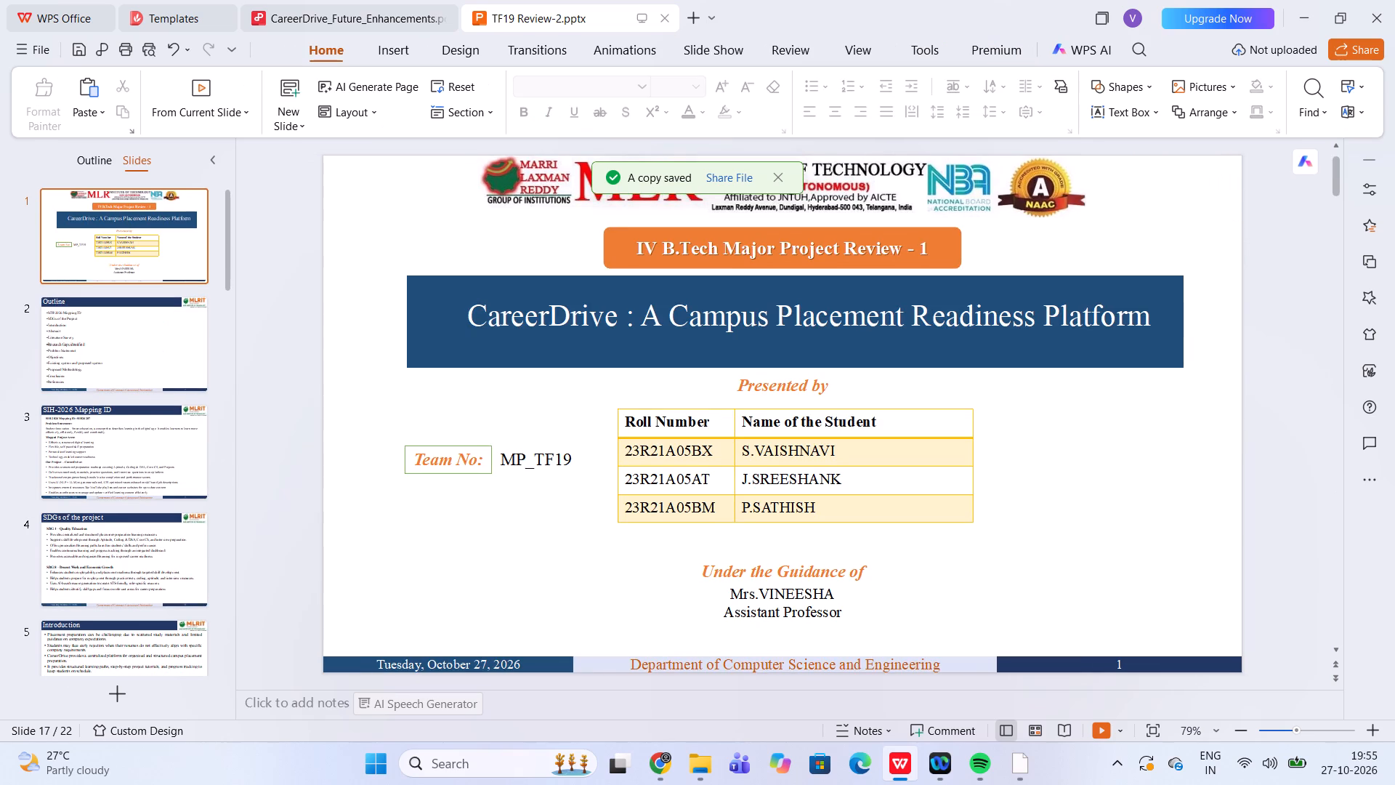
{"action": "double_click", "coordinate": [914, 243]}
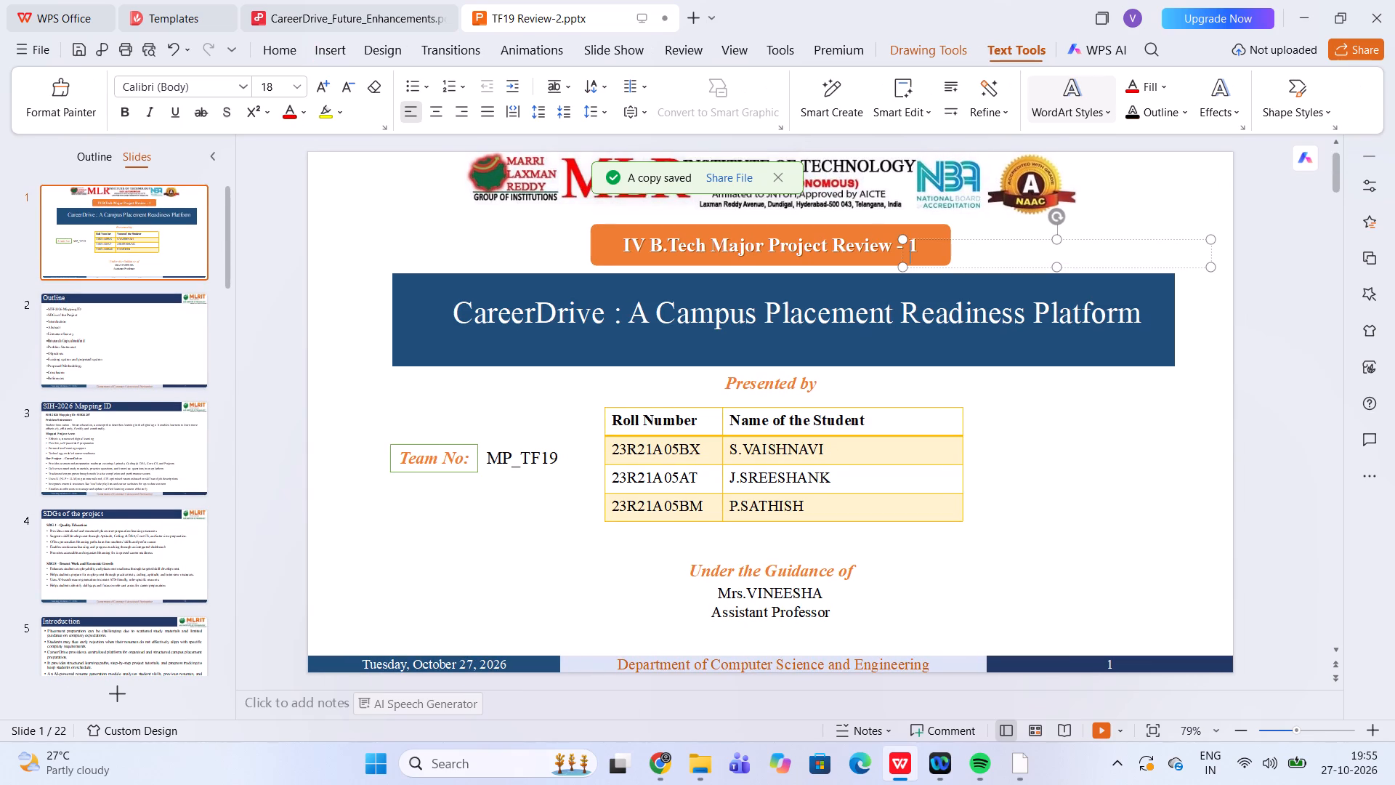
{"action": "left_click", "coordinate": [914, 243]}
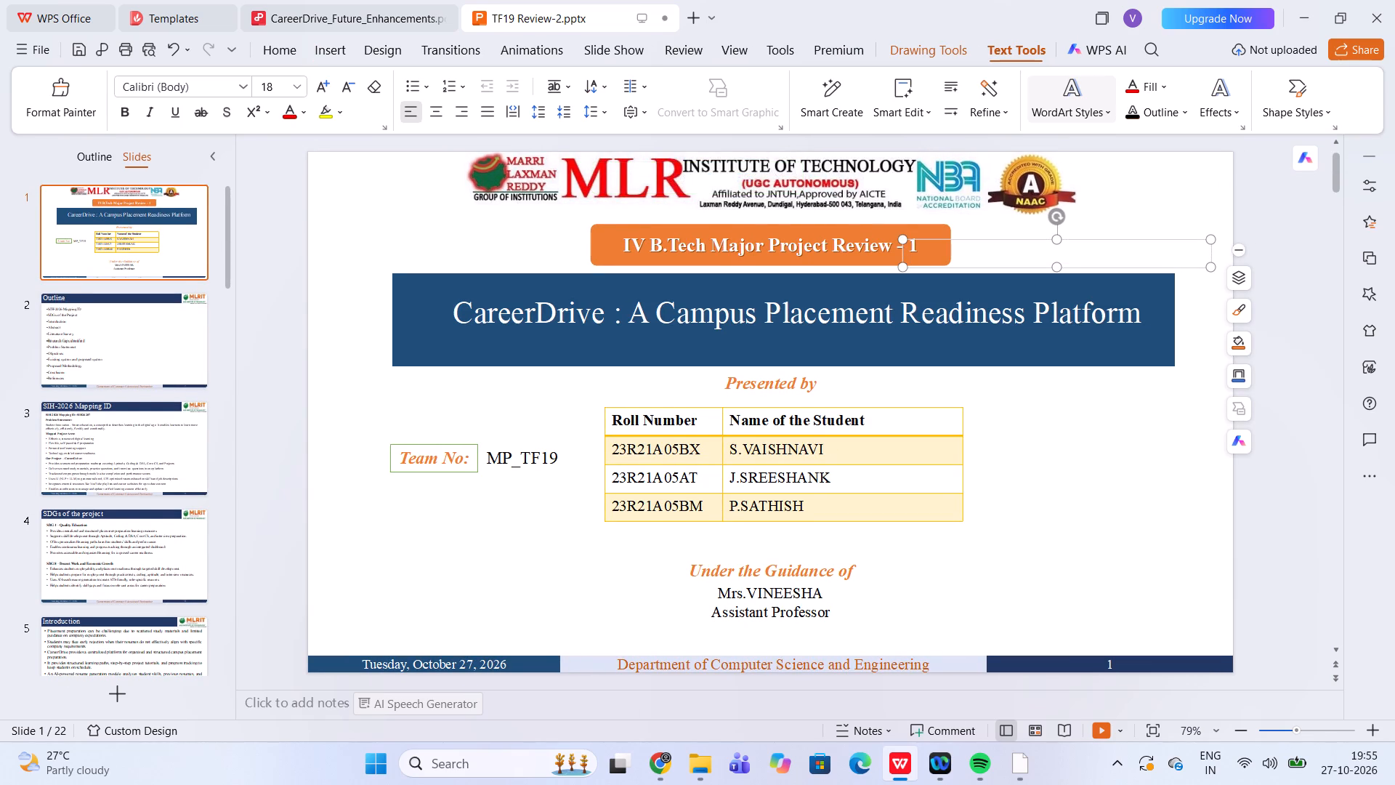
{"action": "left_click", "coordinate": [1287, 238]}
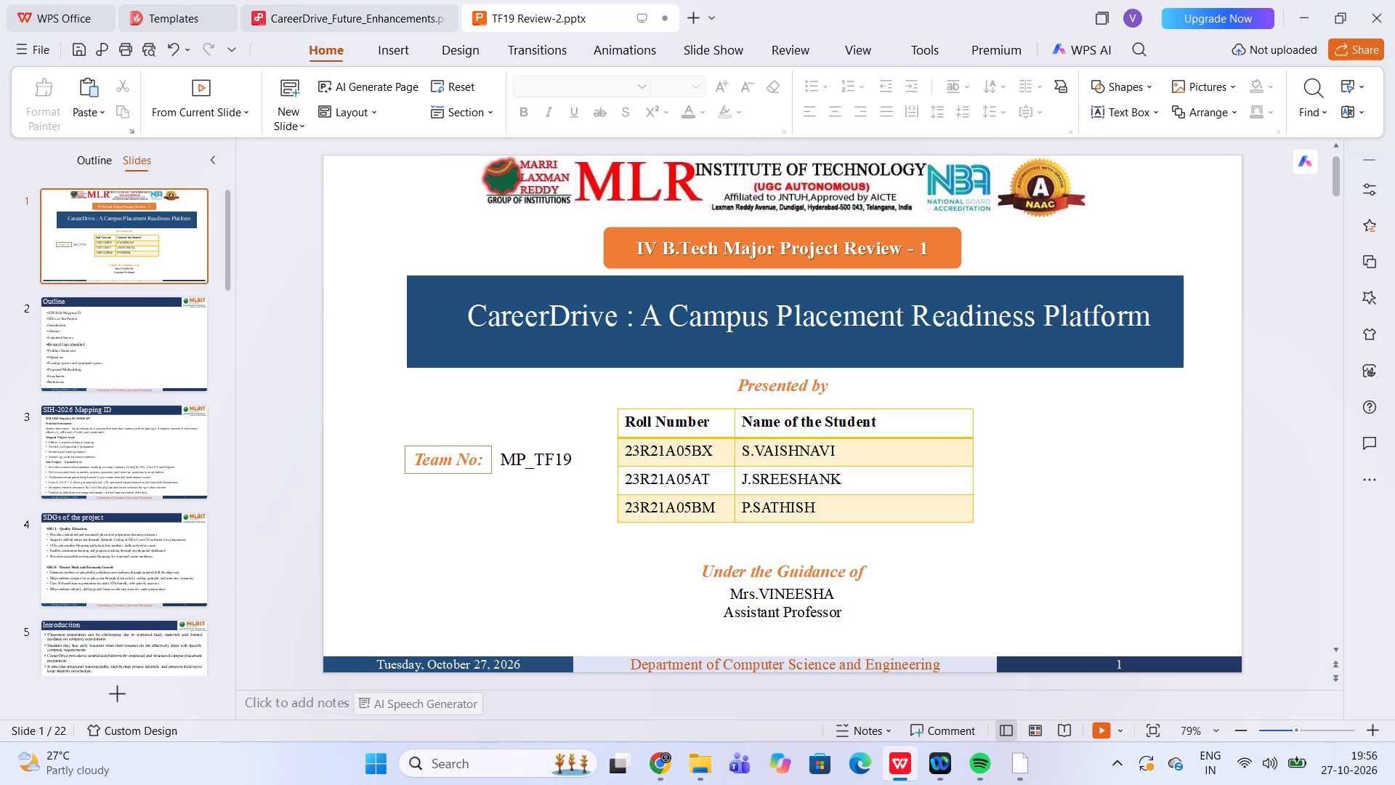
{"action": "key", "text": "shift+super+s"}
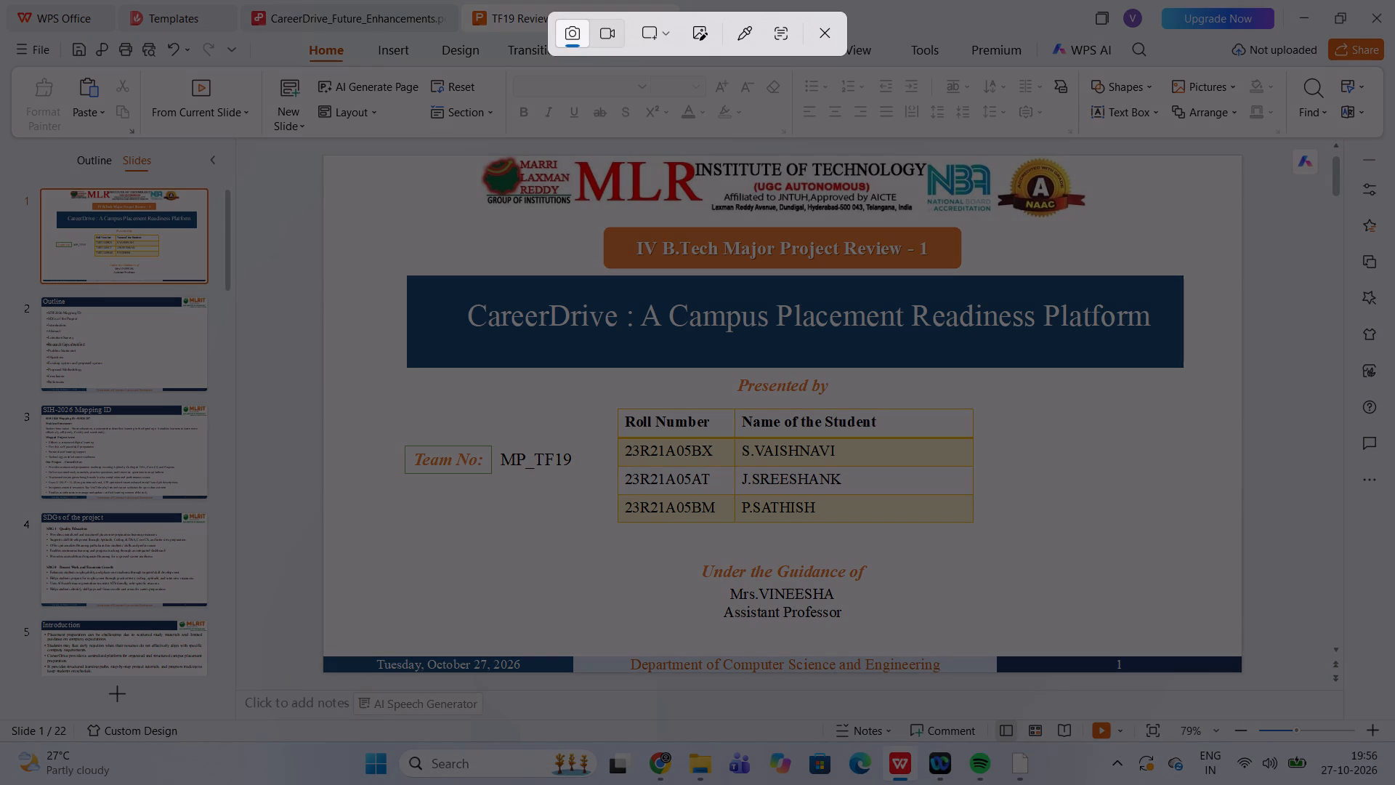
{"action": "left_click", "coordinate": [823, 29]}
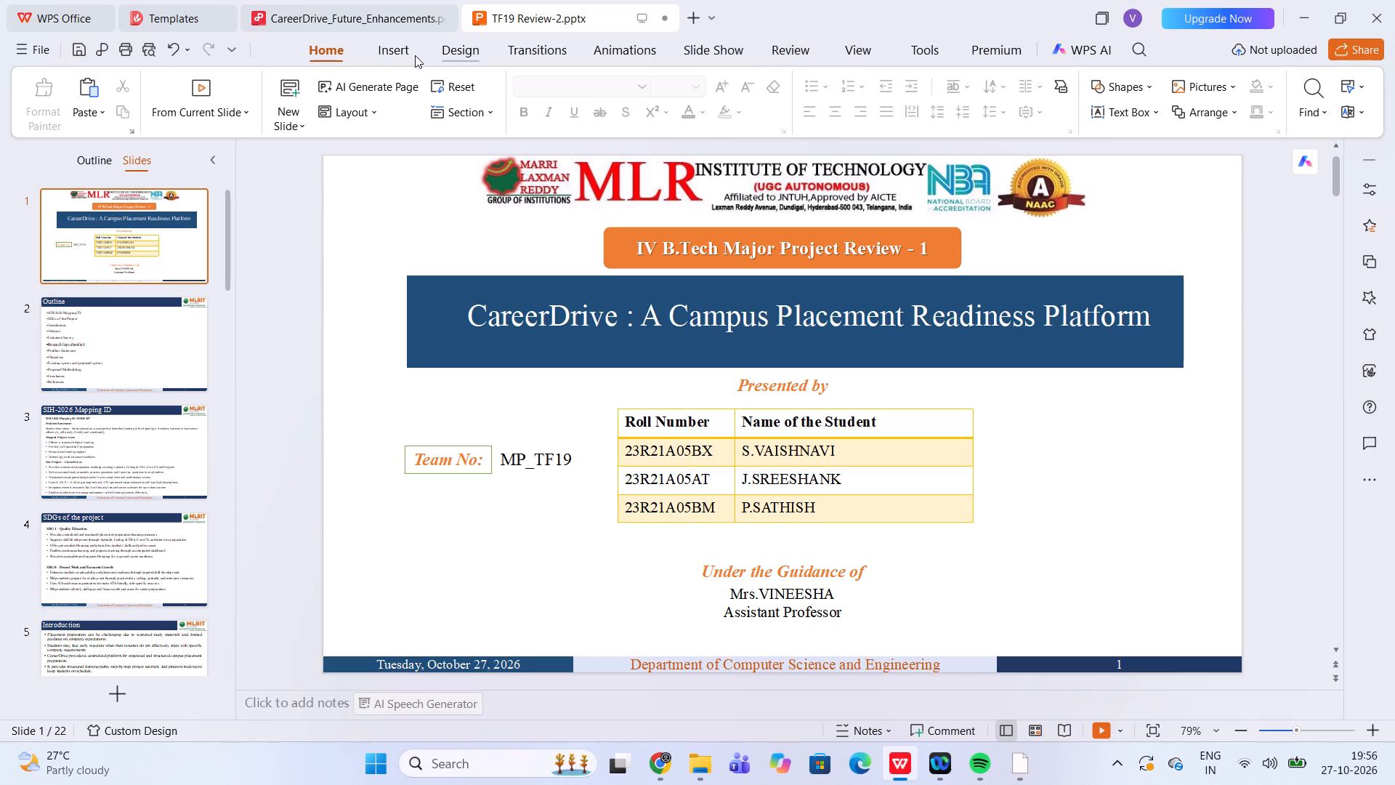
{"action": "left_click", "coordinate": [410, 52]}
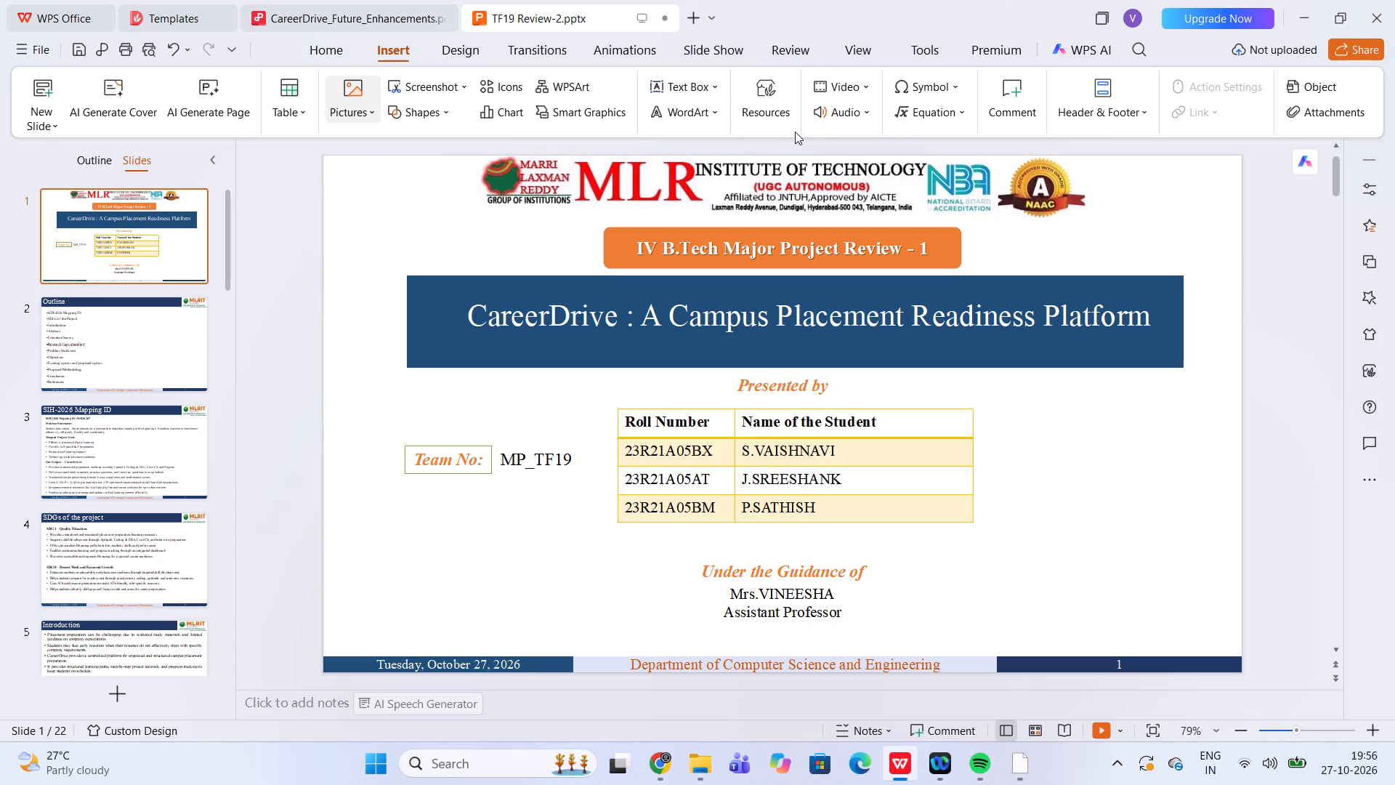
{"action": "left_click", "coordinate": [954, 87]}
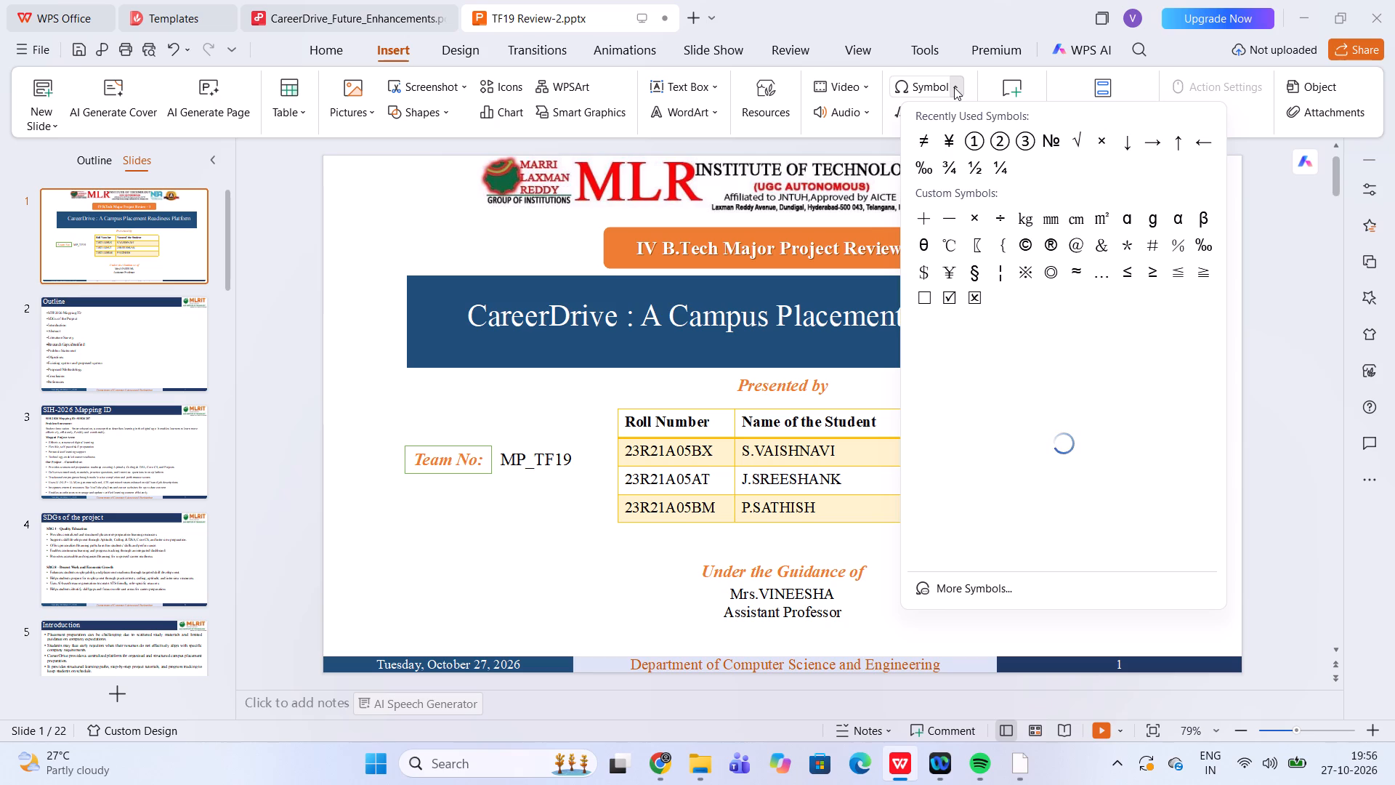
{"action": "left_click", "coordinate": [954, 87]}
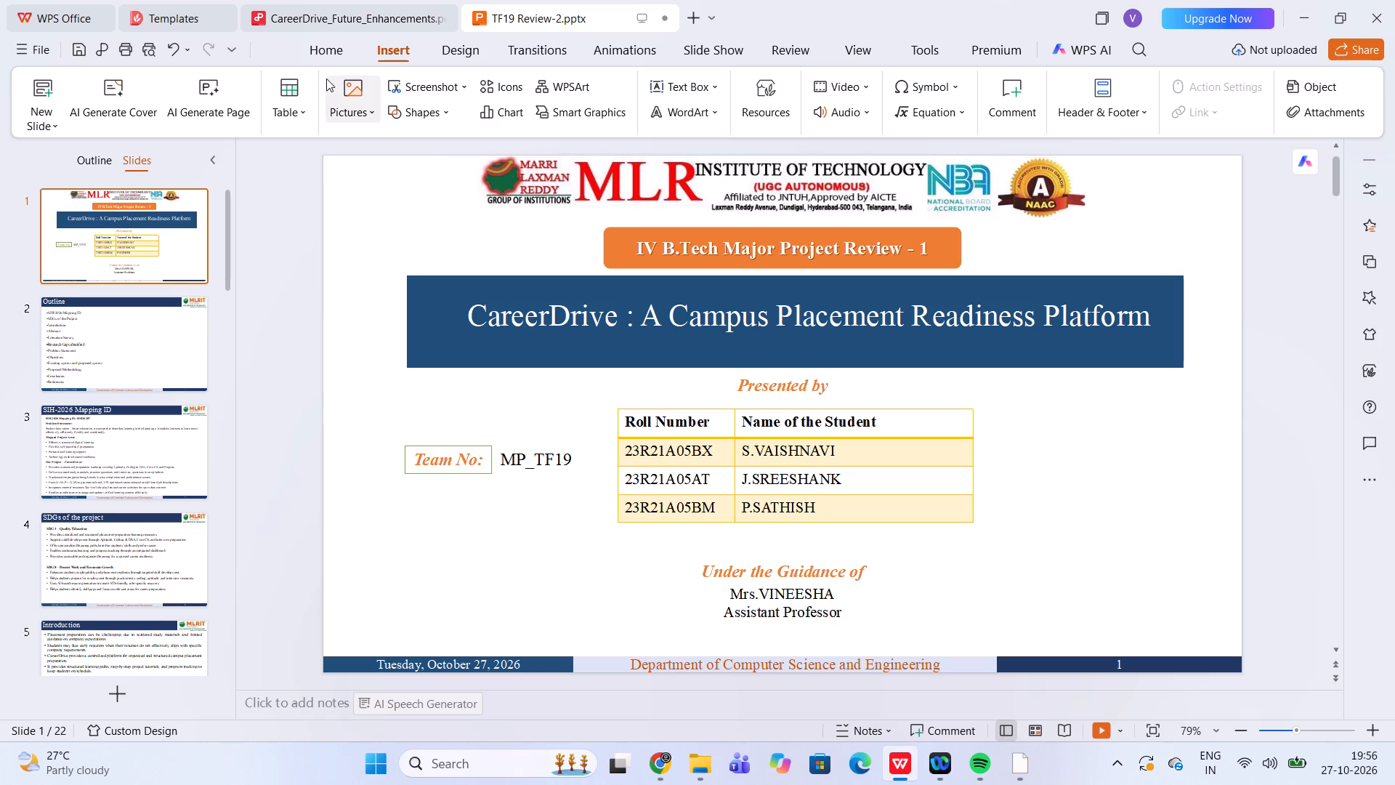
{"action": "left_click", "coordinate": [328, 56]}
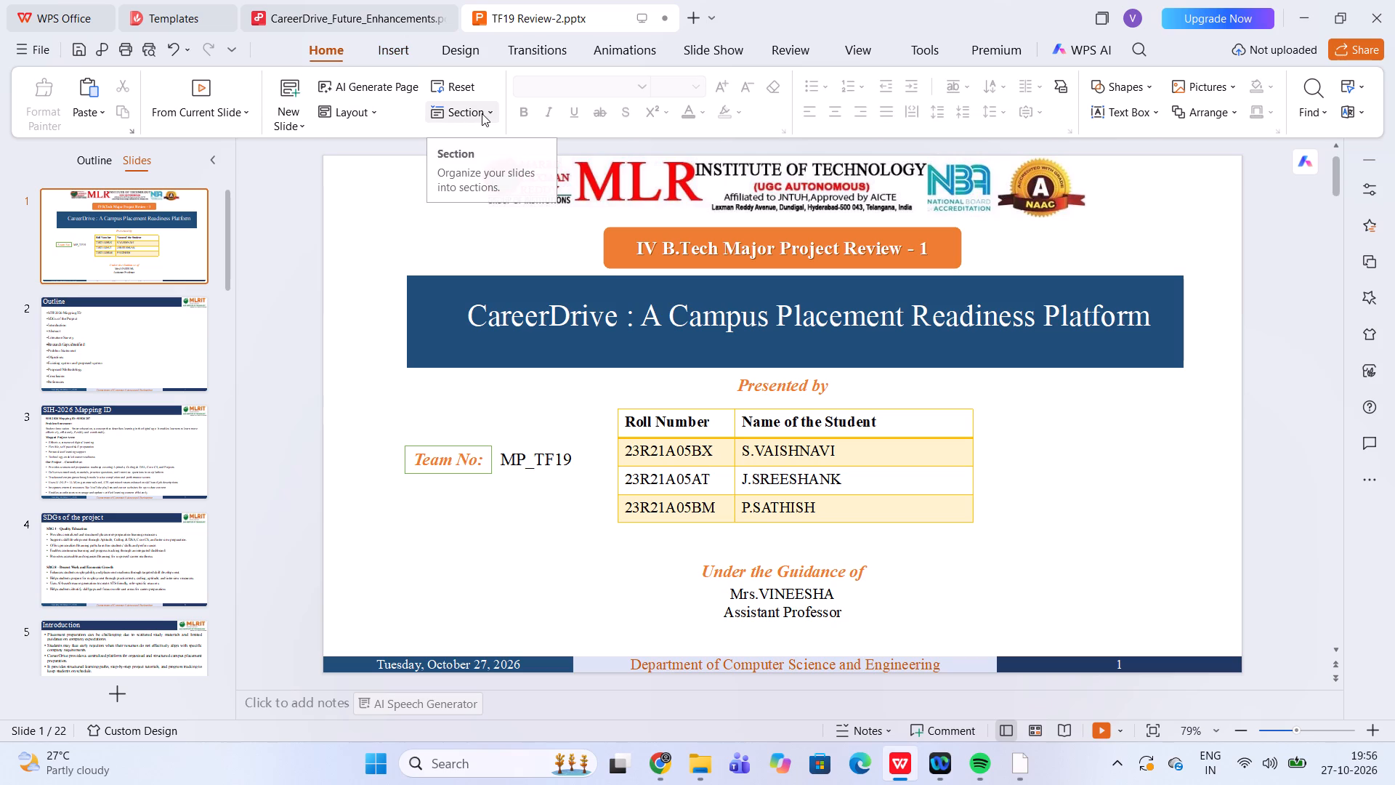
Draw a rounded rectangle about 5.20 in wide and 0.60 in high, exactly covering the orange review banner on the title slide.
{"action": "left_click", "coordinate": [1133, 88]}
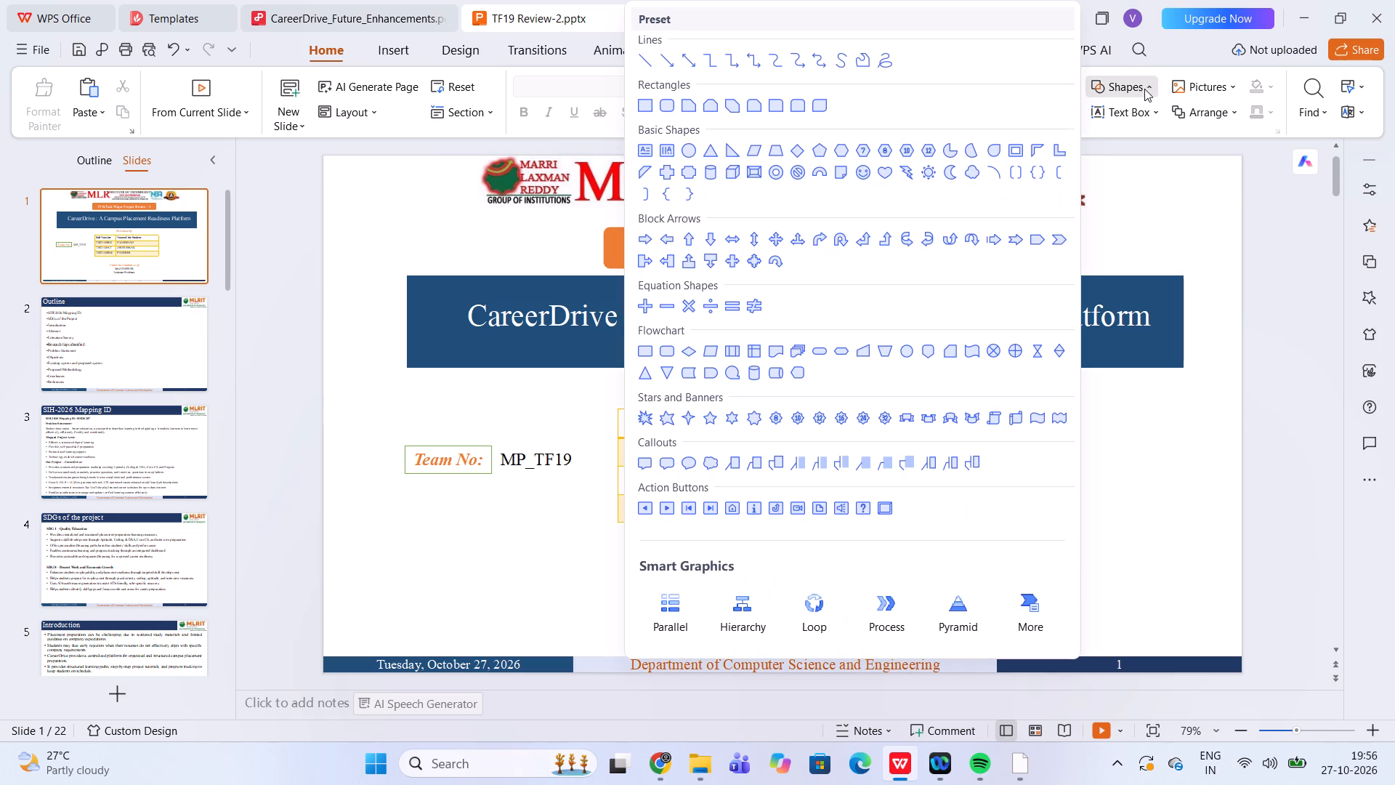
{"action": "left_click", "coordinate": [669, 103]}
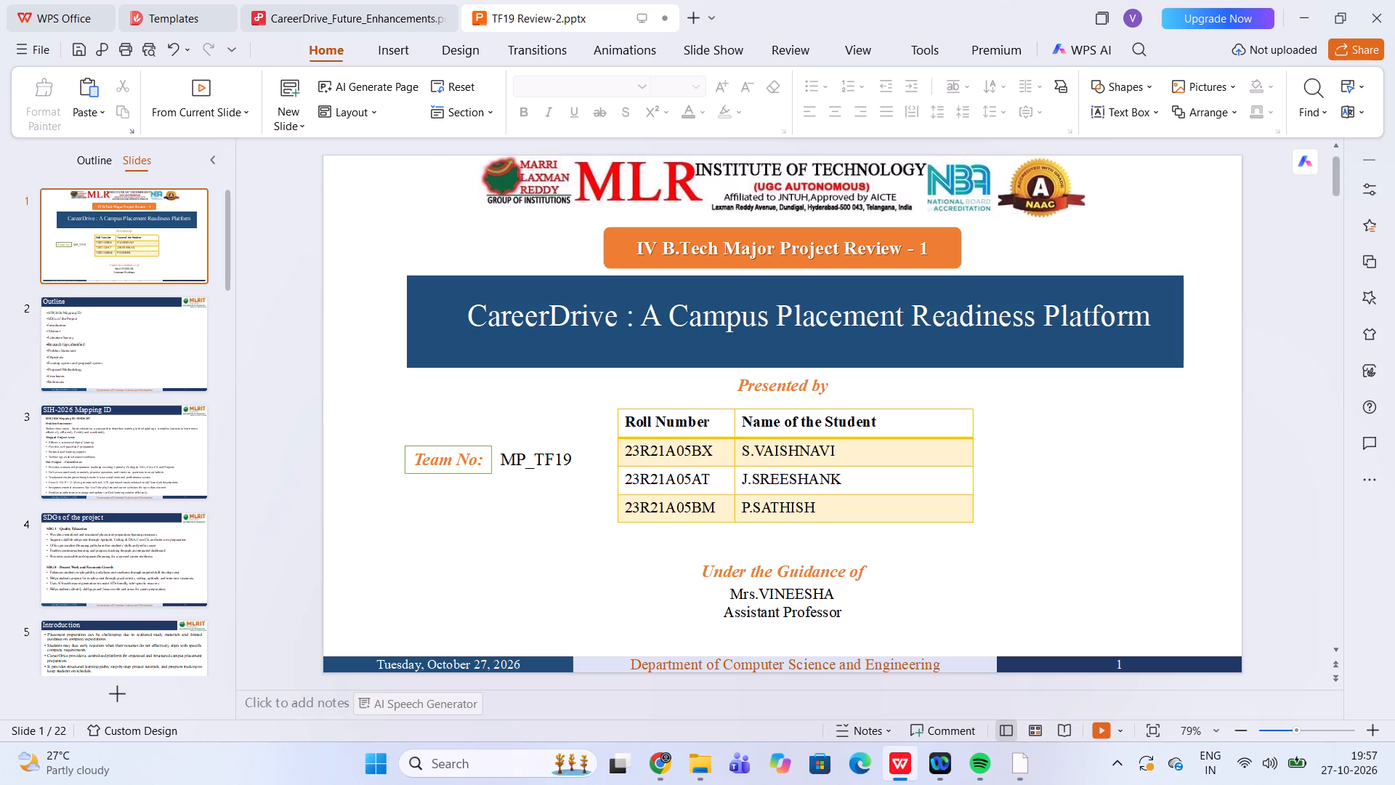
{"action": "left_click_drag", "start_coordinate": [603, 228], "coordinate": [938, 283]}
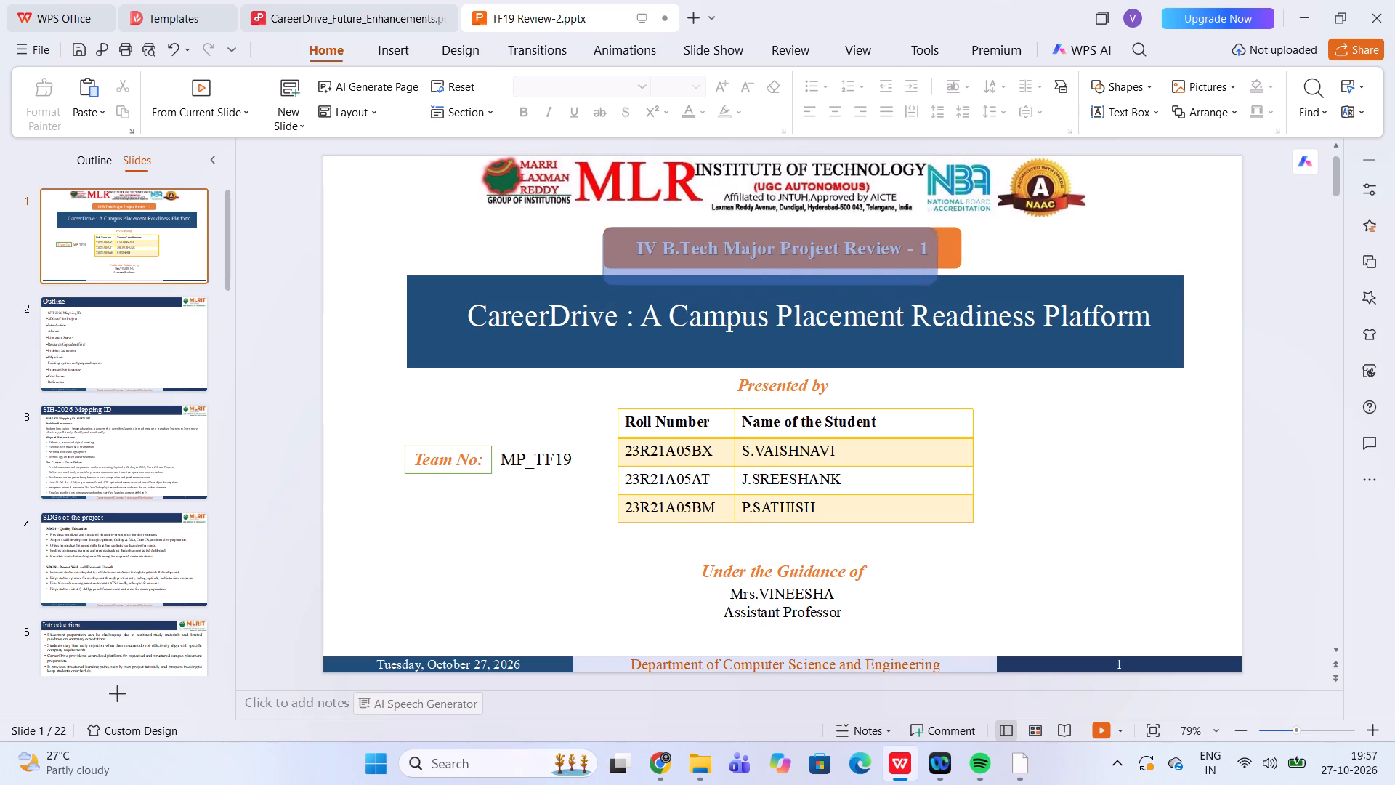
{"action": "left_click_drag", "start_coordinate": [938, 283], "coordinate": [961, 267]}
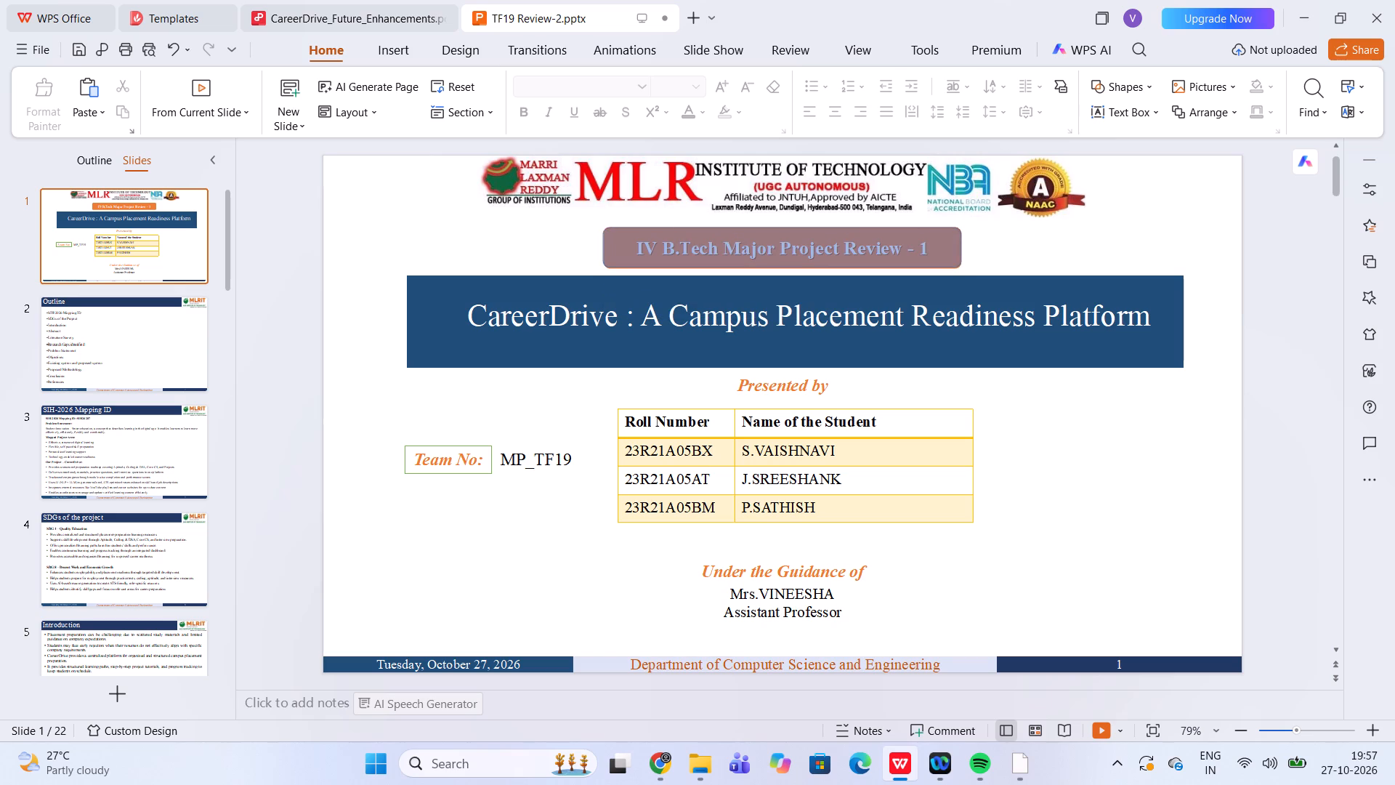
{"action": "left_click_drag", "start_coordinate": [961, 267], "coordinate": [961, 269]}
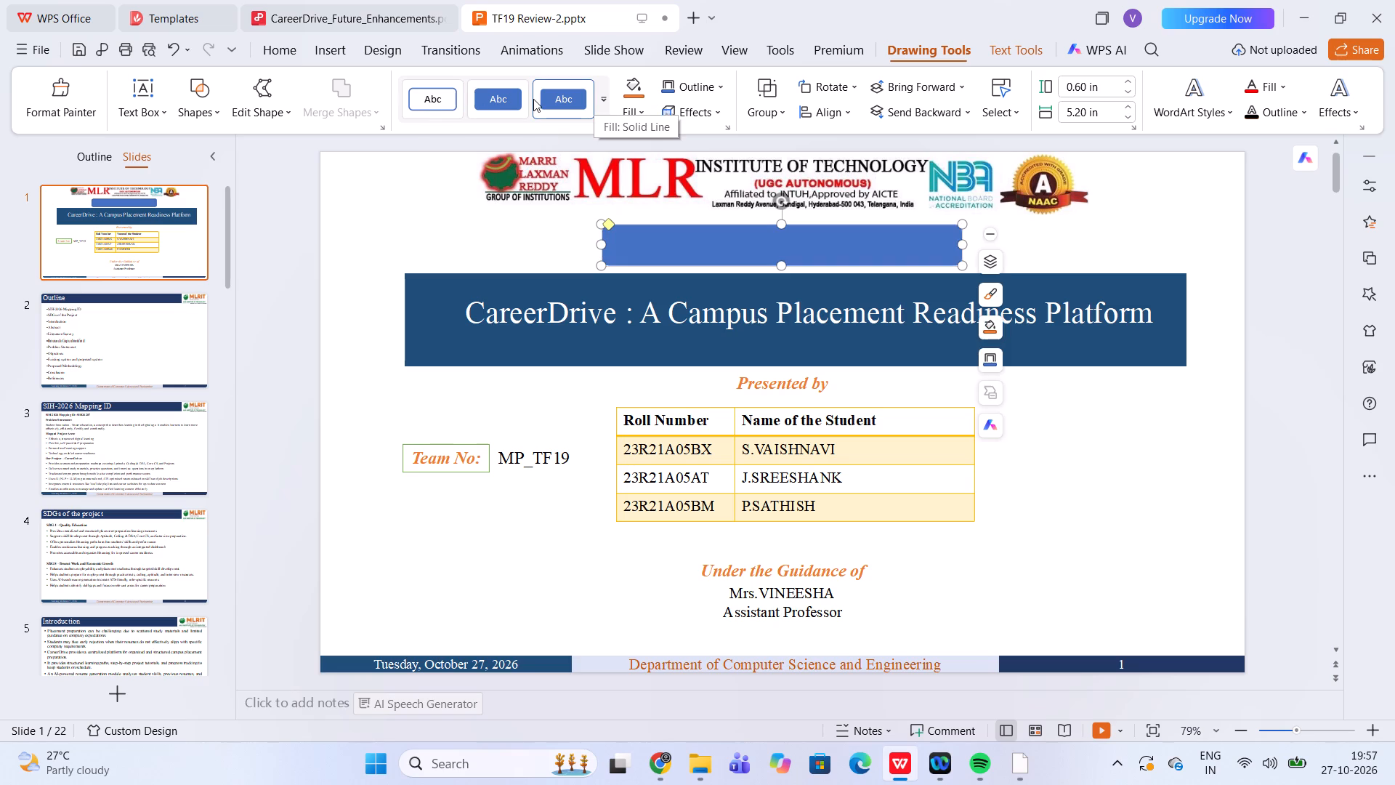
Fill the new rounded rectangle on the title slide with orange.
{"action": "left_click", "coordinate": [643, 95]}
{"action": "left_click", "coordinate": [1083, 258]}
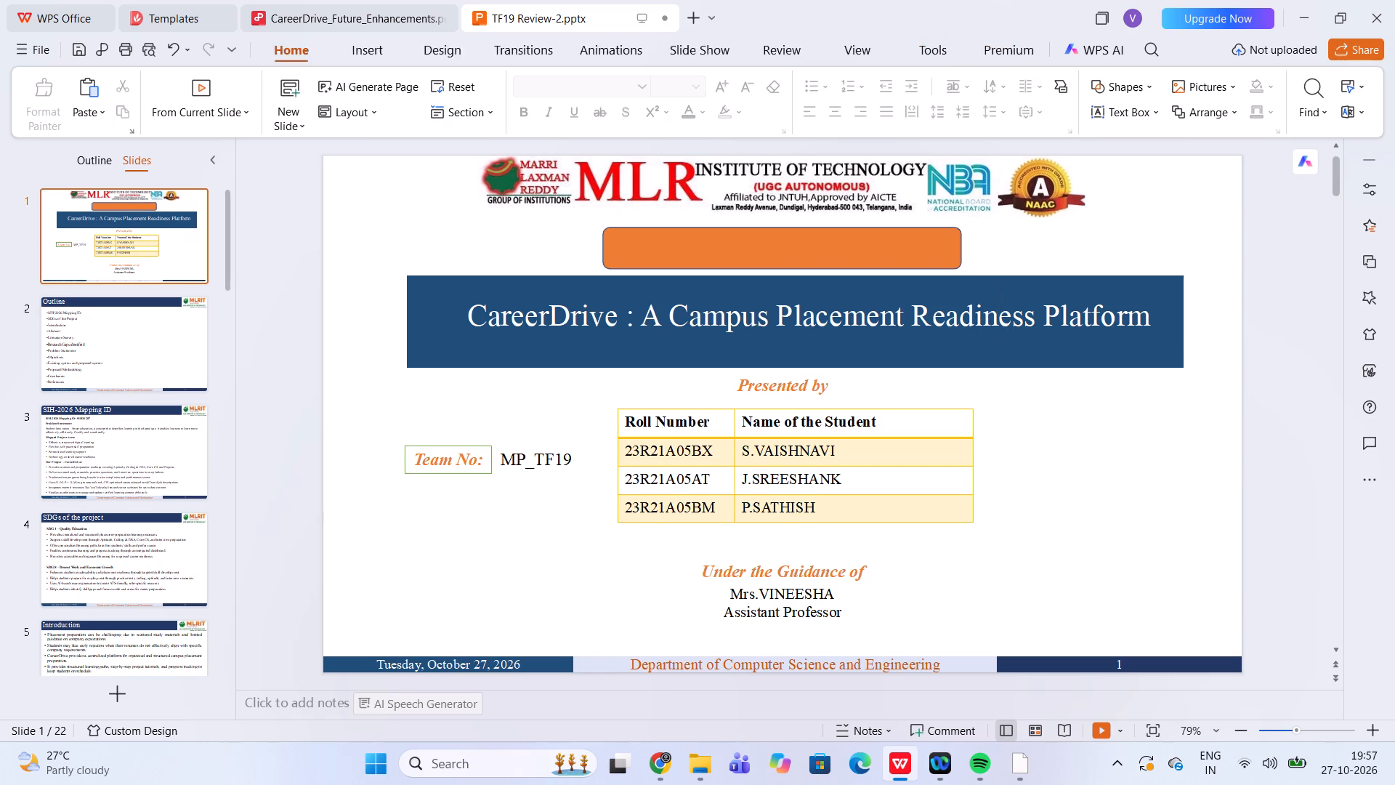
Enter the text "IV B.Tech Major Project Review-2" in the new orange rectangle on the title slide.
{"action": "left_click", "coordinate": [780, 251]}
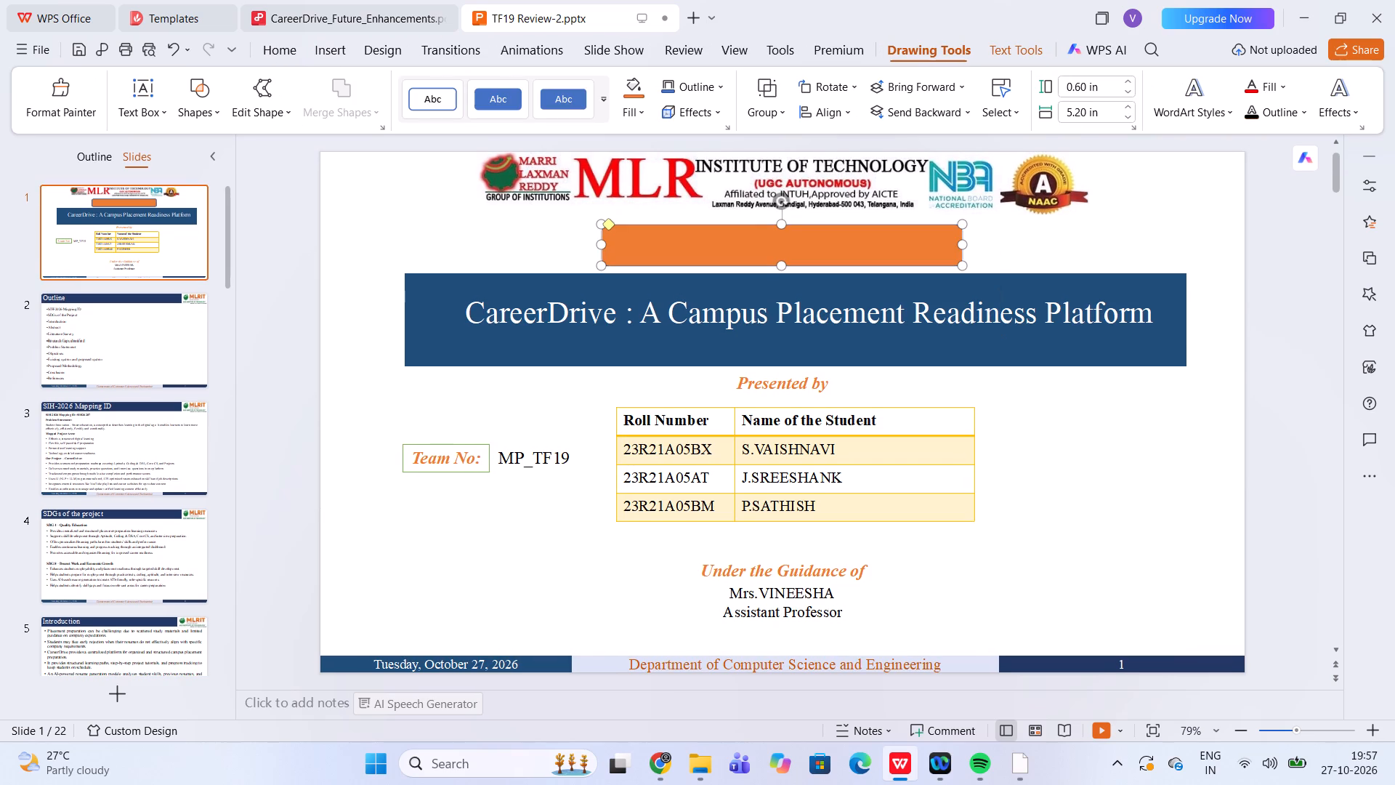
{"action": "double_click", "coordinate": [780, 251]}
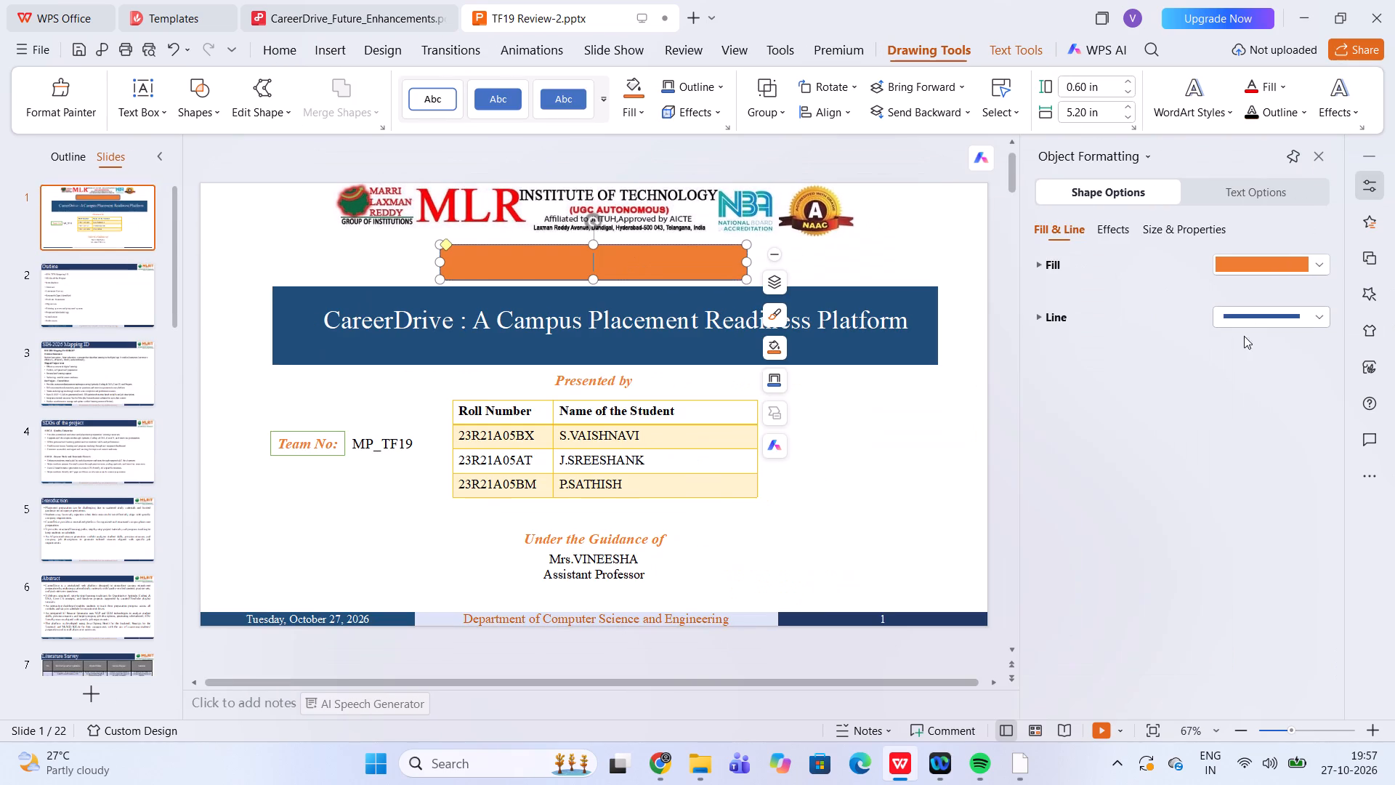
{"action": "left_click", "coordinate": [1319, 160]}
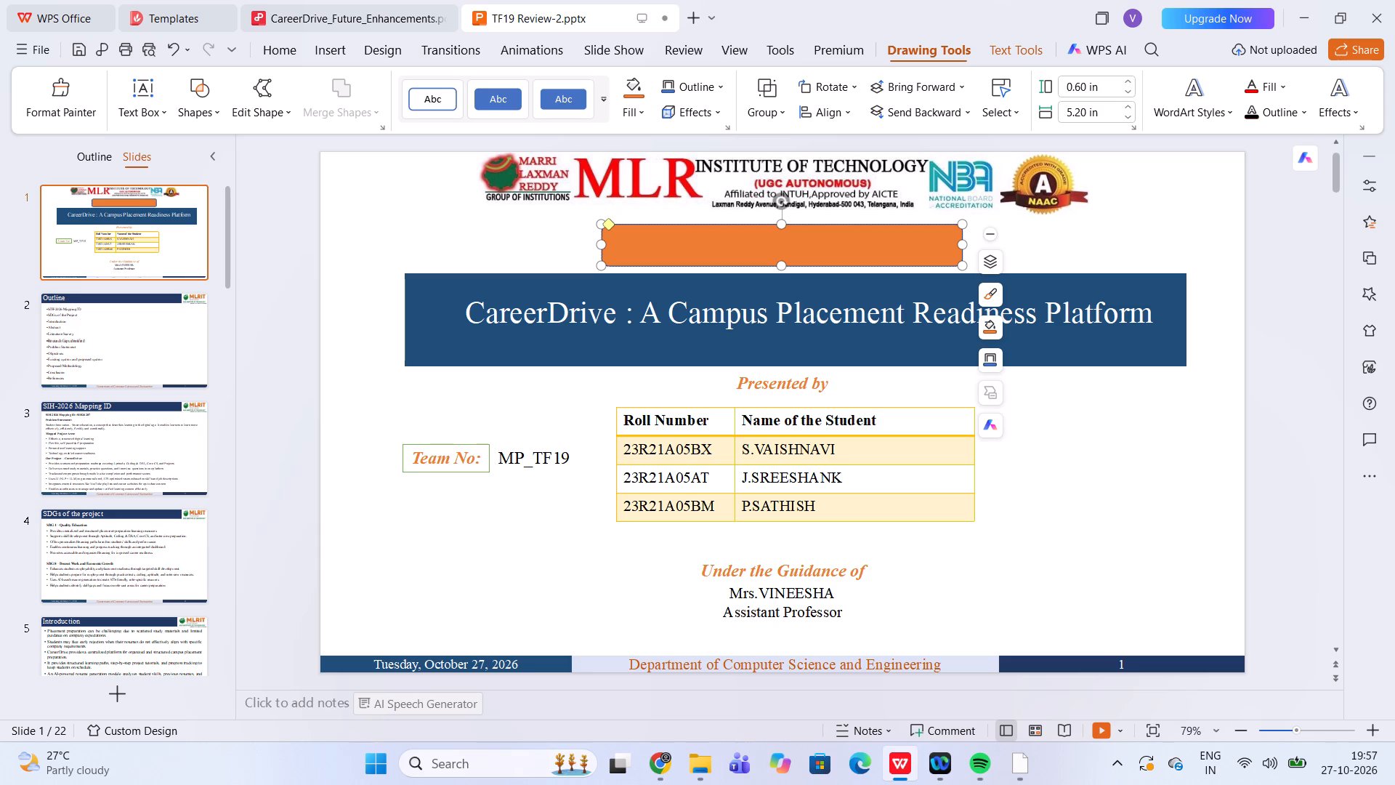
{"action": "type", "text": "IV"}
{"action": "key", "text": "space"}
{"action": "type", "text": "CSE"}
{"action": "key", "text": "BackSpace"}
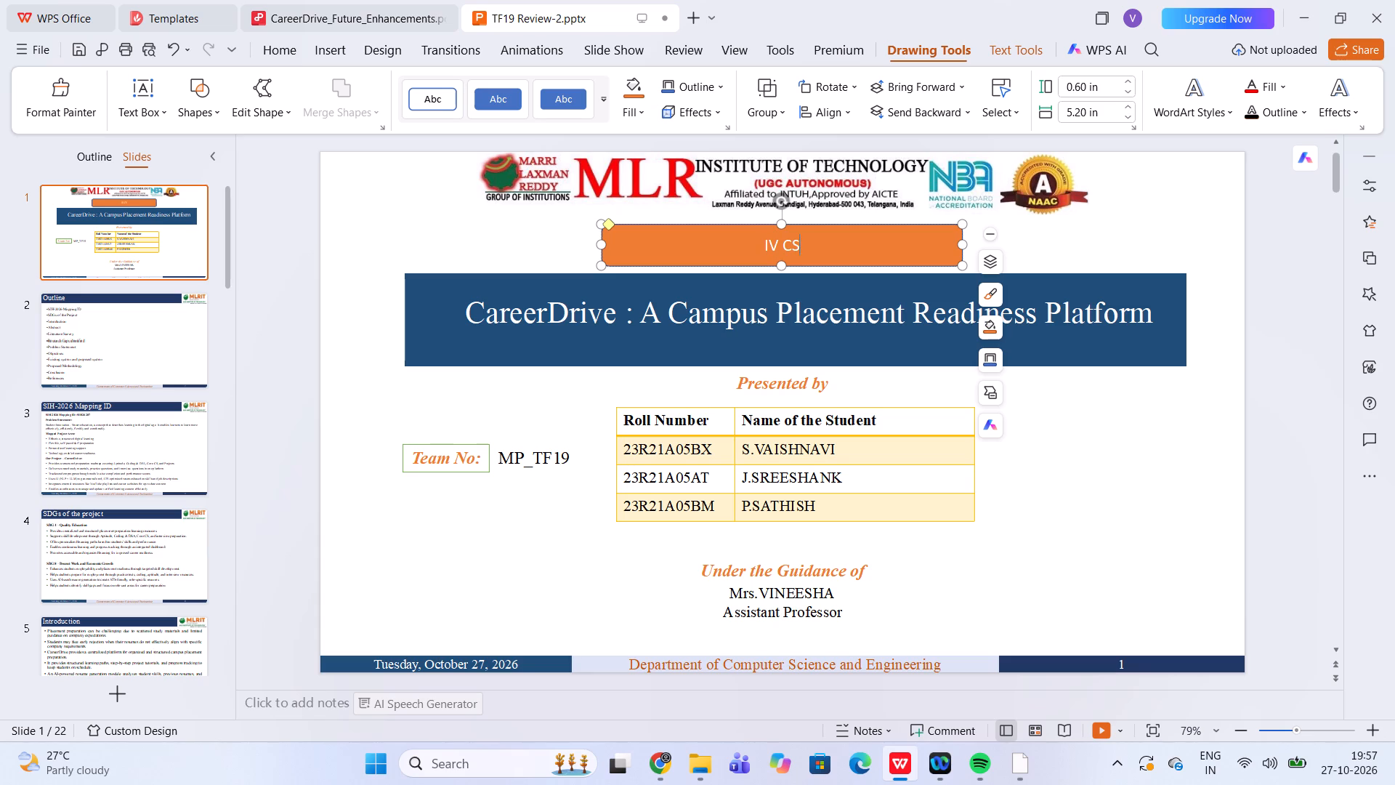
{"action": "key", "text": "BackSpace"}
{"action": "key", "text": "BackSpace"}
{"action": "type", "text": "BTECH"}
{"action": "key", "text": "space"}
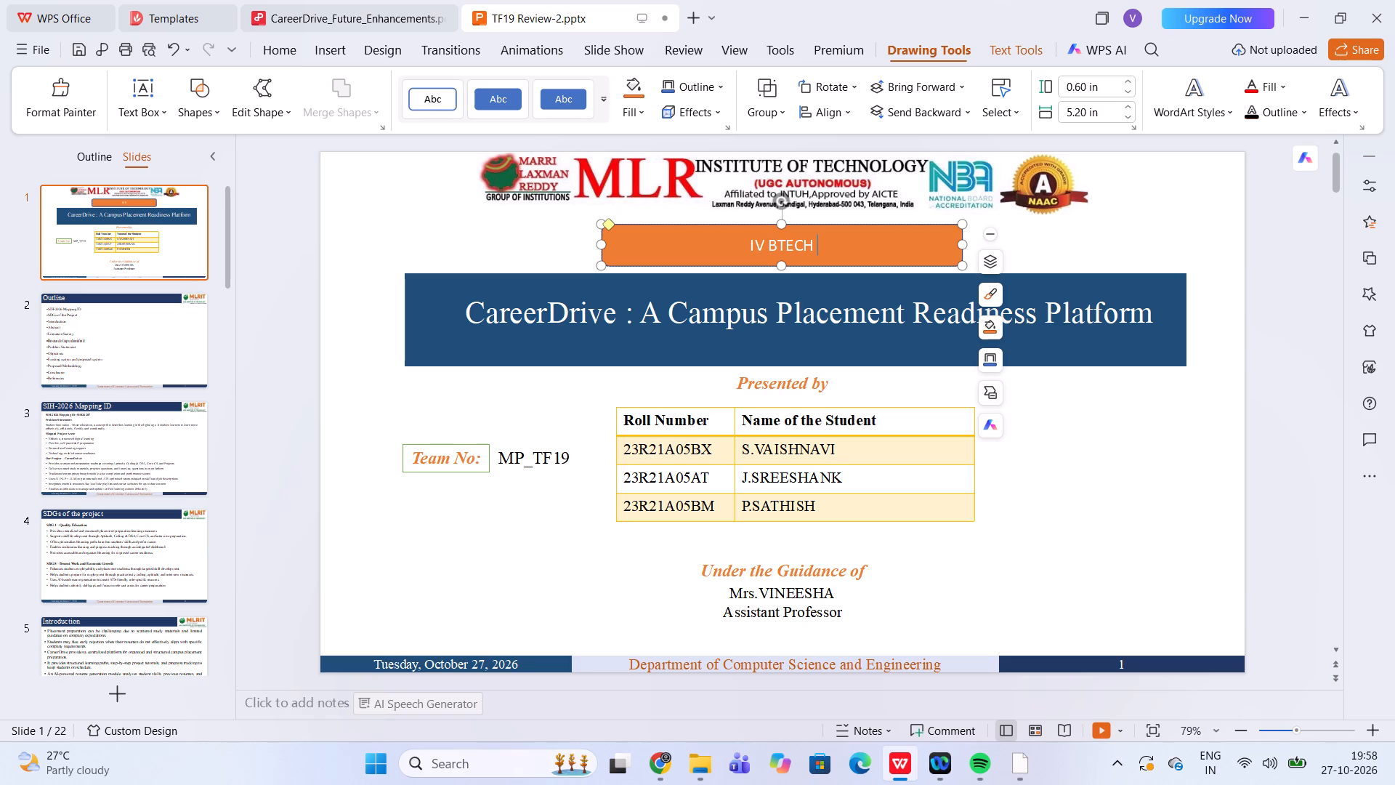
{"action": "key", "text": "BackSpace"}
{"action": "key", "text": "BackSpace"}
{"action": "key", "text": "BackSpace"}
{"action": "key", "text": "BackSpace"}
{"action": "key", "text": "BackSpace"}
{"action": "key", "text": "period"}
{"action": "key", "text": "t"}
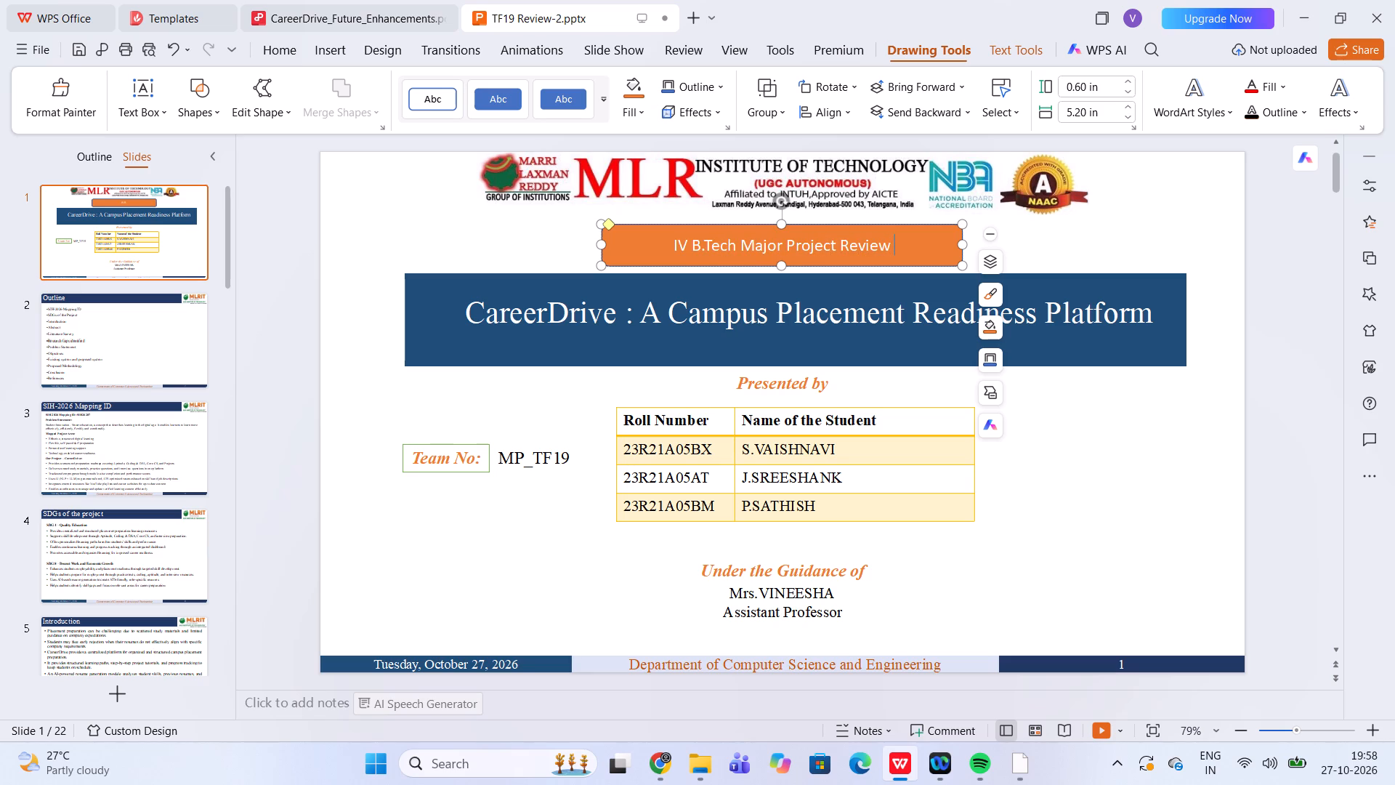
{"action": "key", "text": "BackSpace"}
{"action": "type", "text": "-2"}
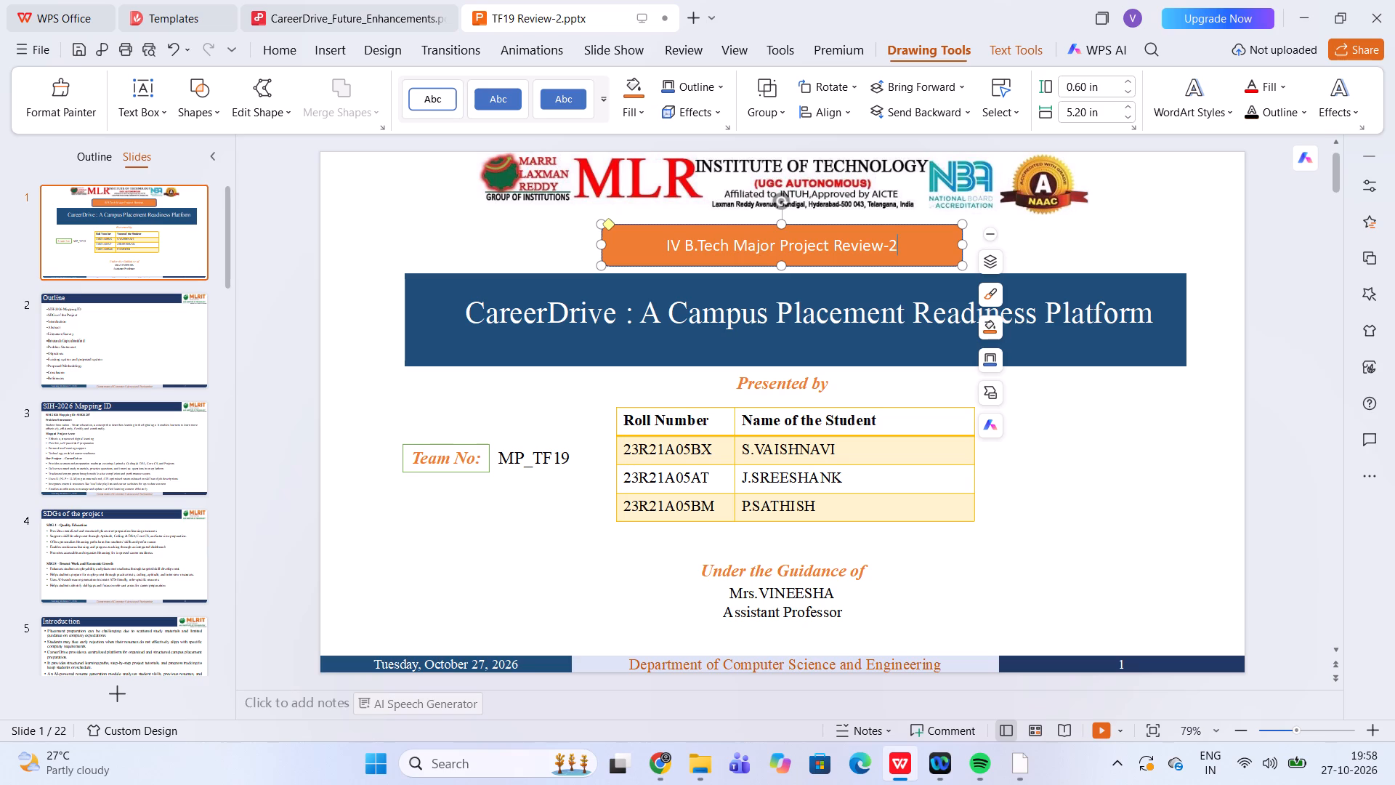
Format the banner text "IV B.Tech Major Project Review-2" as bold Times New Roman.
{"action": "left_click_drag", "start_coordinate": [667, 242], "coordinate": [950, 238]}
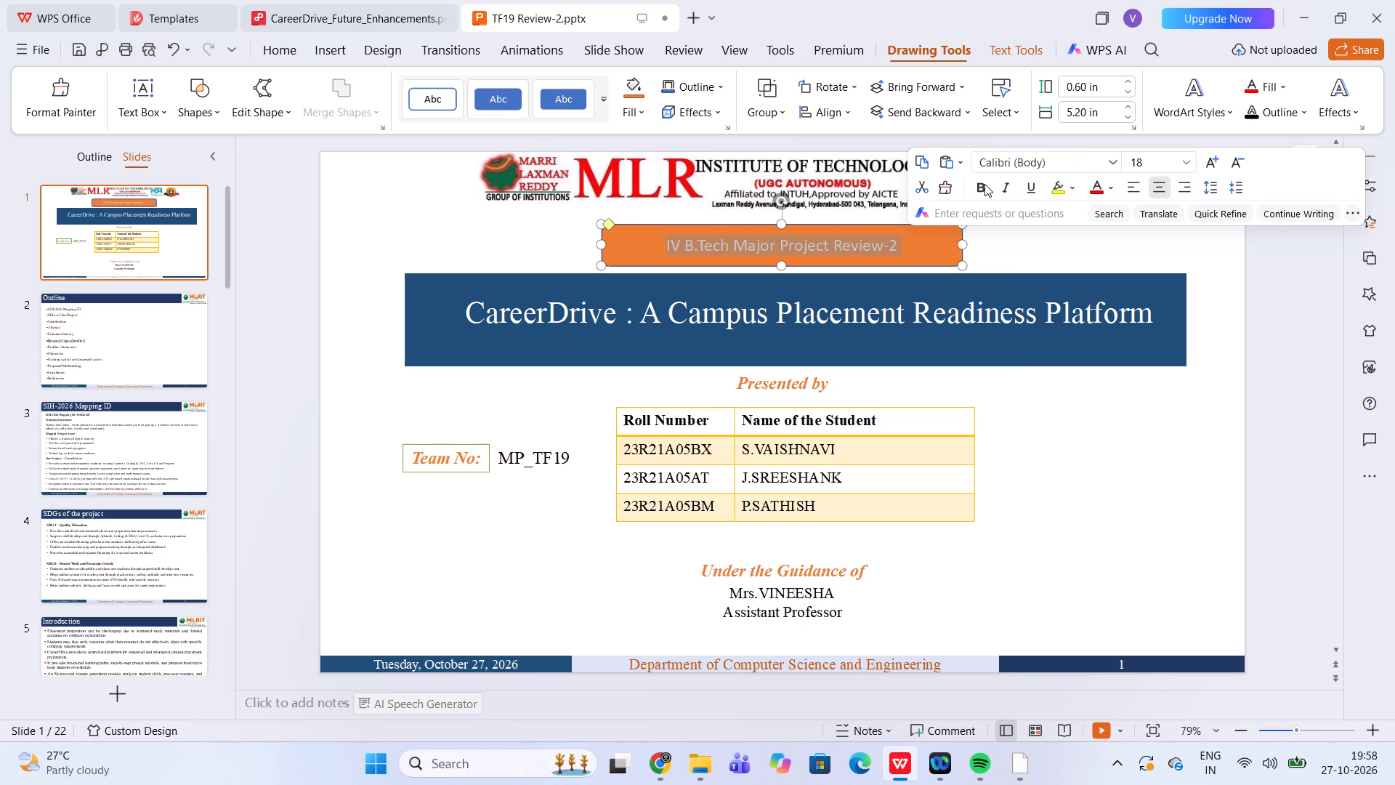
{"action": "left_click", "coordinate": [984, 184]}
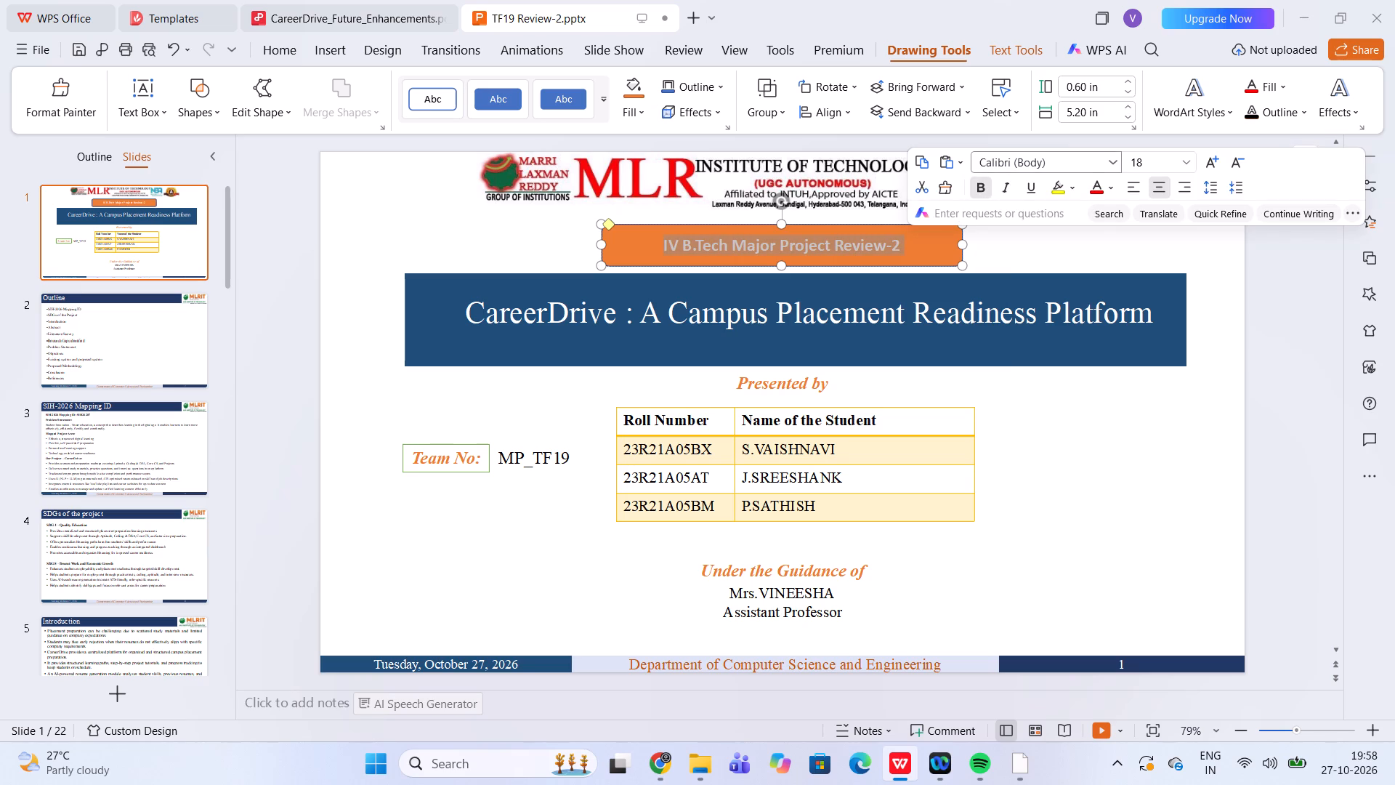
{"action": "left_click", "coordinate": [1114, 169]}
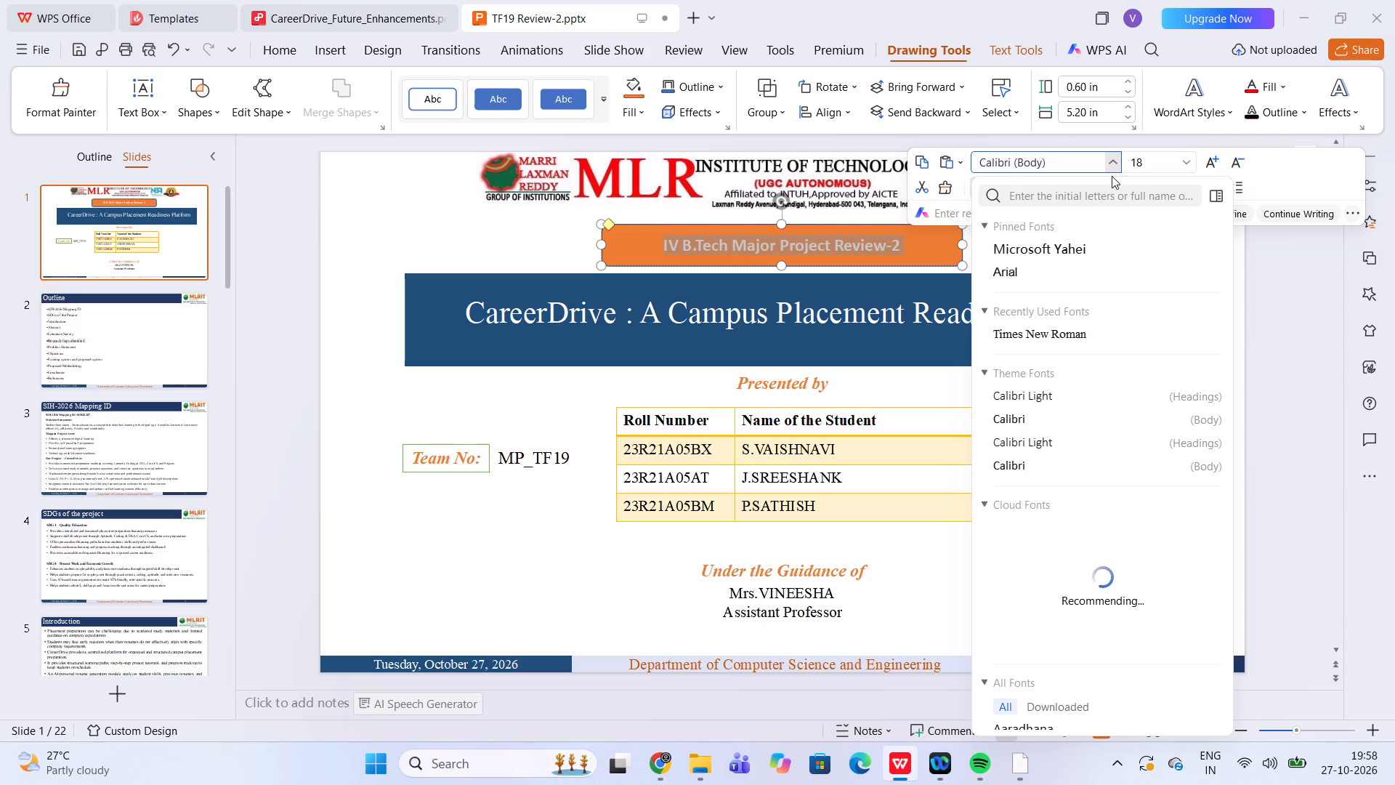
{"action": "left_click", "coordinate": [1056, 333]}
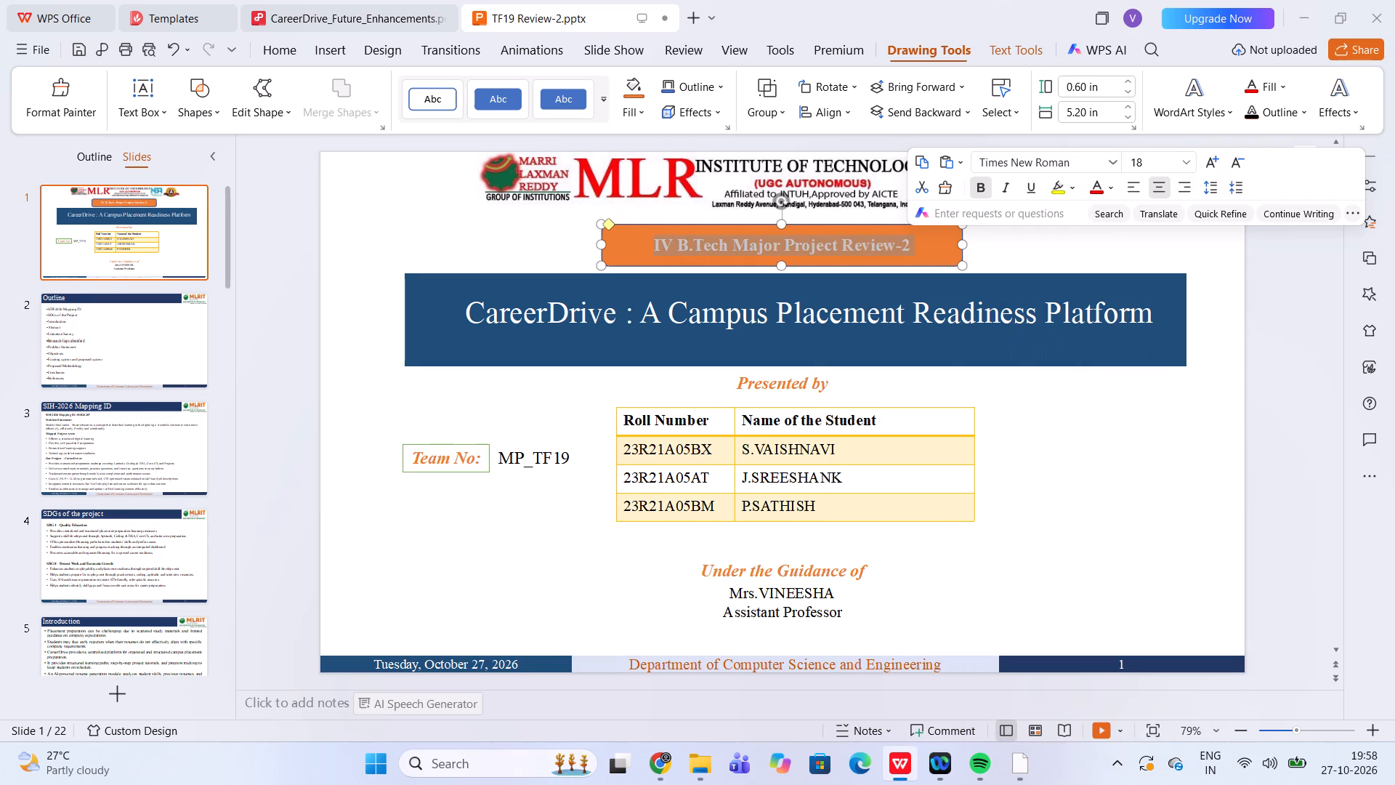
{"action": "left_click", "coordinate": [1046, 251]}
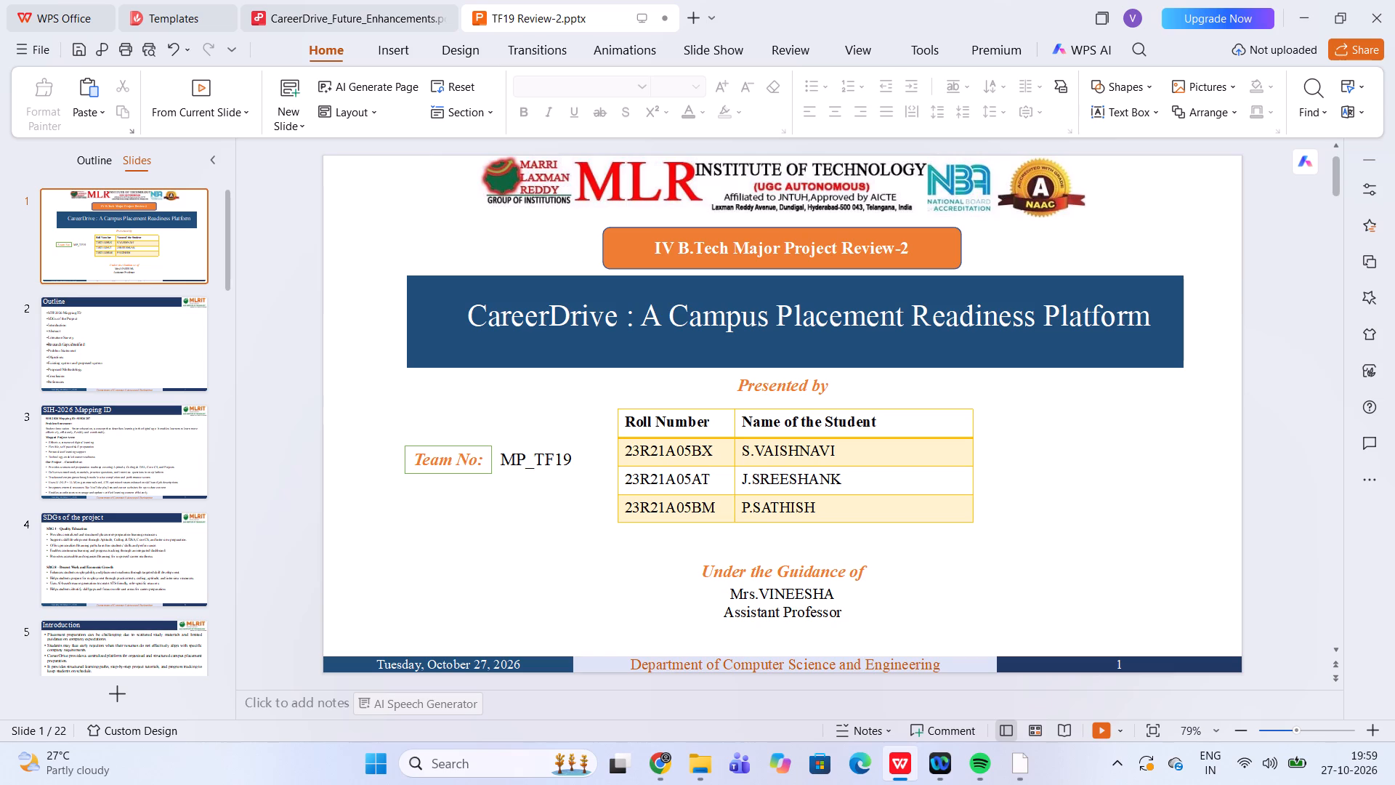
{"action": "left_click", "coordinate": [1040, 506]}
Apply the preset solid blue shape style without a dark outline to the review banner.
{"action": "left_click", "coordinate": [959, 243]}
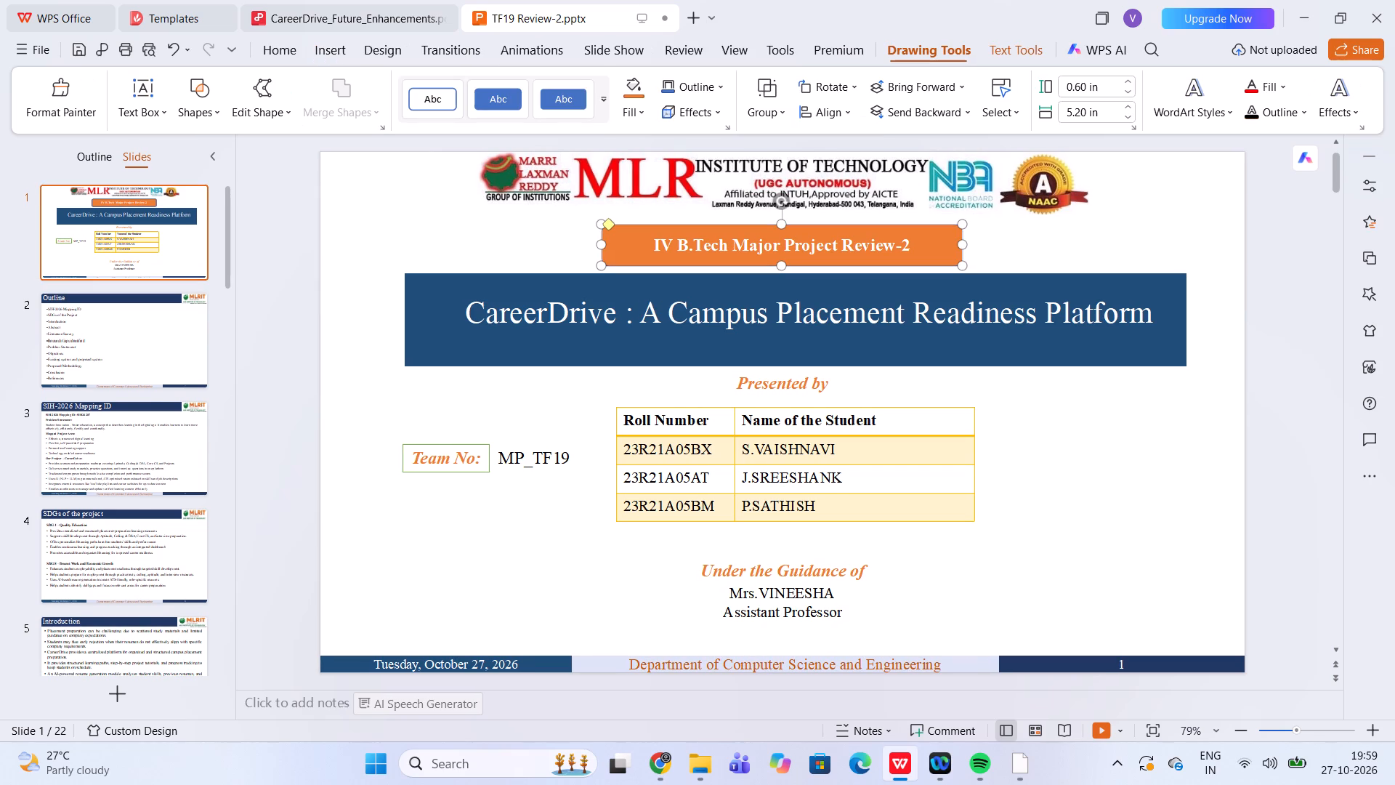
{"action": "left_click", "coordinate": [435, 96]}
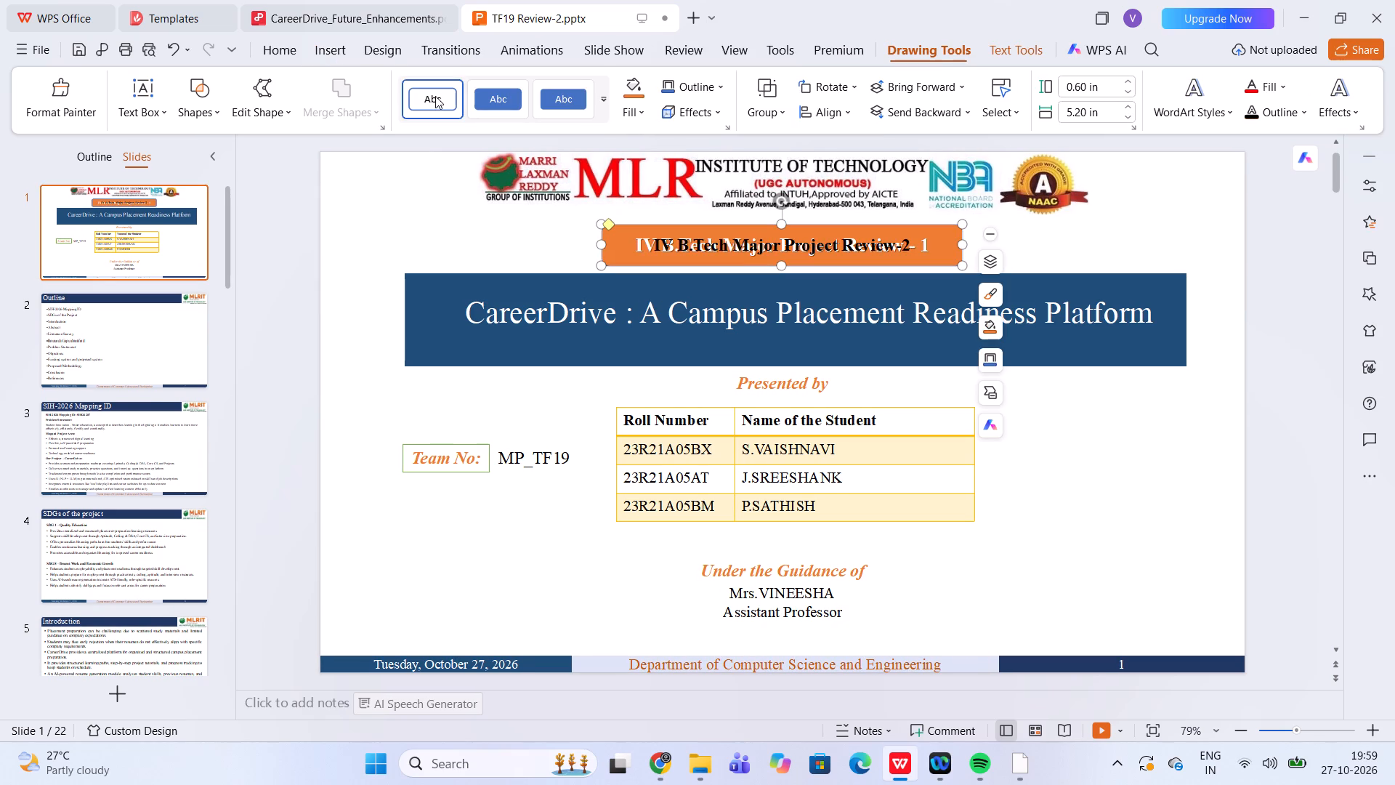
{"action": "left_click", "coordinate": [489, 107]}
{"action": "left_click", "coordinate": [1055, 506]}
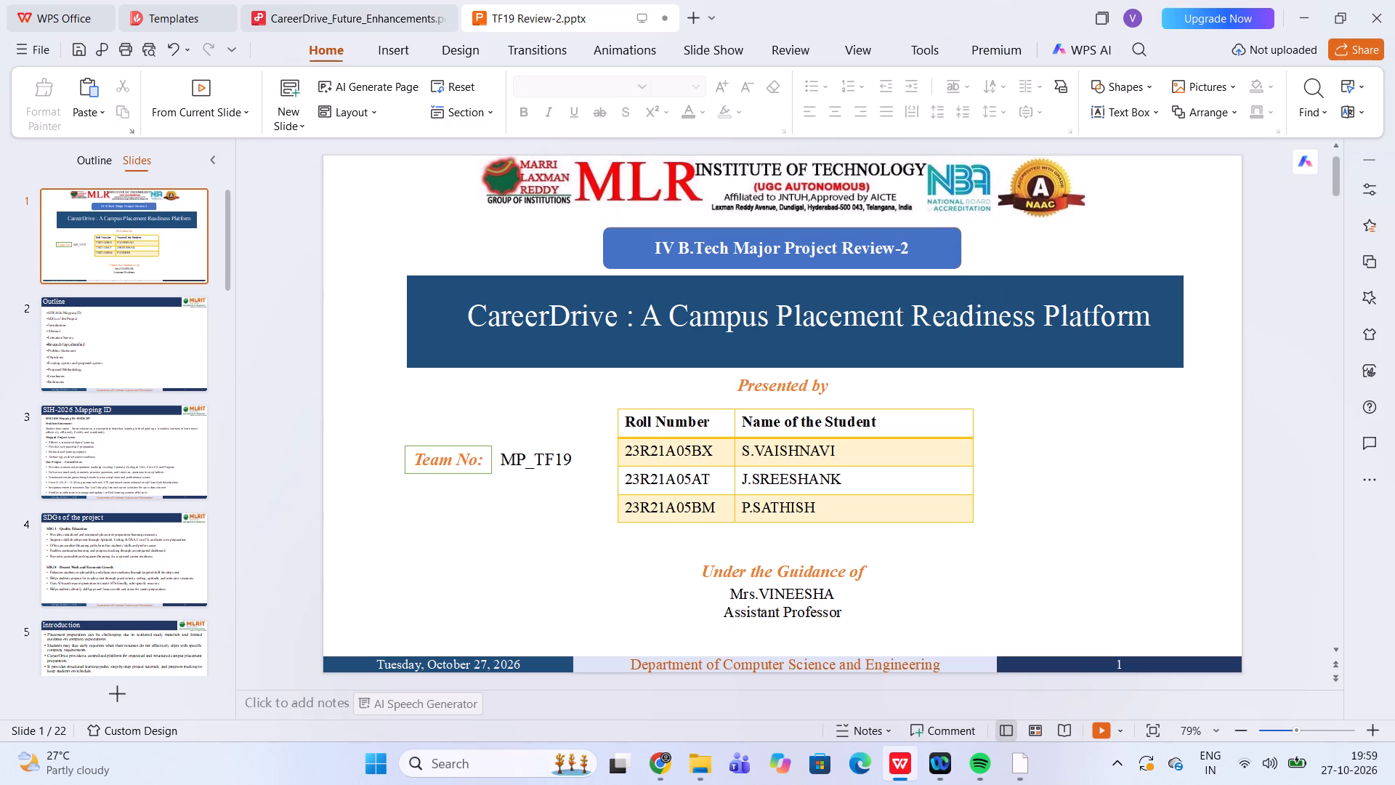
Fill the review banner on the title slide with orange again.
{"action": "left_click", "coordinate": [897, 262]}
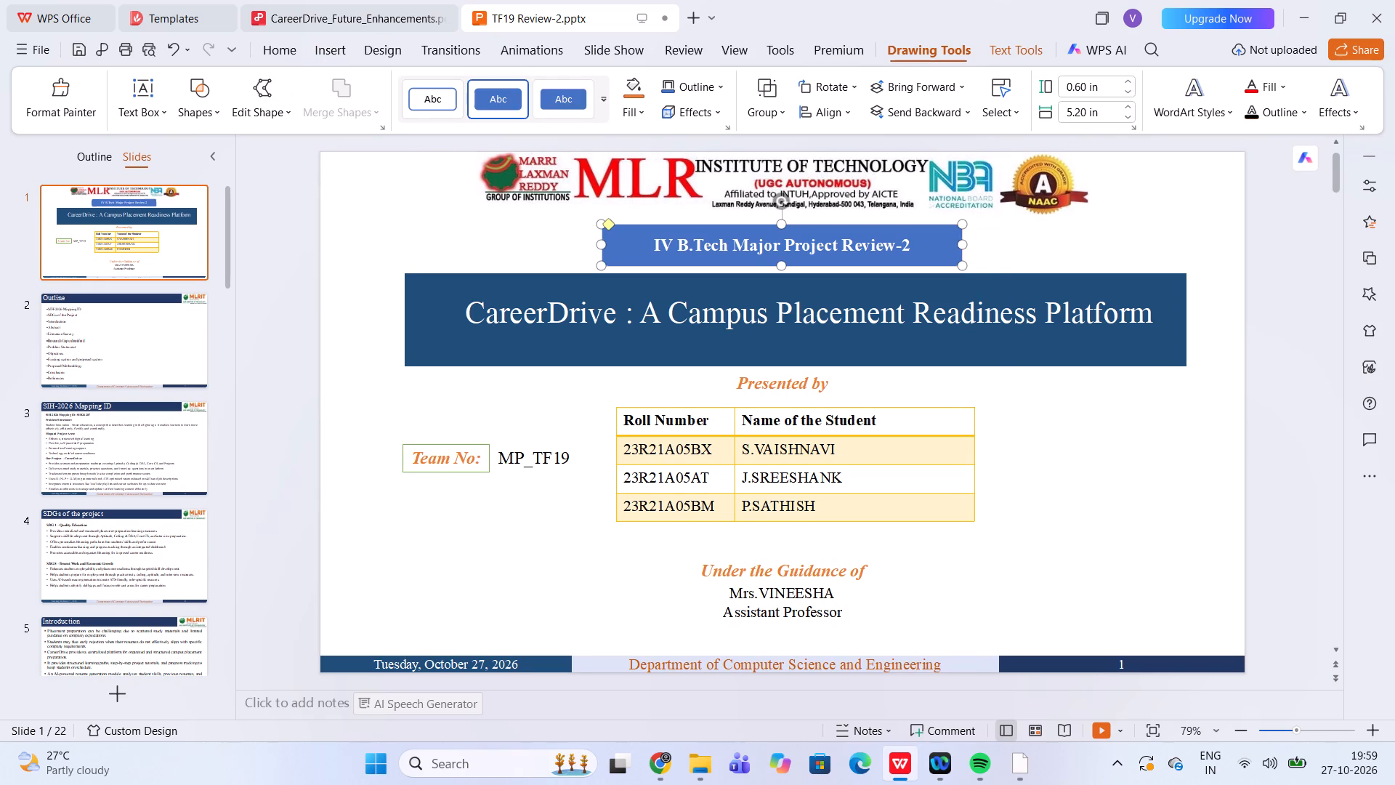
{"action": "left_click", "coordinate": [628, 92]}
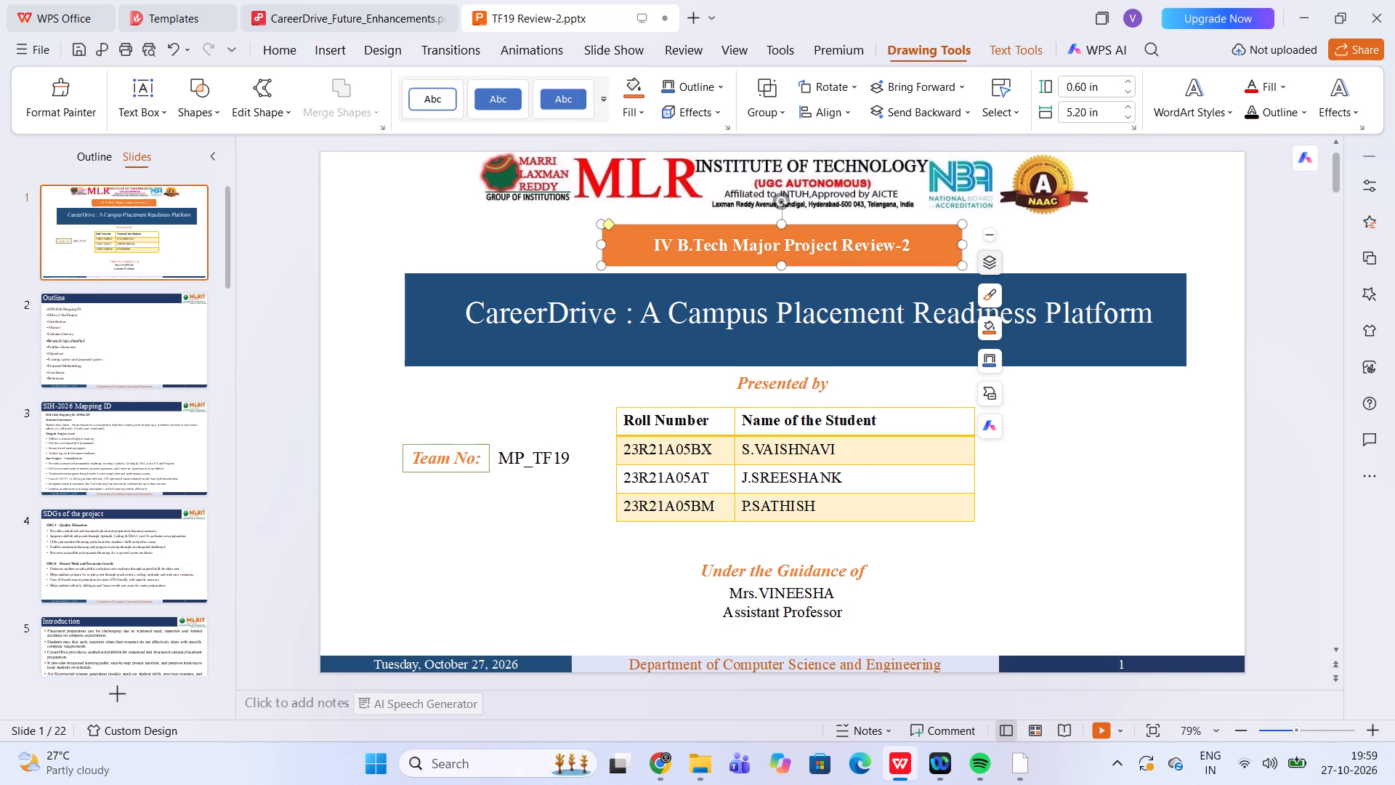
{"action": "left_click", "coordinate": [1068, 478]}
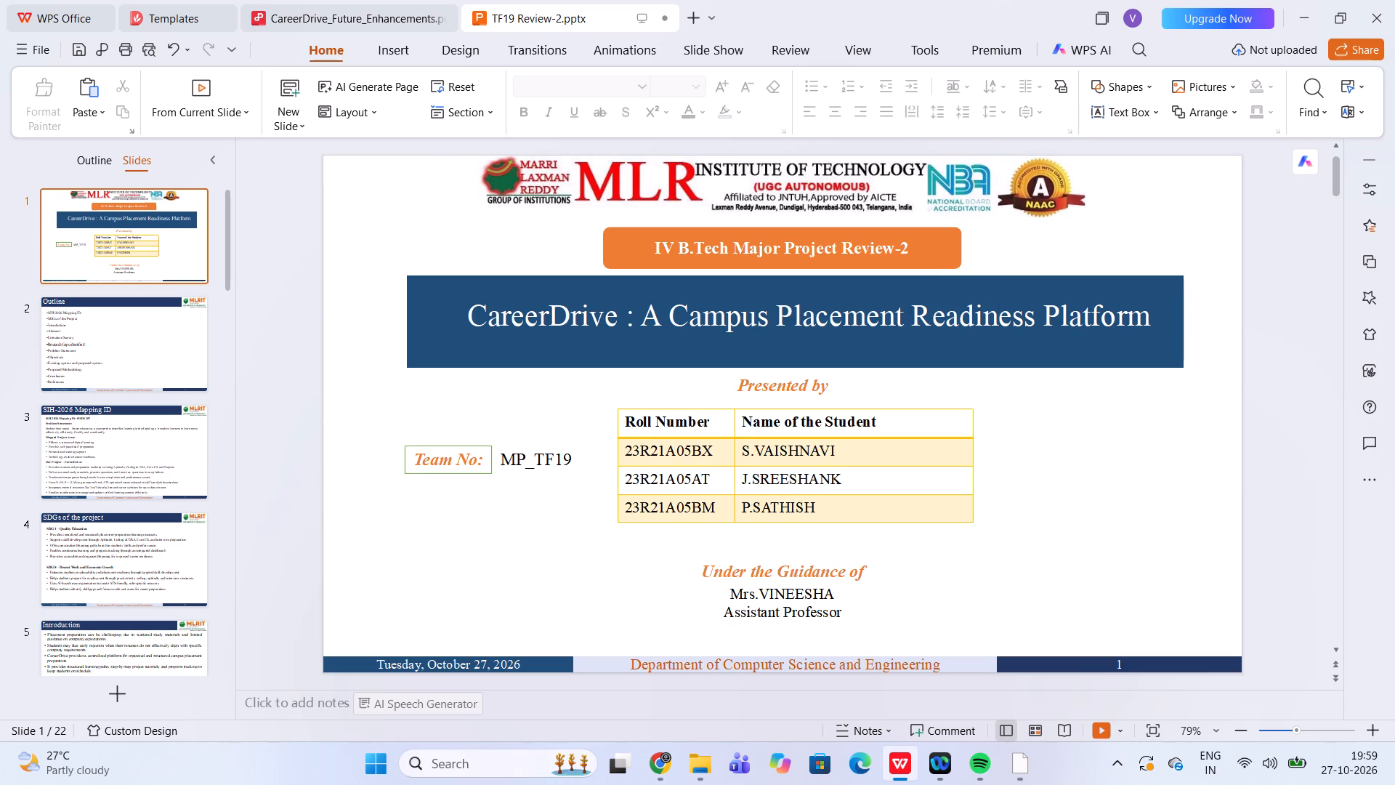
Add spaces around the hyphen in the banner text so it reads "Review - 2".
{"action": "left_click", "coordinate": [895, 247]}
{"action": "key", "text": "space"}
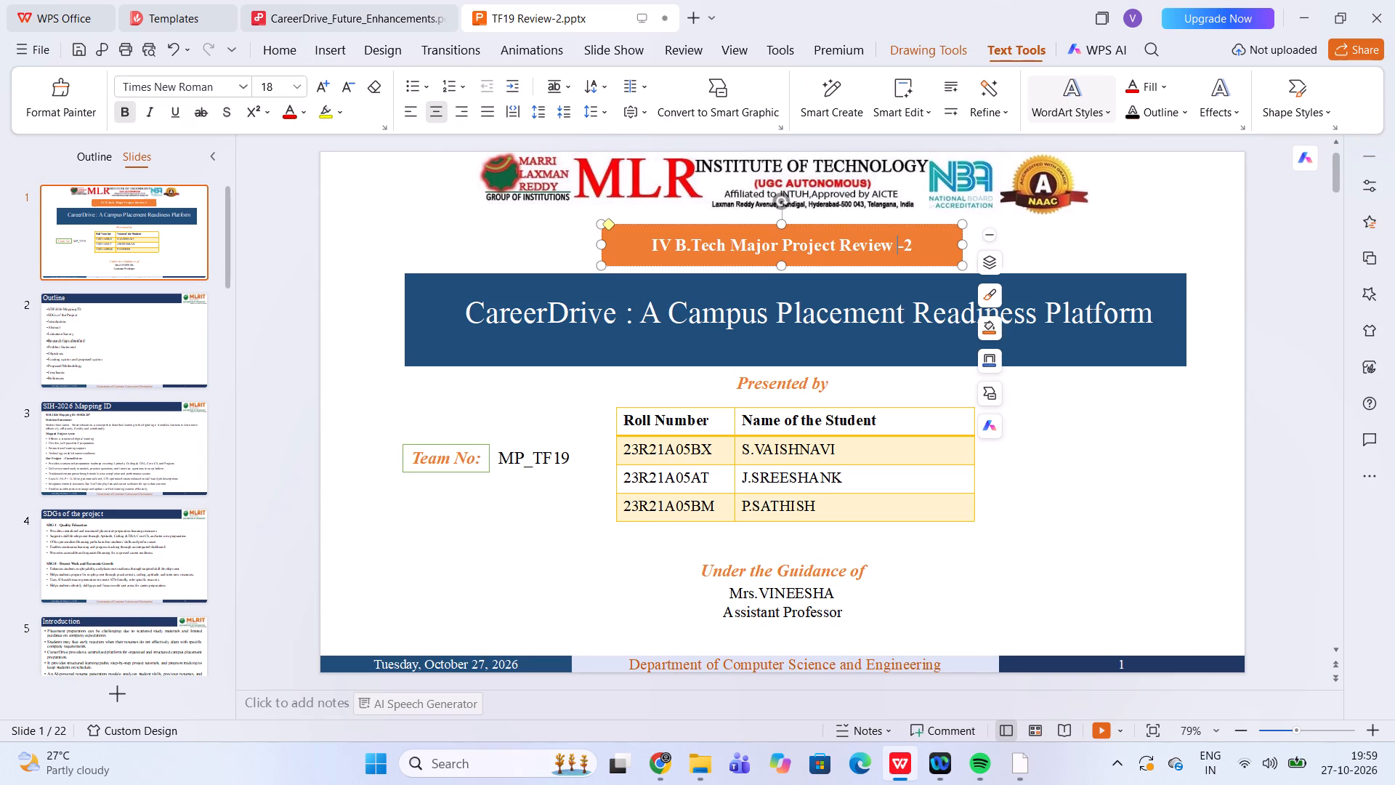
{"action": "left_click", "coordinate": [903, 249]}
{"action": "key", "text": "space"}
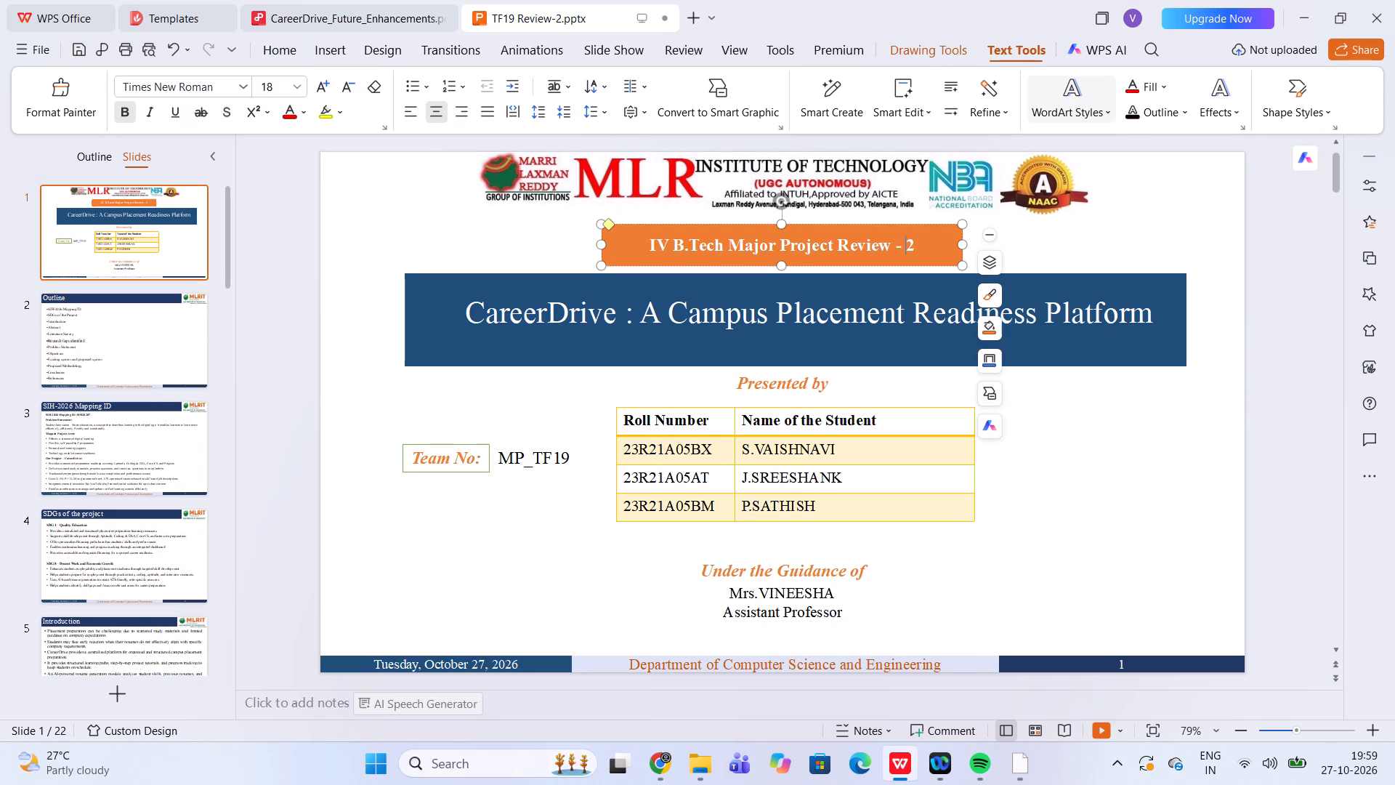
{"action": "left_click", "coordinate": [918, 243]}
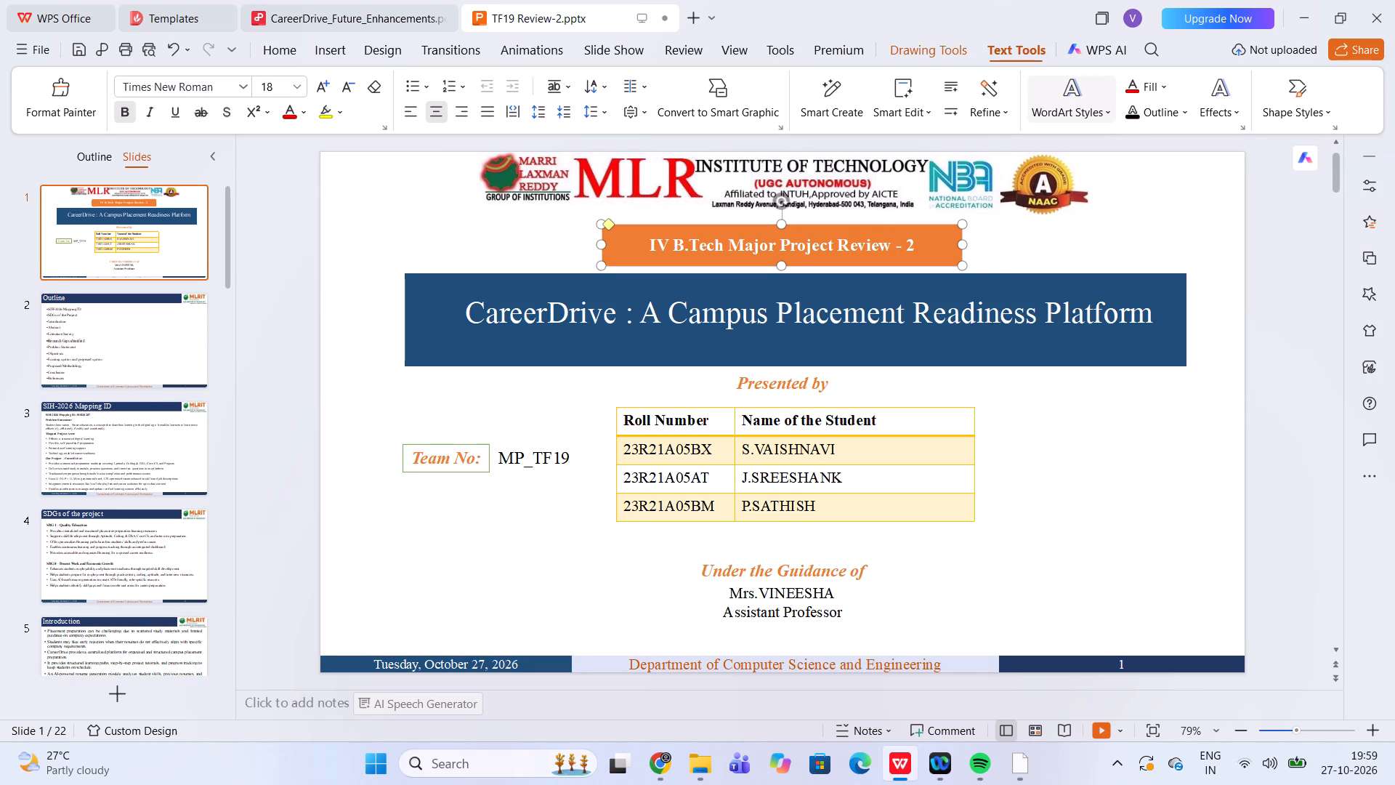
Set the font size of the whole review banner text to 20.
{"action": "left_click_drag", "start_coordinate": [910, 246], "coordinate": [649, 238]}
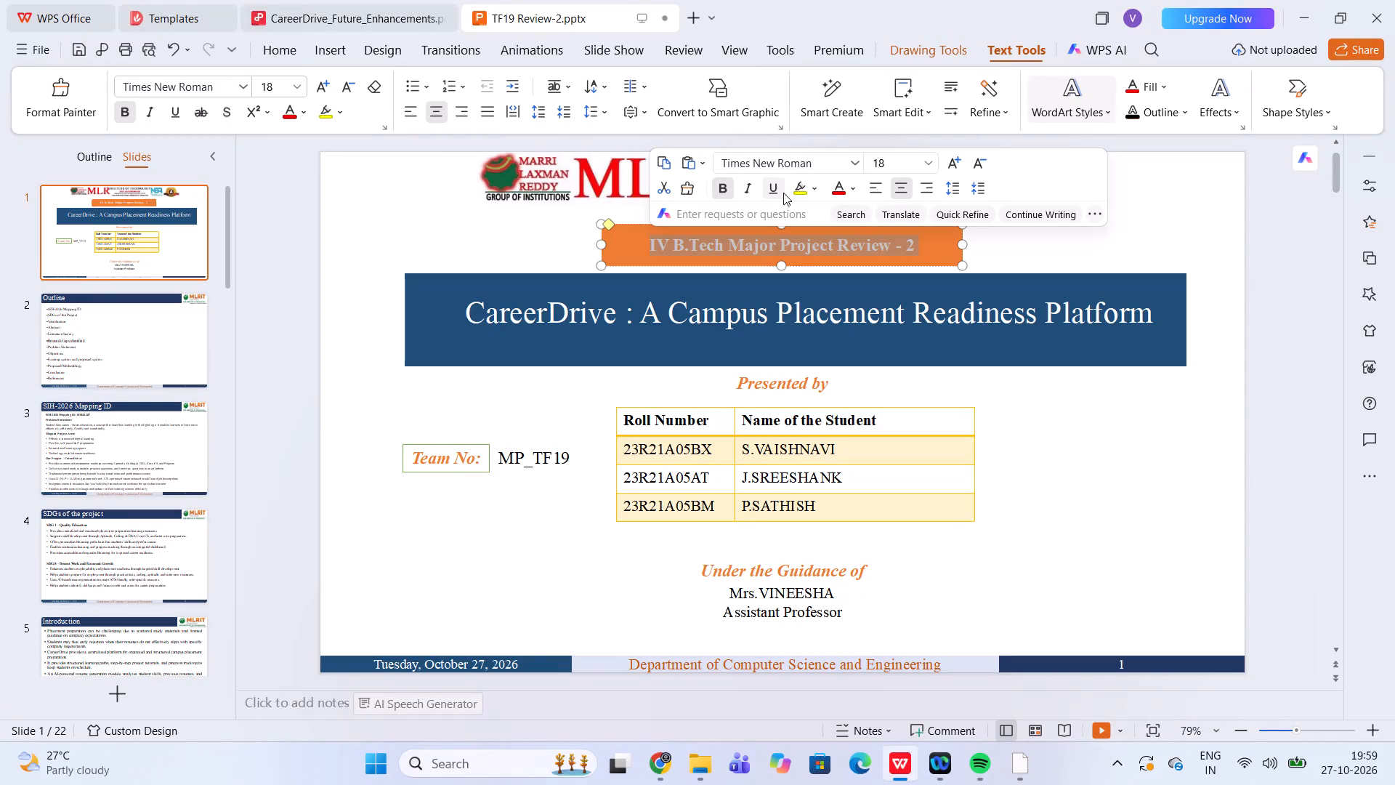
{"action": "left_click", "coordinate": [926, 164]}
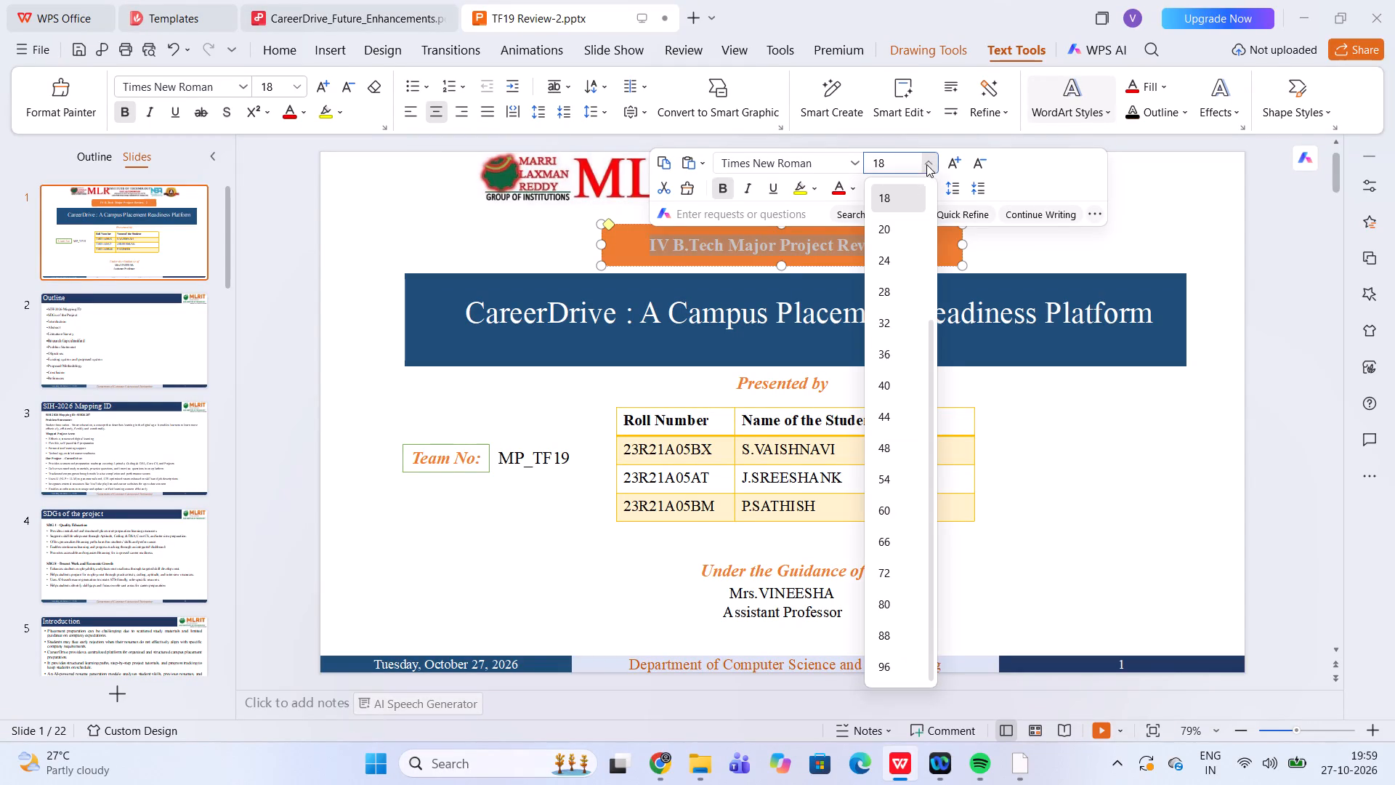
{"action": "left_click", "coordinate": [895, 224]}
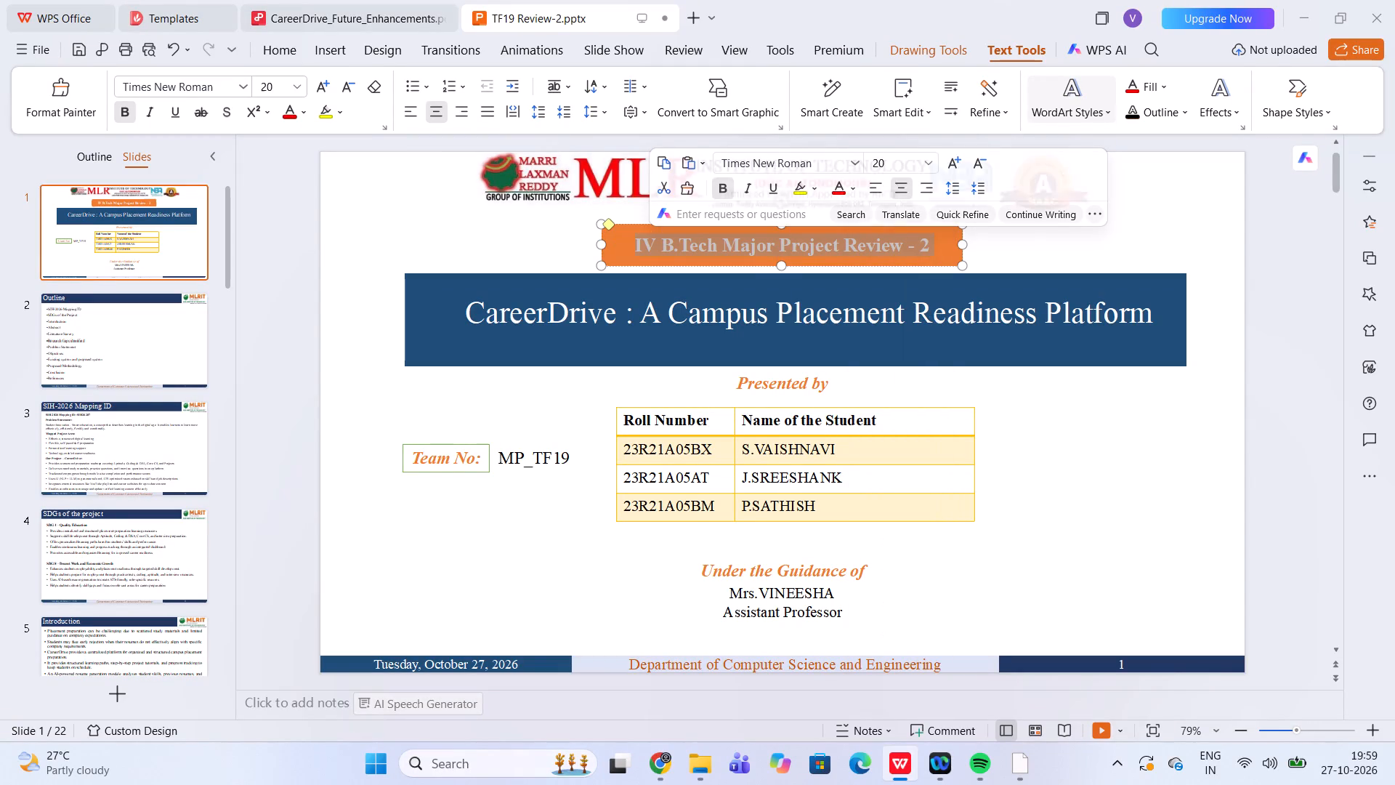
{"action": "left_click", "coordinate": [1125, 254]}
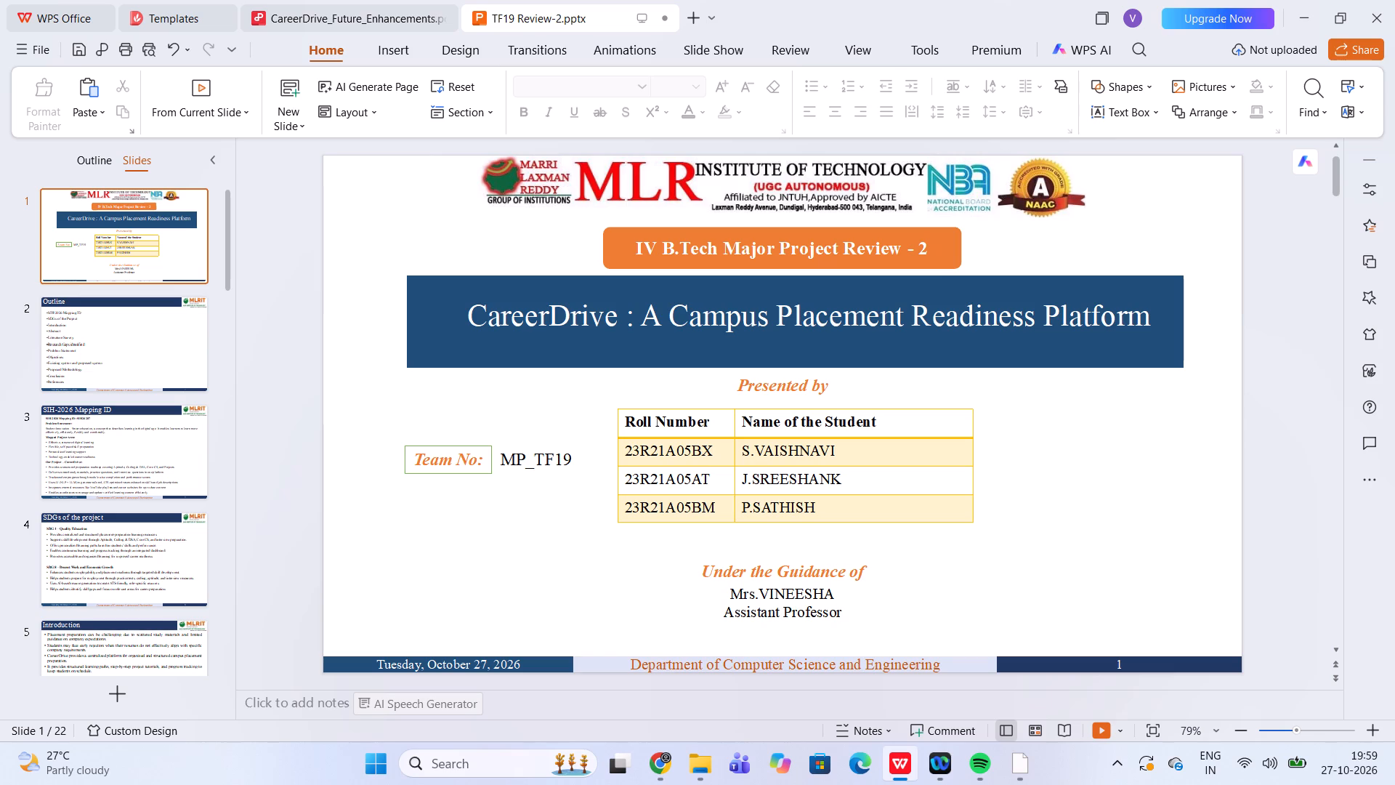
Save the presentation.
{"action": "key", "text": "ctrl+s"}
Look through the slides up to Proposed Methodology and open the first Expected Outcome slide's empty body placeholder for text entry.
{"action": "scroll", "coordinate": [192, 471], "scroll_direction": "down", "scroll_amount": 1}
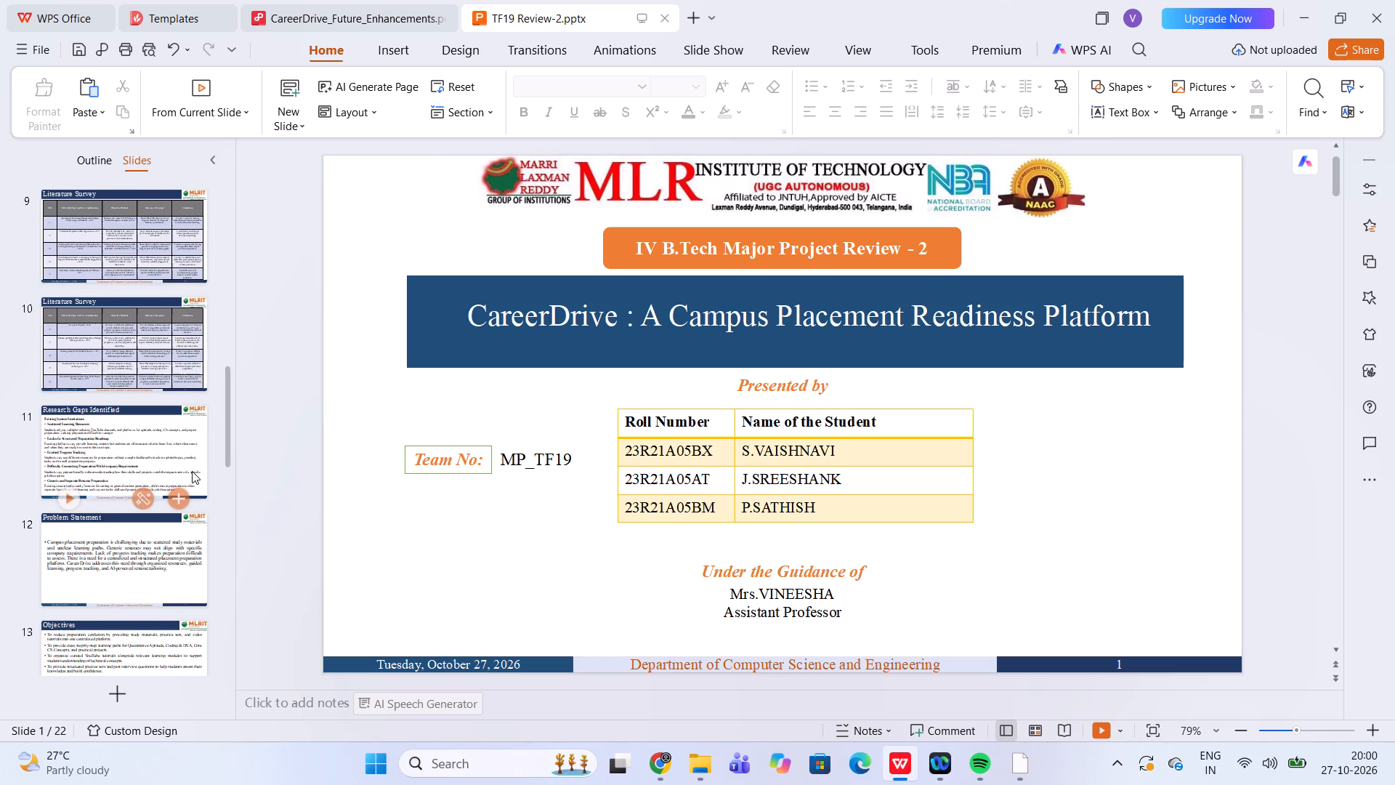
{"action": "scroll", "coordinate": [192, 471], "scroll_direction": "down", "scroll_amount": 3}
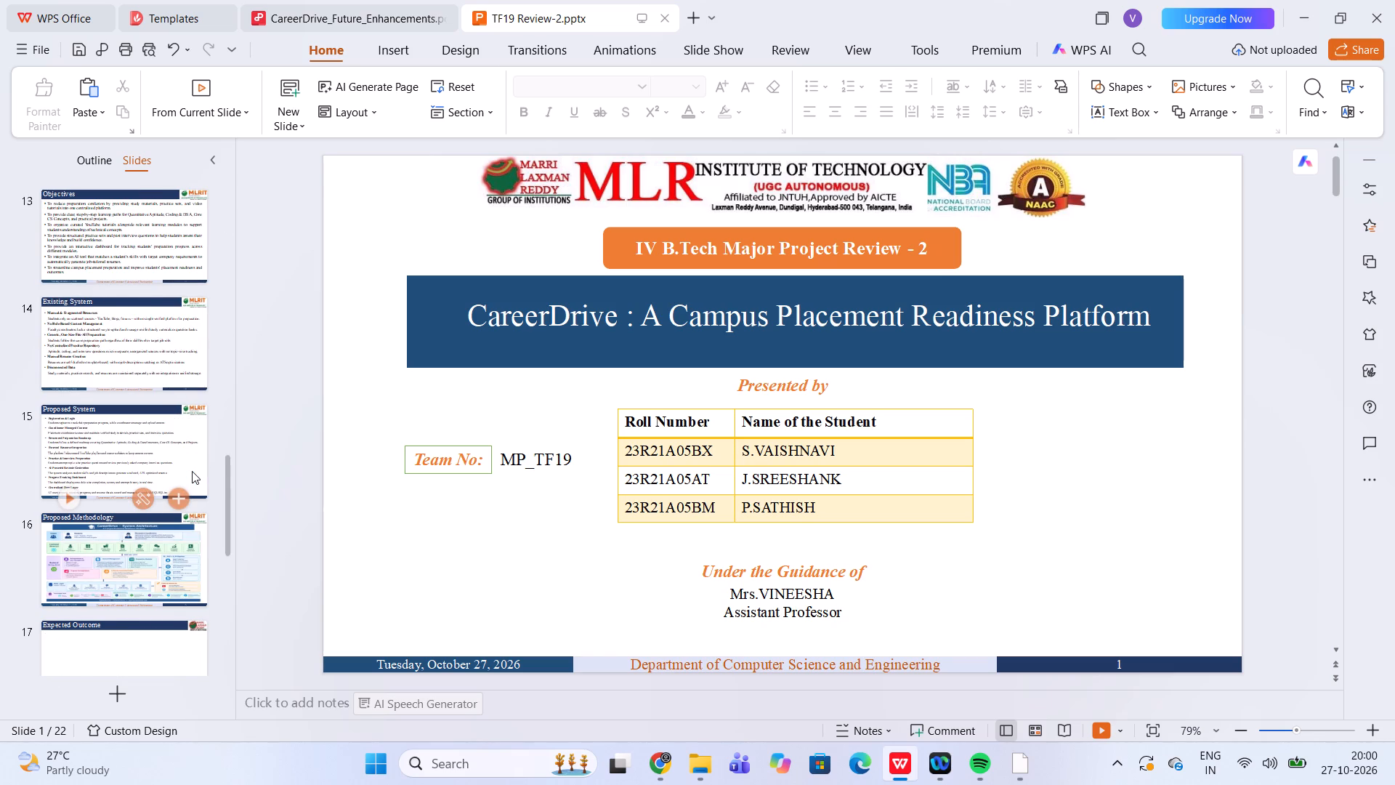
{"action": "left_click", "coordinate": [150, 545]}
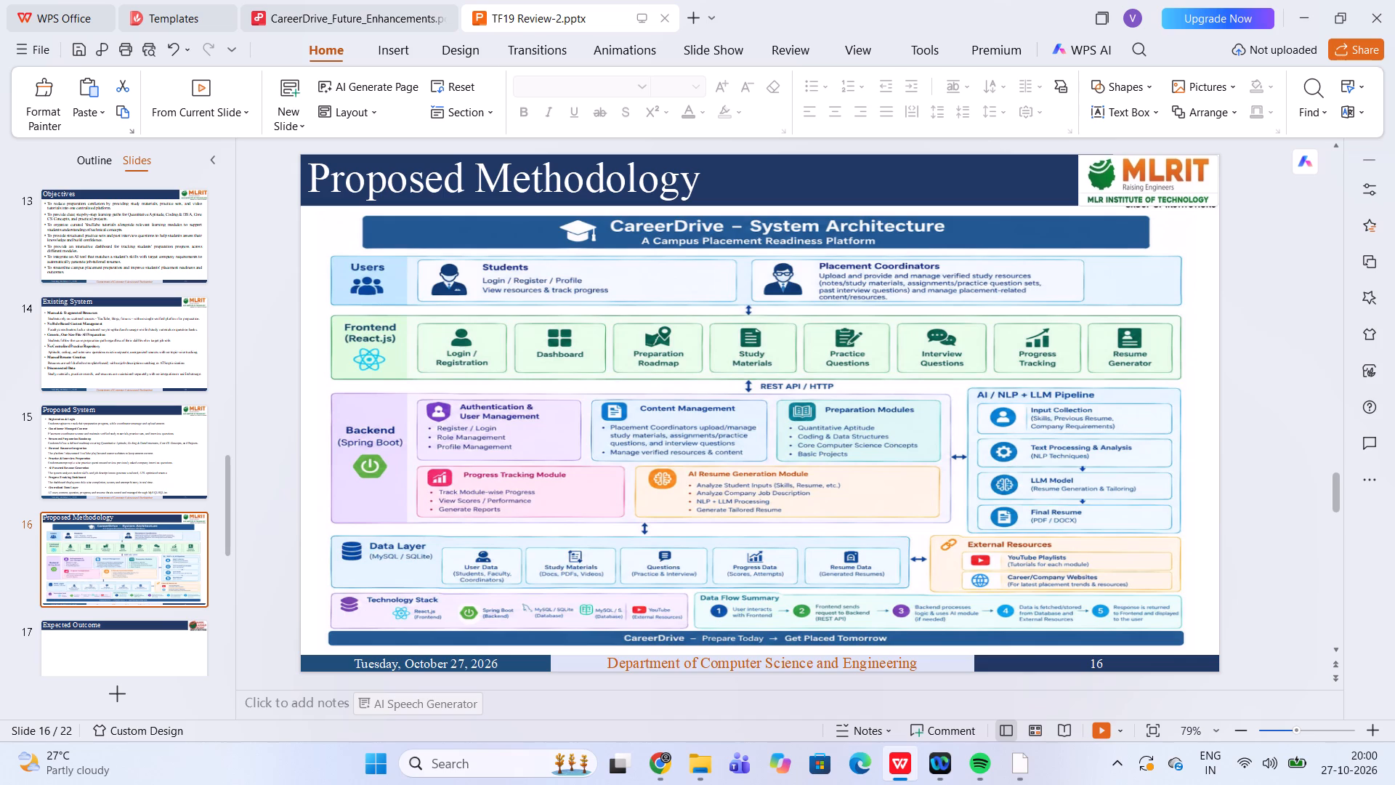
{"action": "scroll", "coordinate": [351, 573], "scroll_direction": "down", "scroll_amount": 1}
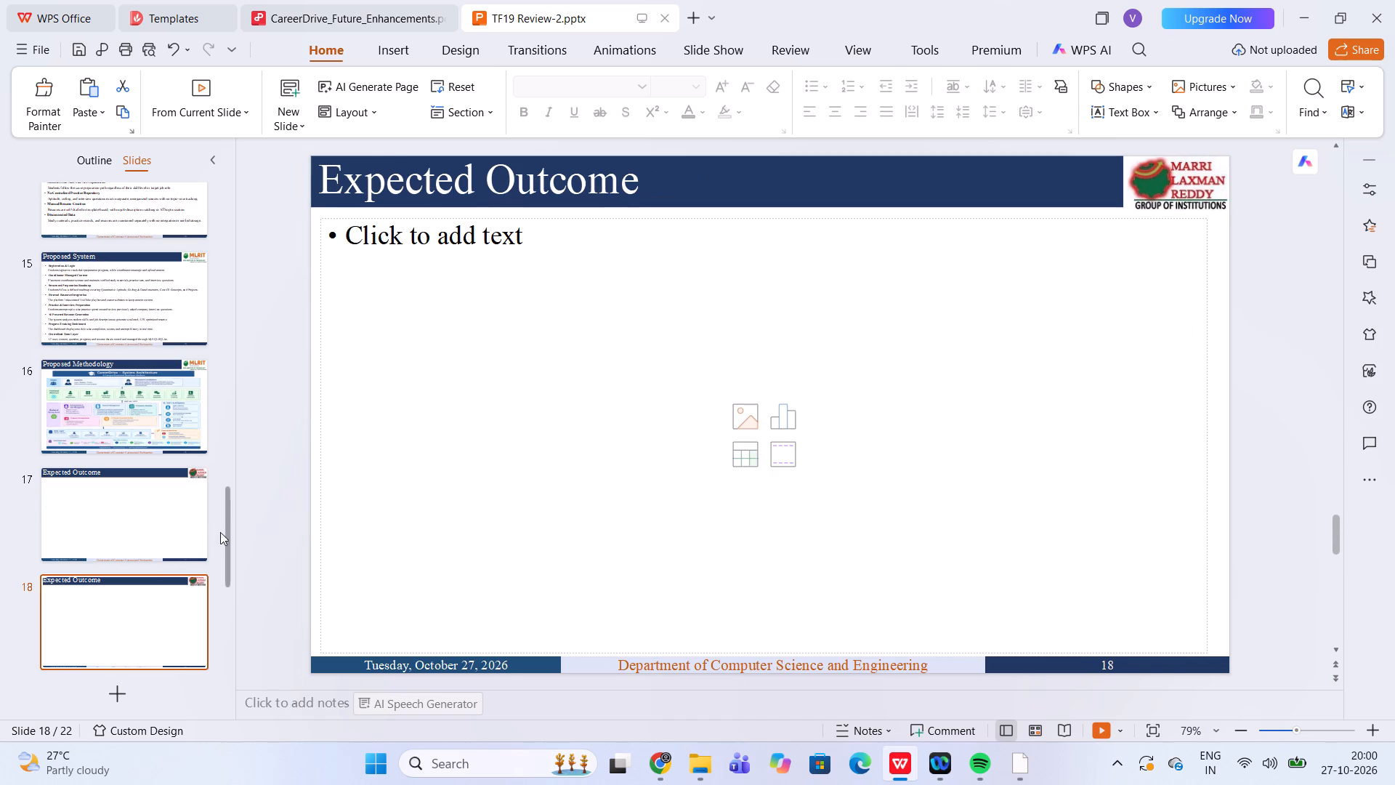
{"action": "left_click", "coordinate": [156, 518]}
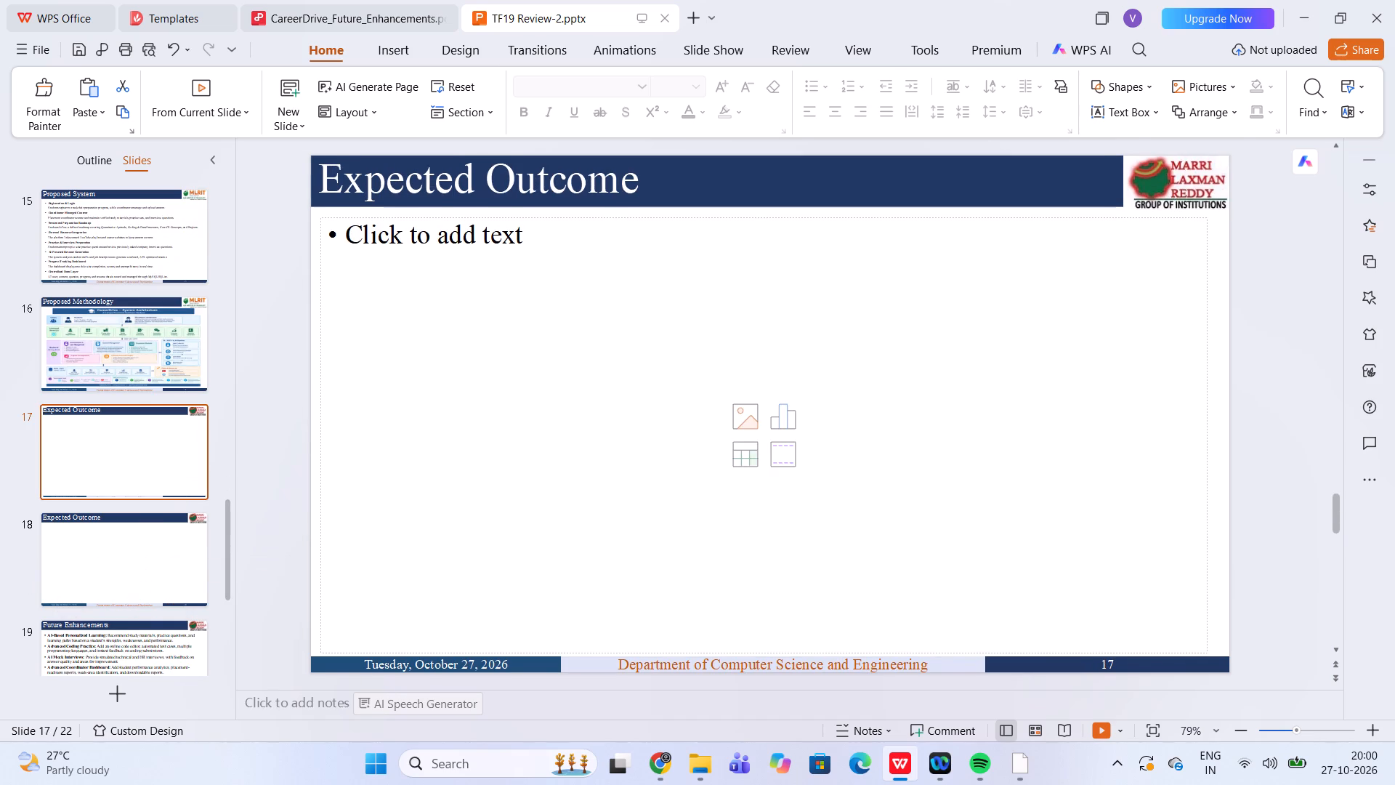
{"action": "left_click", "coordinate": [474, 382]}
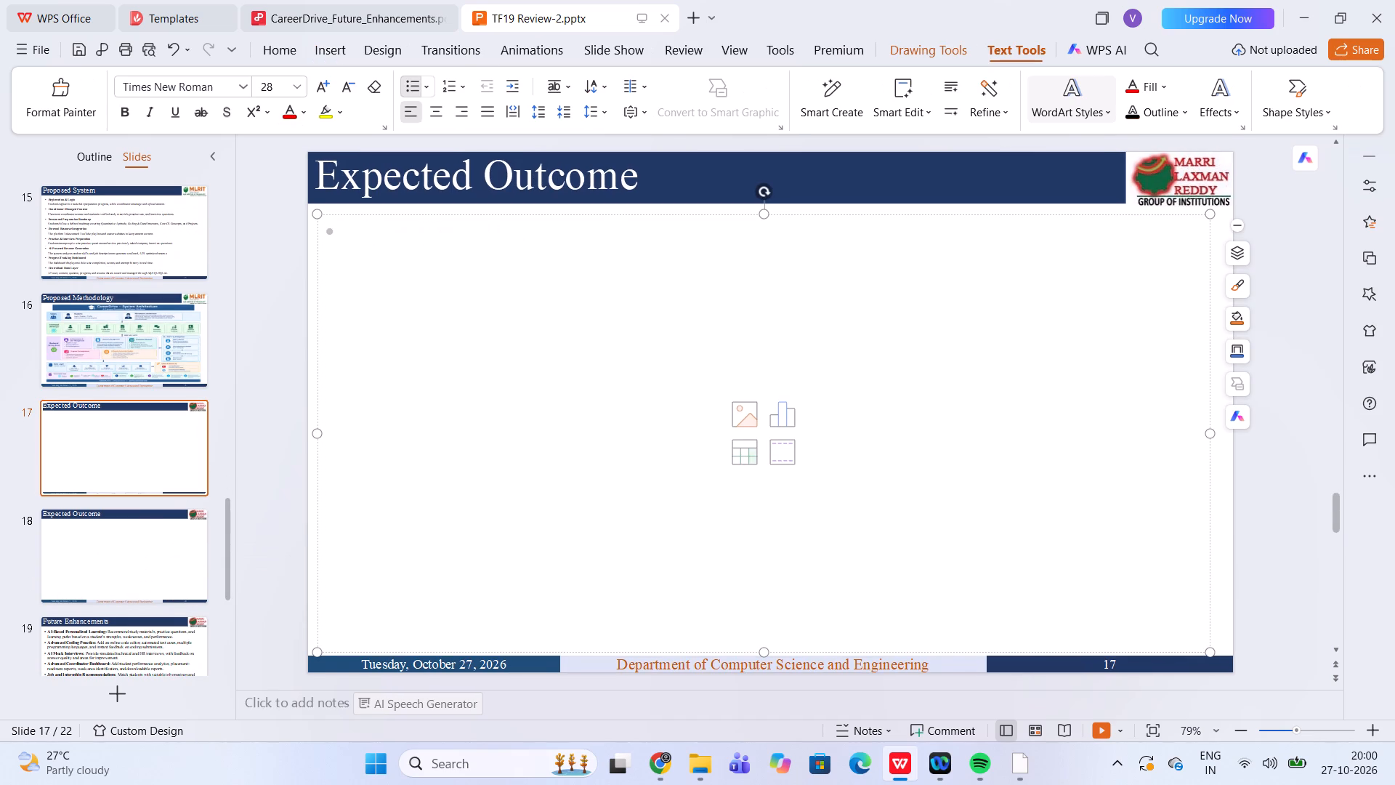
Minimise the open windows to reach the desktop and dismiss the Read failed dialog.
{"action": "left_click", "coordinate": [1320, 17]}
{"action": "left_click", "coordinate": [1289, 11]}
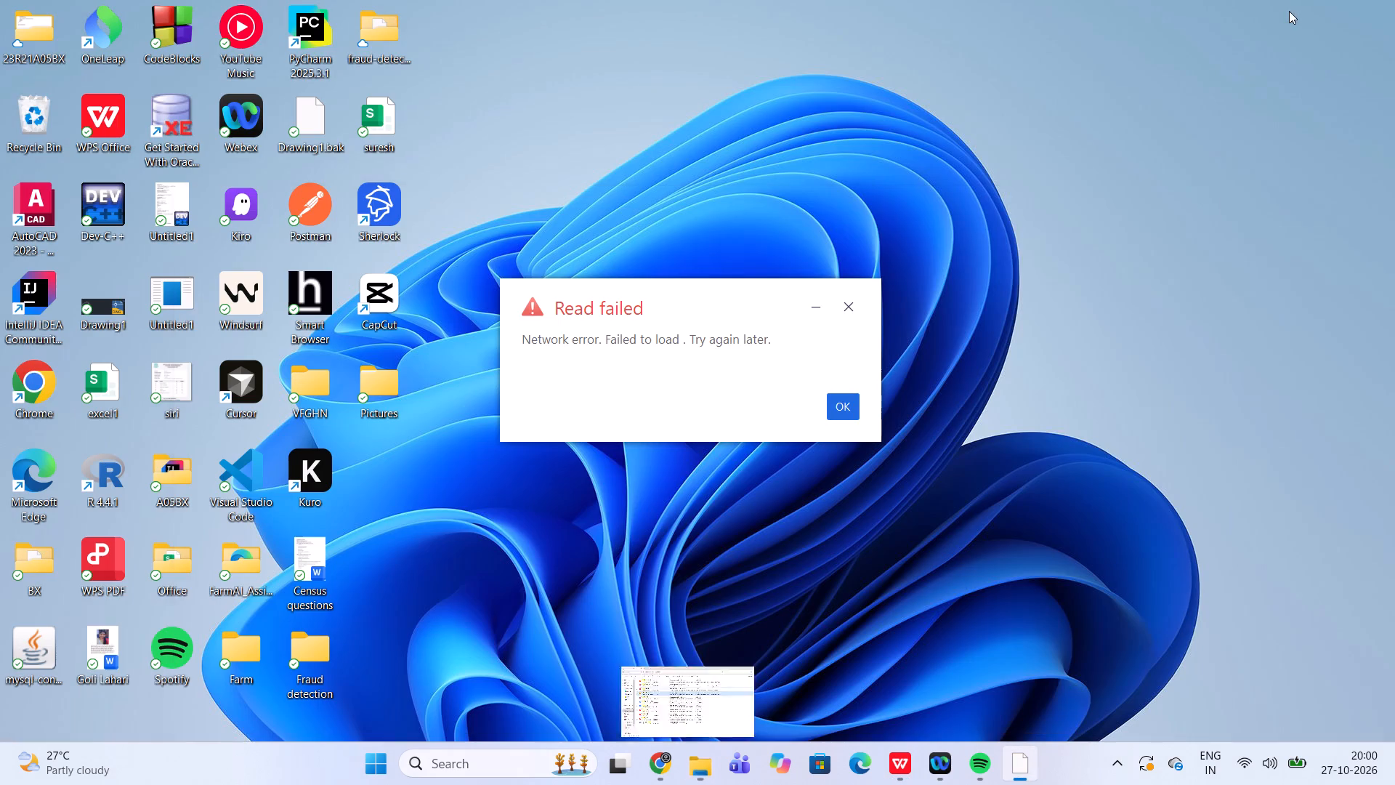
{"action": "left_click", "coordinate": [844, 306]}
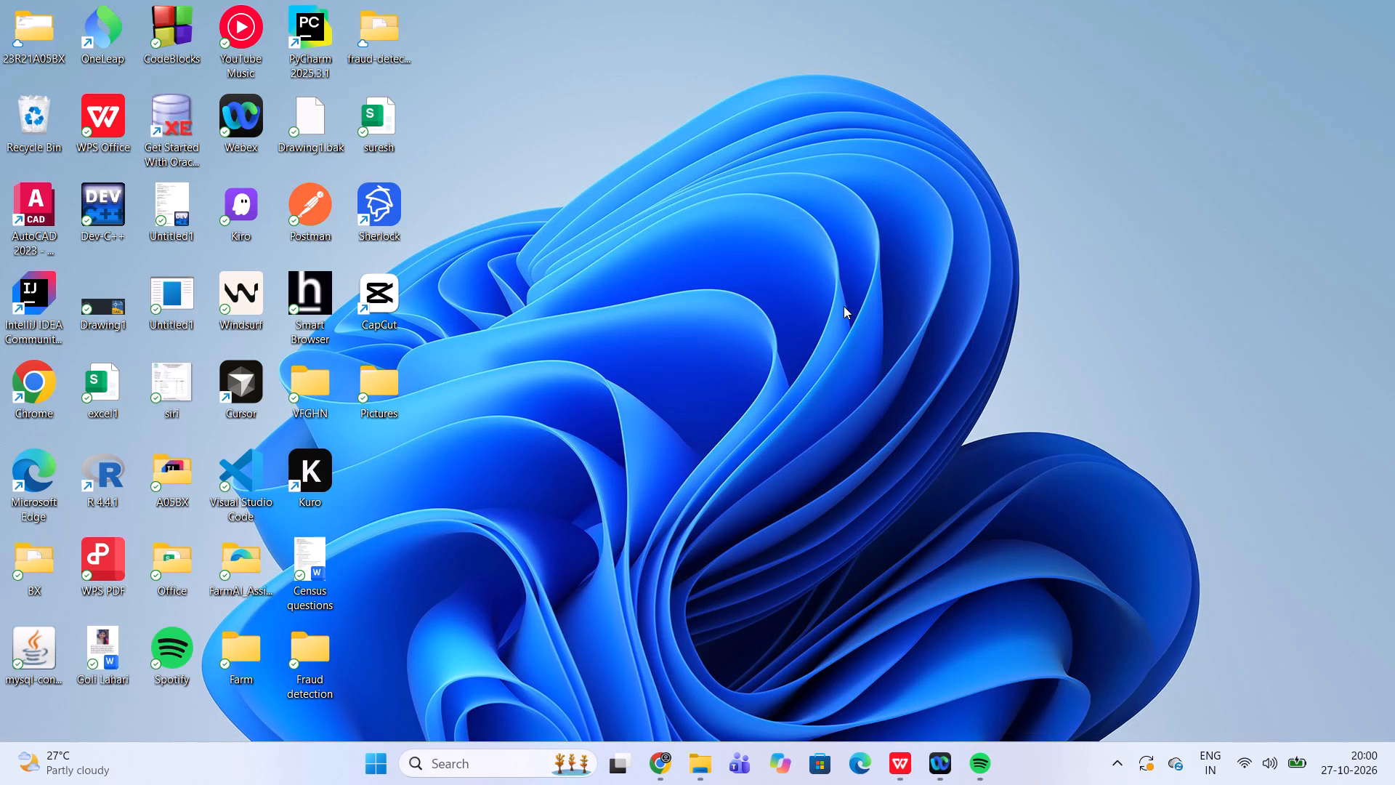
Switch to Chrome, search for zee5, open the ZEE5 home page and browse to its Continue Watching row.
{"action": "left_click", "coordinate": [671, 773]}
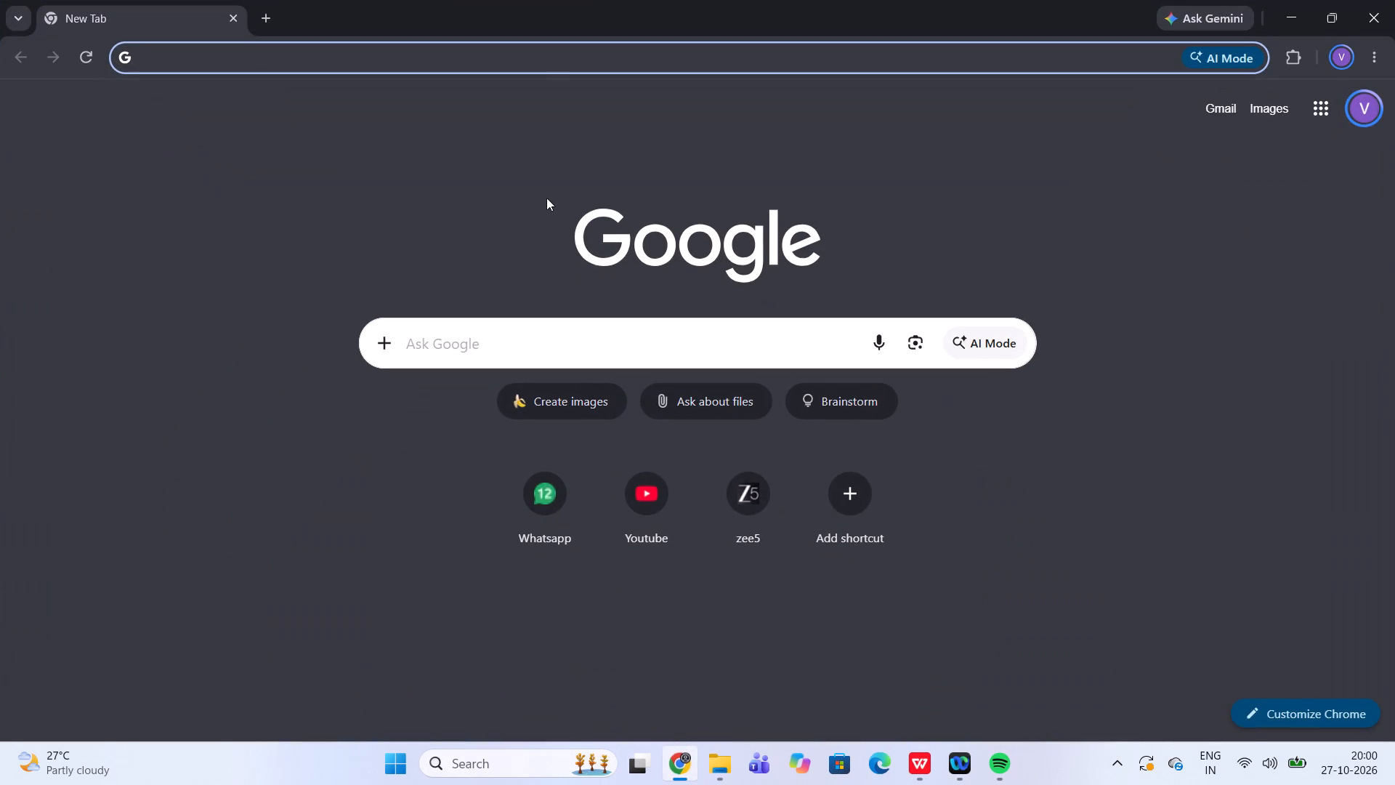
{"action": "left_click", "coordinate": [533, 62]}
{"action": "type", "text": "zee"}
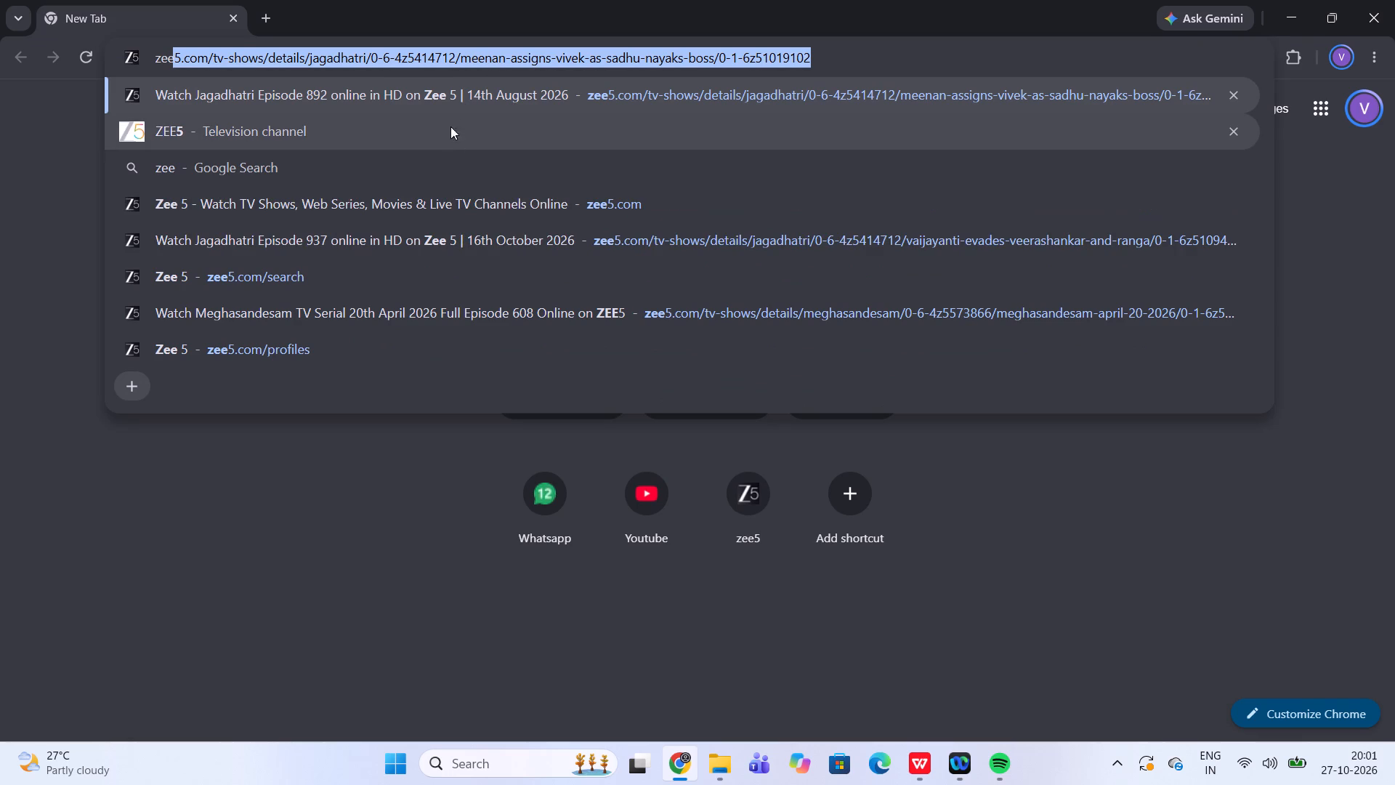
{"action": "left_click", "coordinate": [447, 141]}
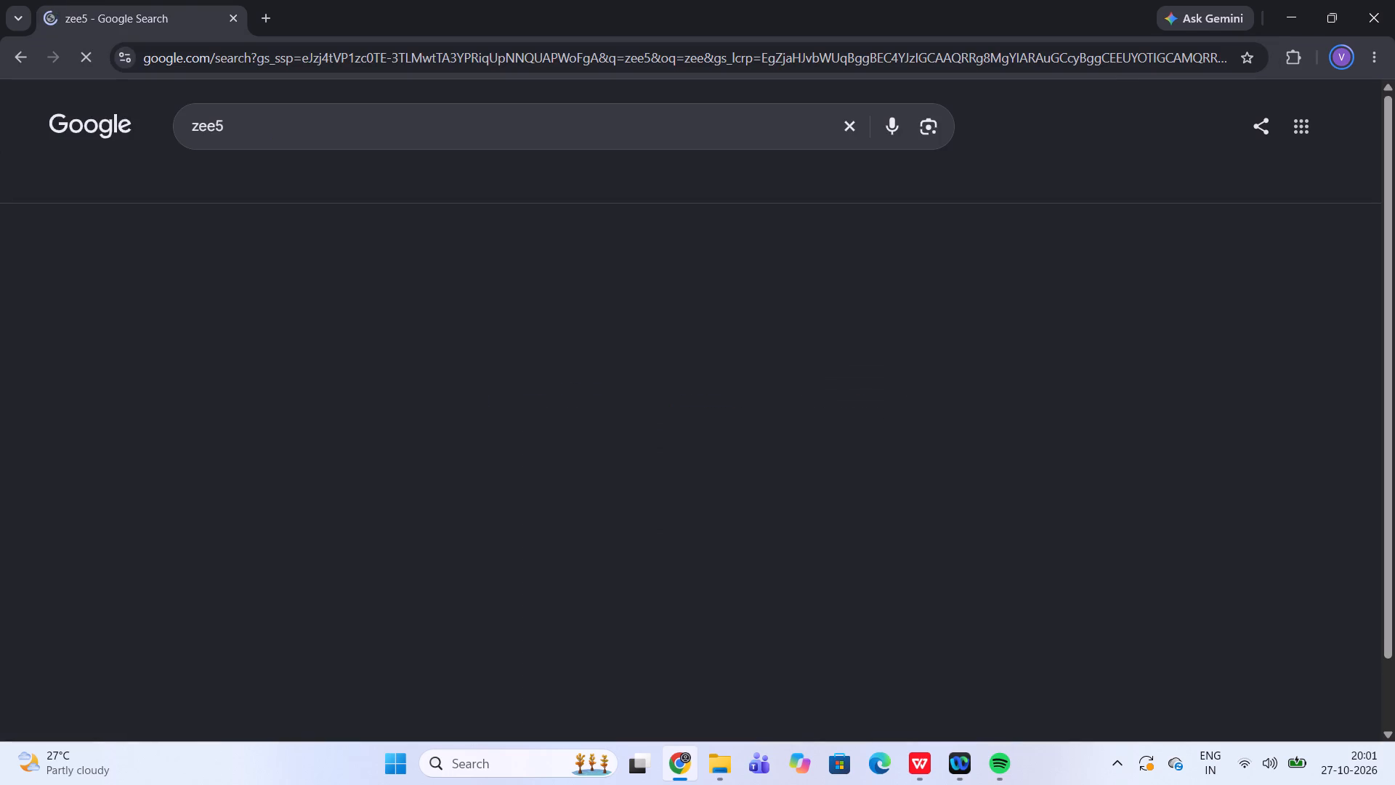
{"action": "left_click", "coordinate": [331, 283]}
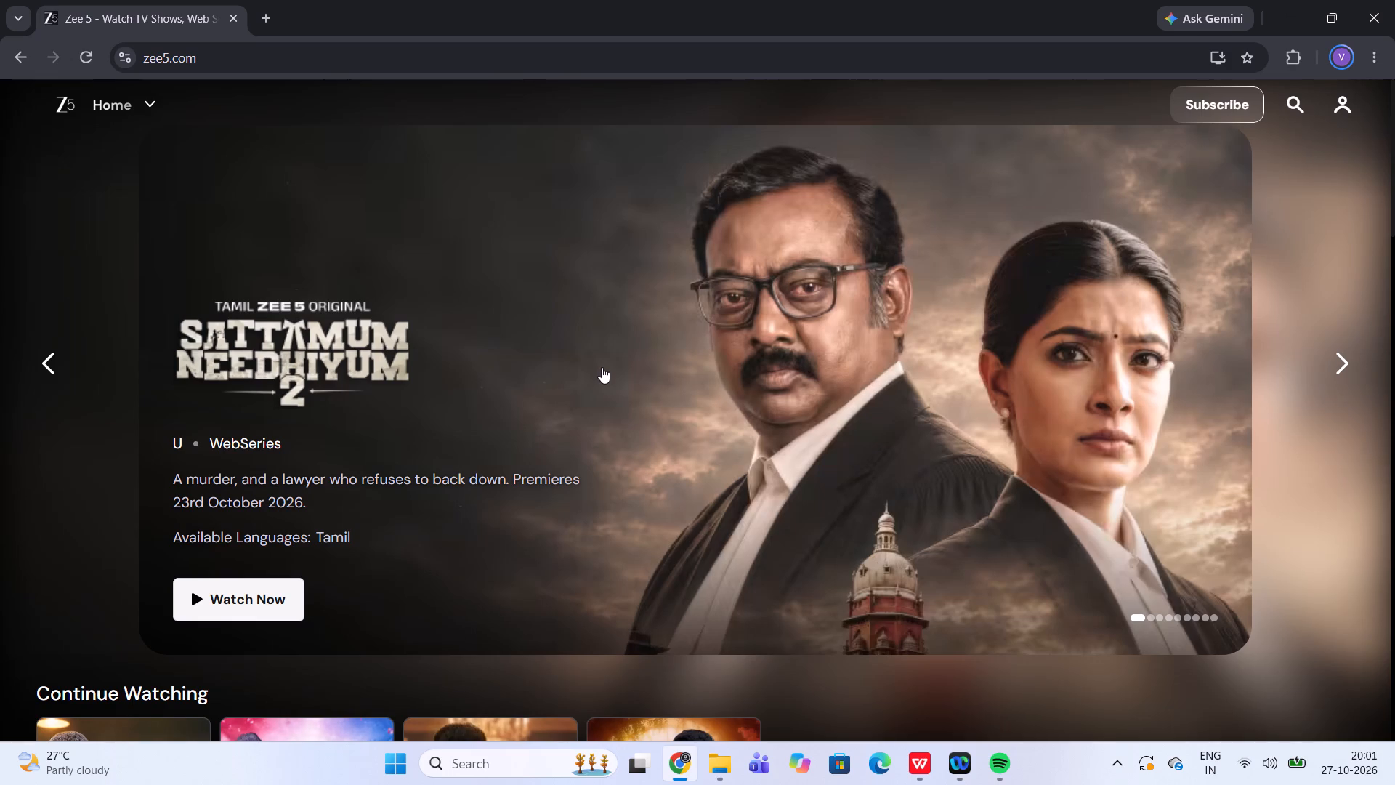
{"action": "scroll", "coordinate": [602, 367], "scroll_direction": "down", "scroll_amount": 3}
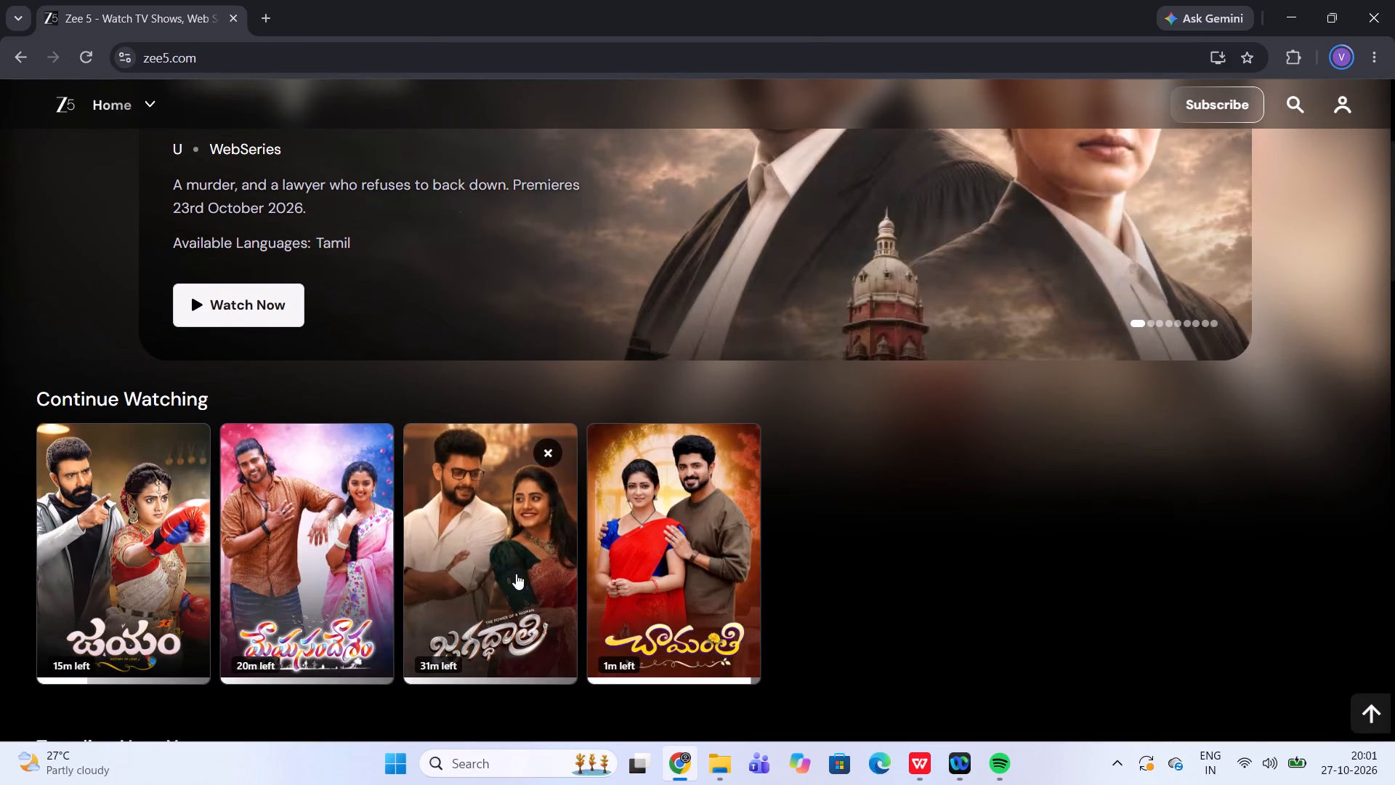